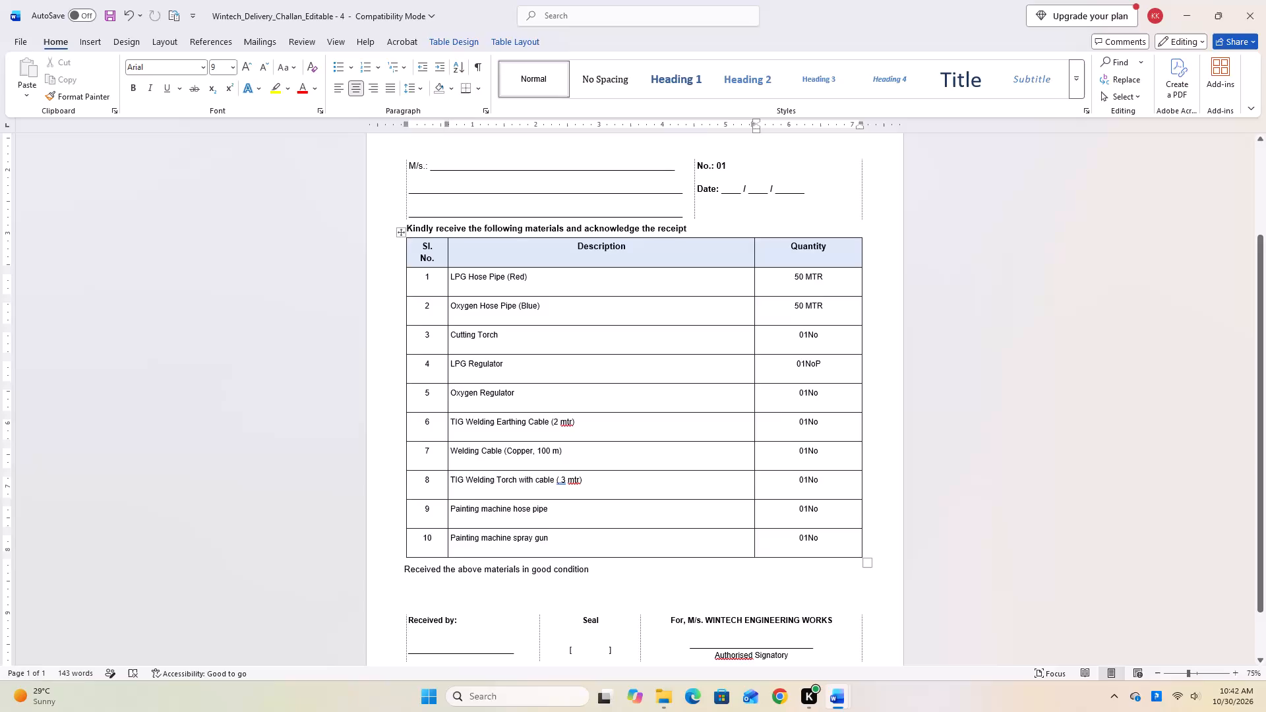
Save the Wintech_Delivery_Challan_Editable - 4 document.
scroll(834, 493, down, 2)
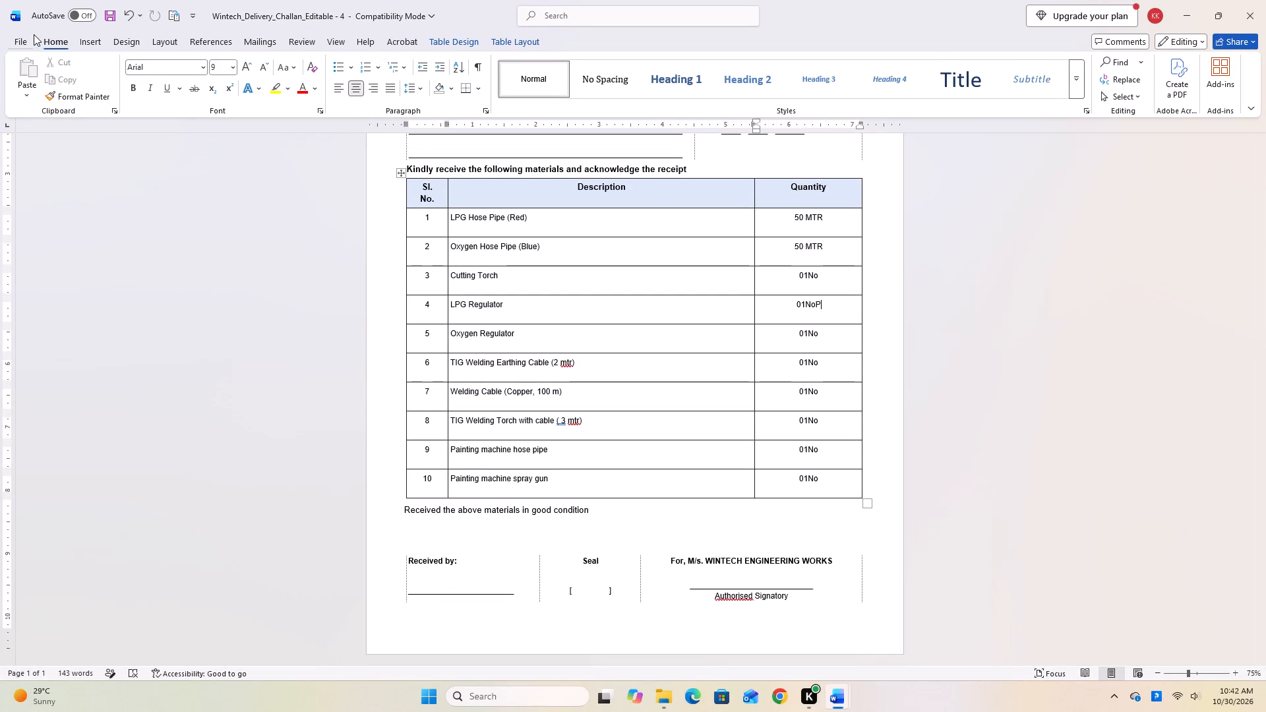
double_click(110, 13)
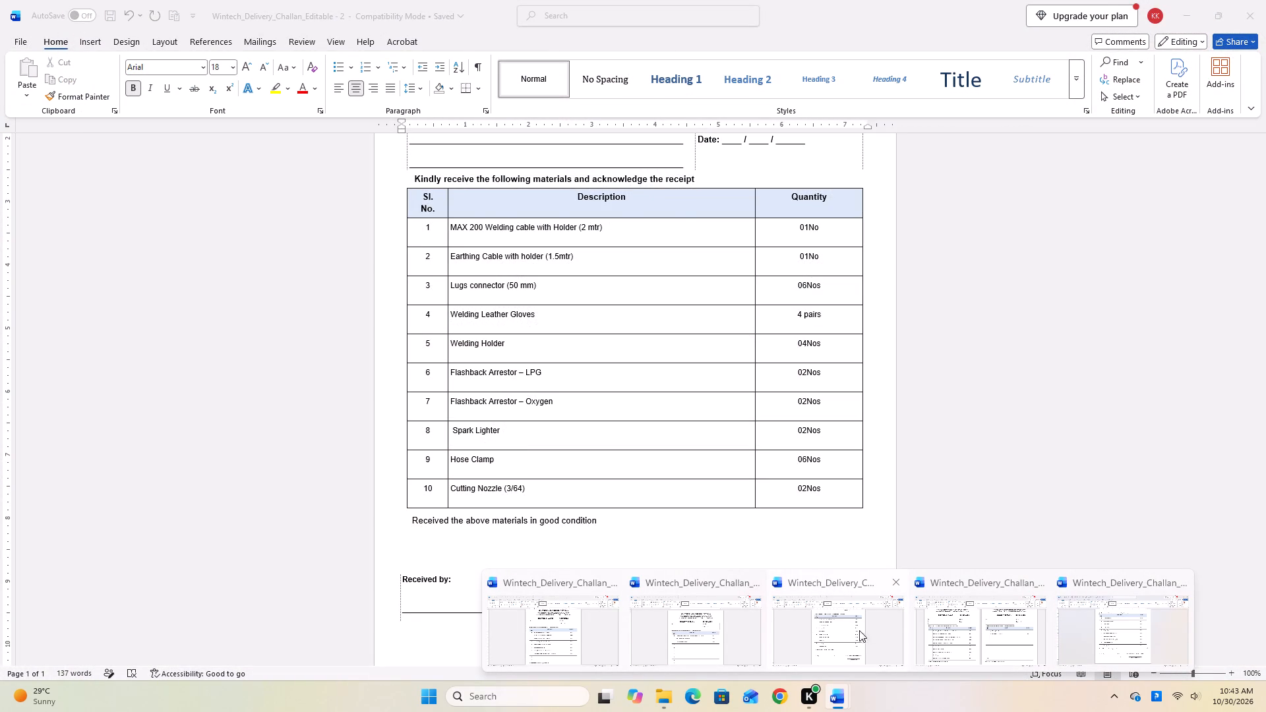
Copy the Compressor Cable (15 mm) description and its 01No quantity from challan 1 into row 9 of challan 5.
click(676, 632)
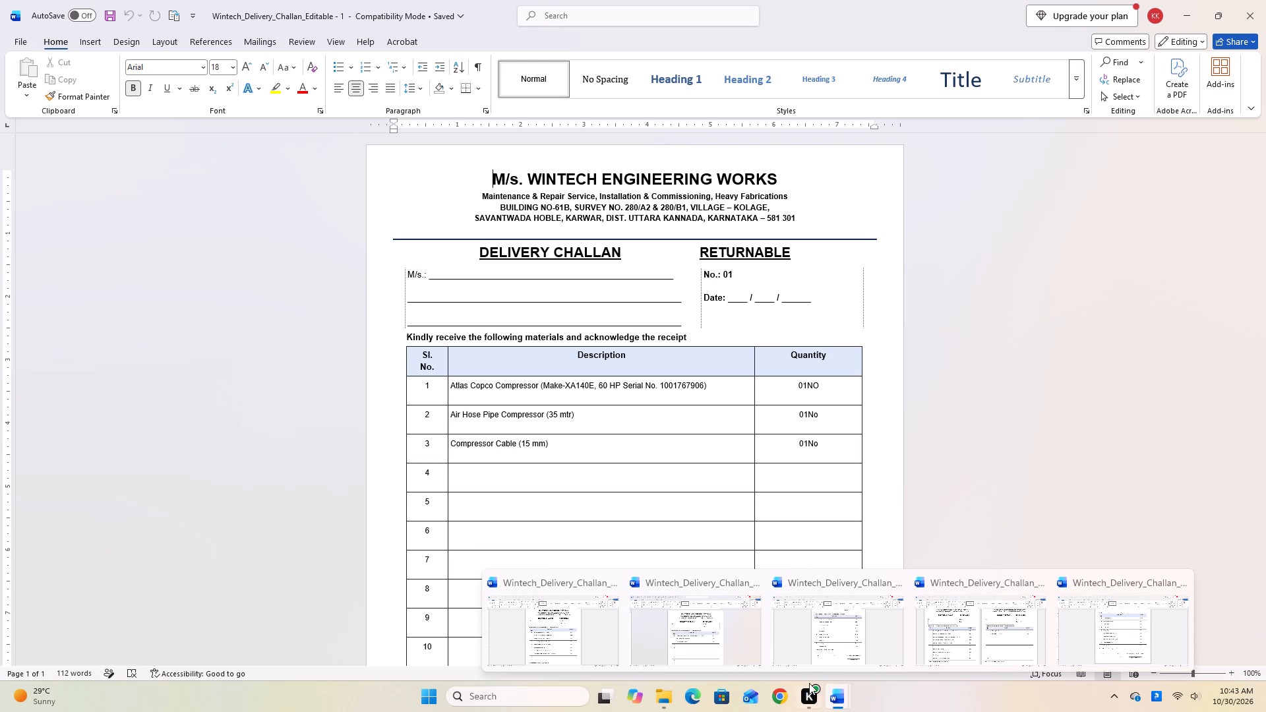
click(579, 652)
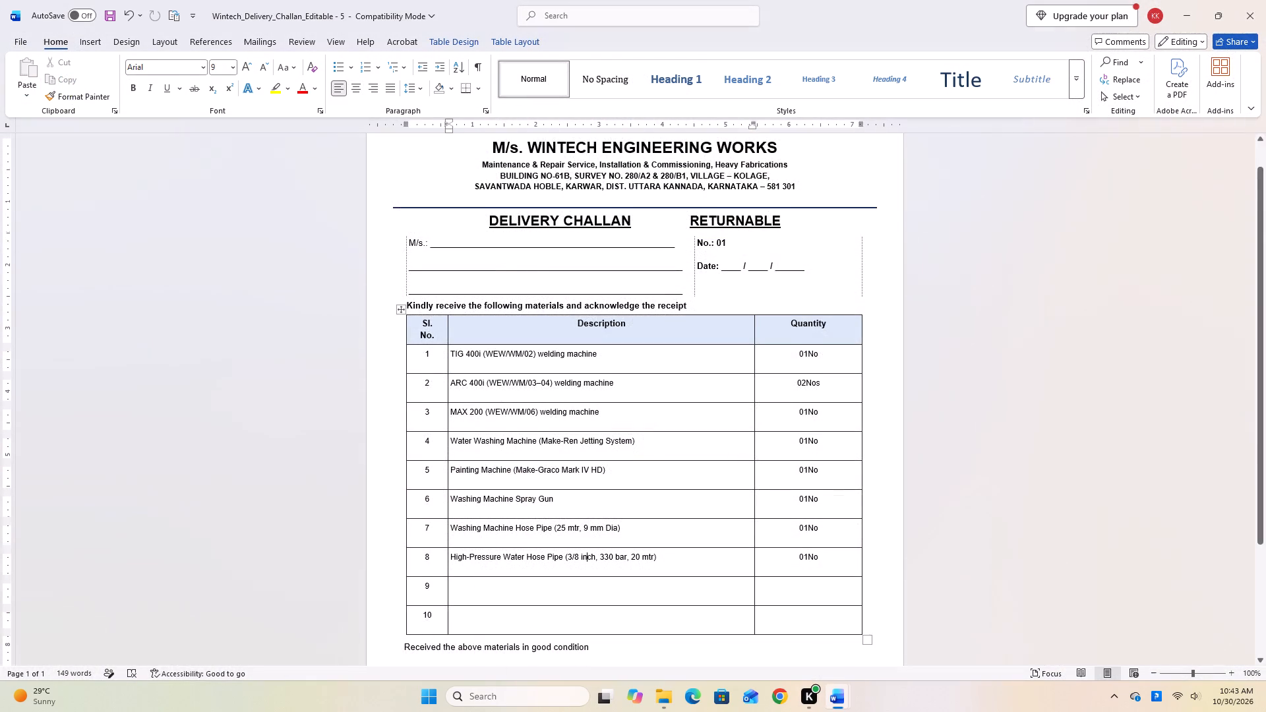
scroll(634, 572, down, 3)
click(562, 498)
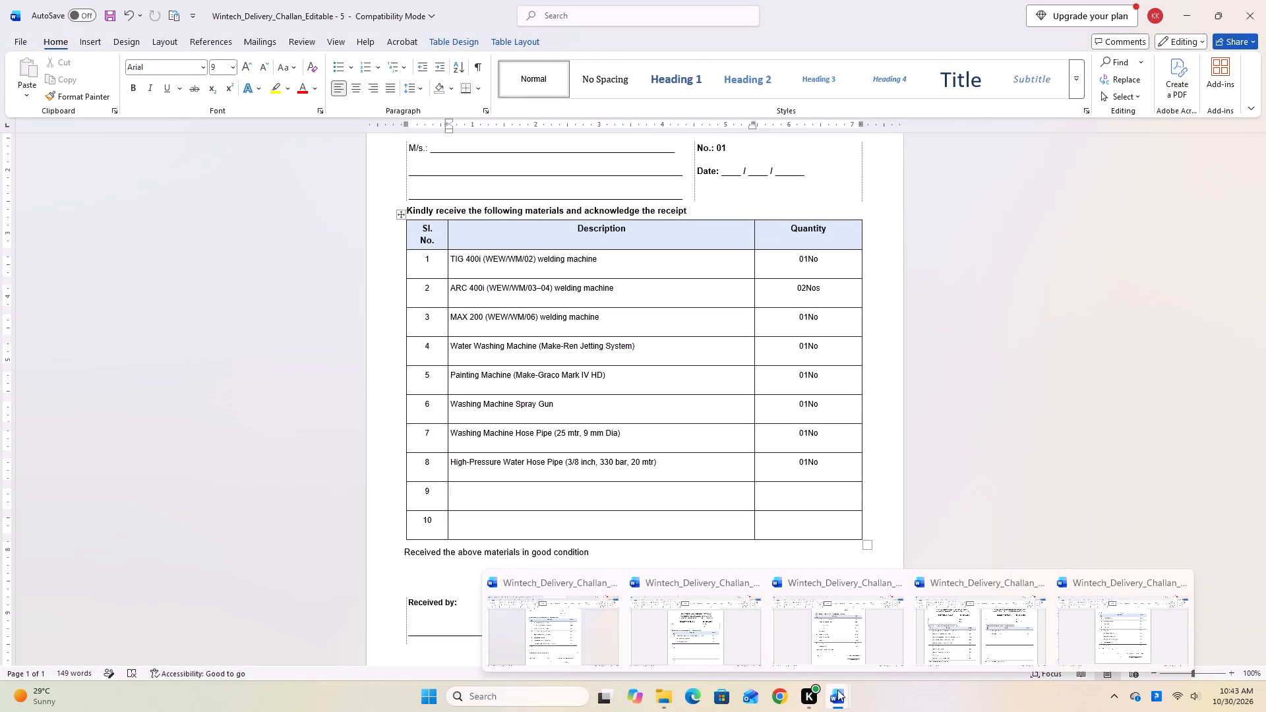
click(723, 653)
drag(453, 449, 652, 484)
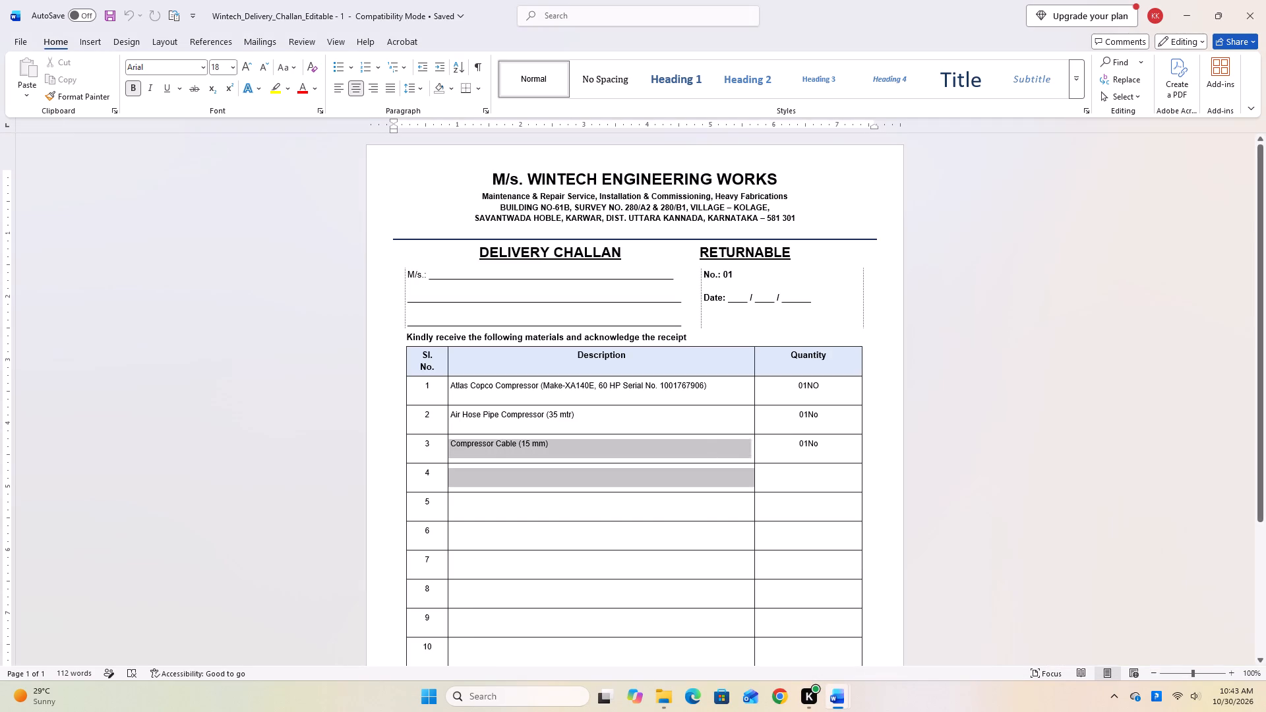
drag(652, 484, 848, 460)
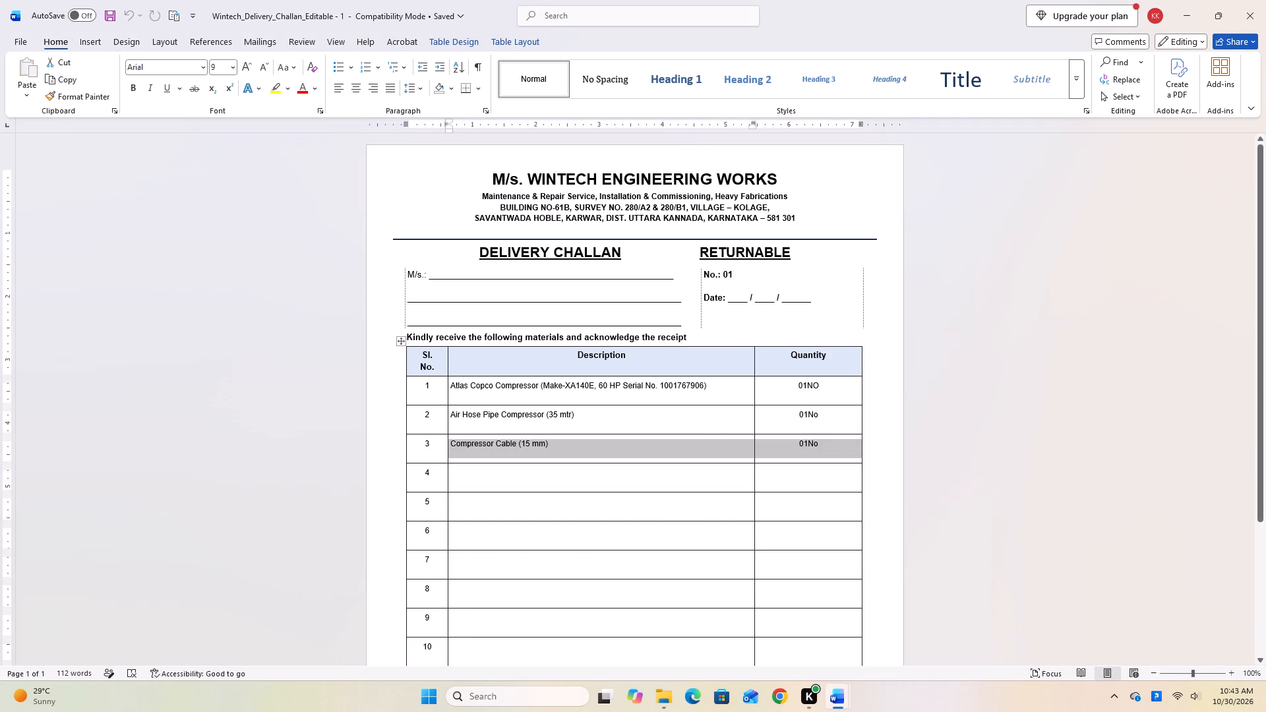
key(ctrl+c)
click(586, 624)
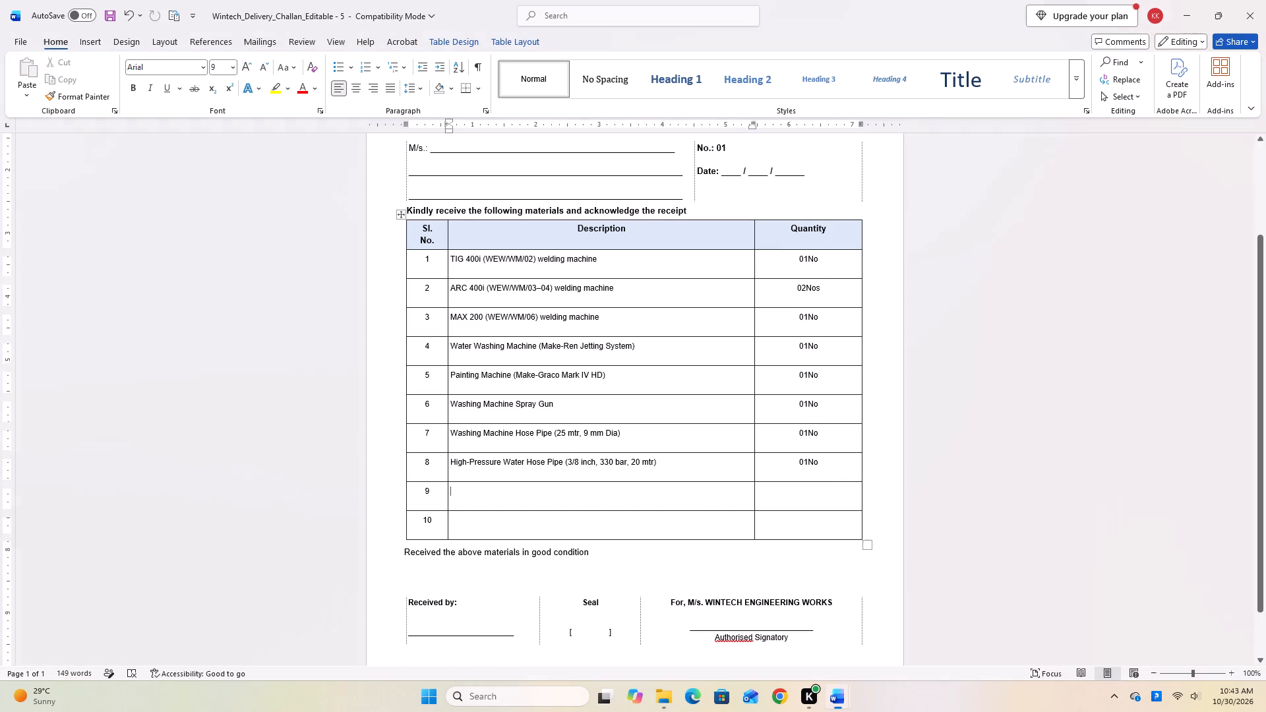
click(481, 500)
ctrl+drag(483, 500, 766, 506)
key(ctrl+v)
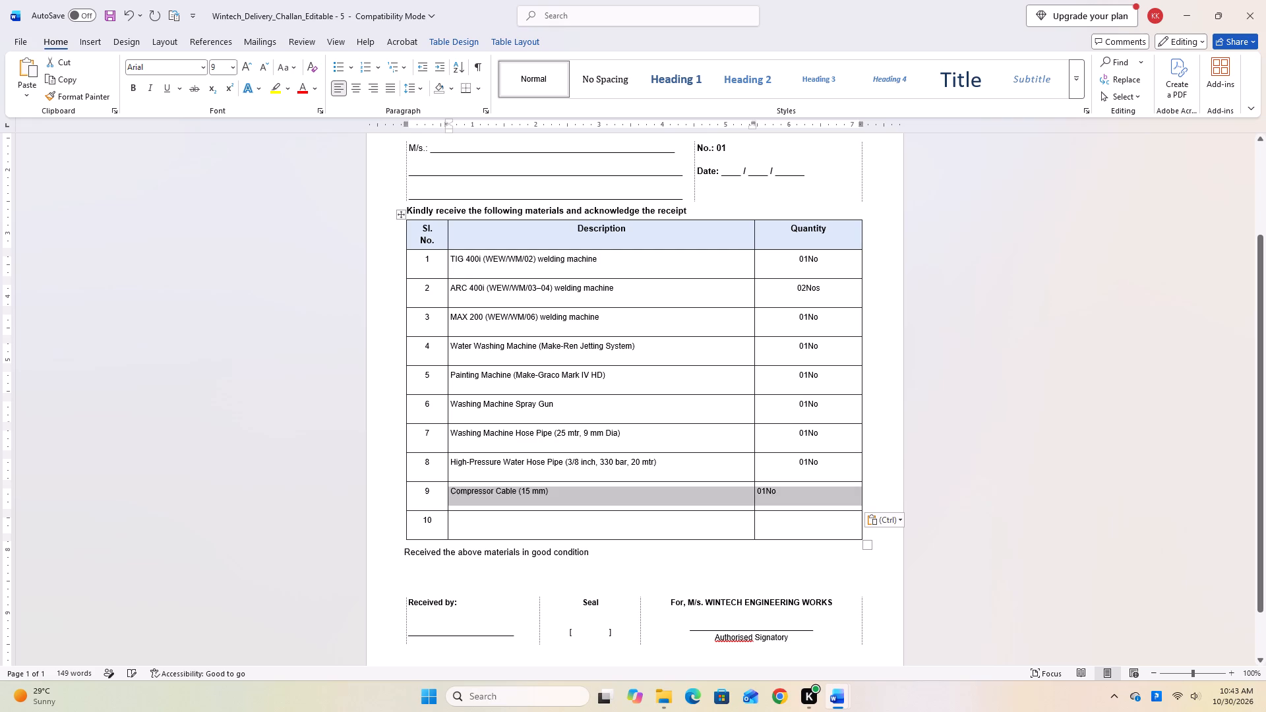
click(1026, 530)
Centre-align the 01No quantity in row 9 of the materials table.
click(835, 502)
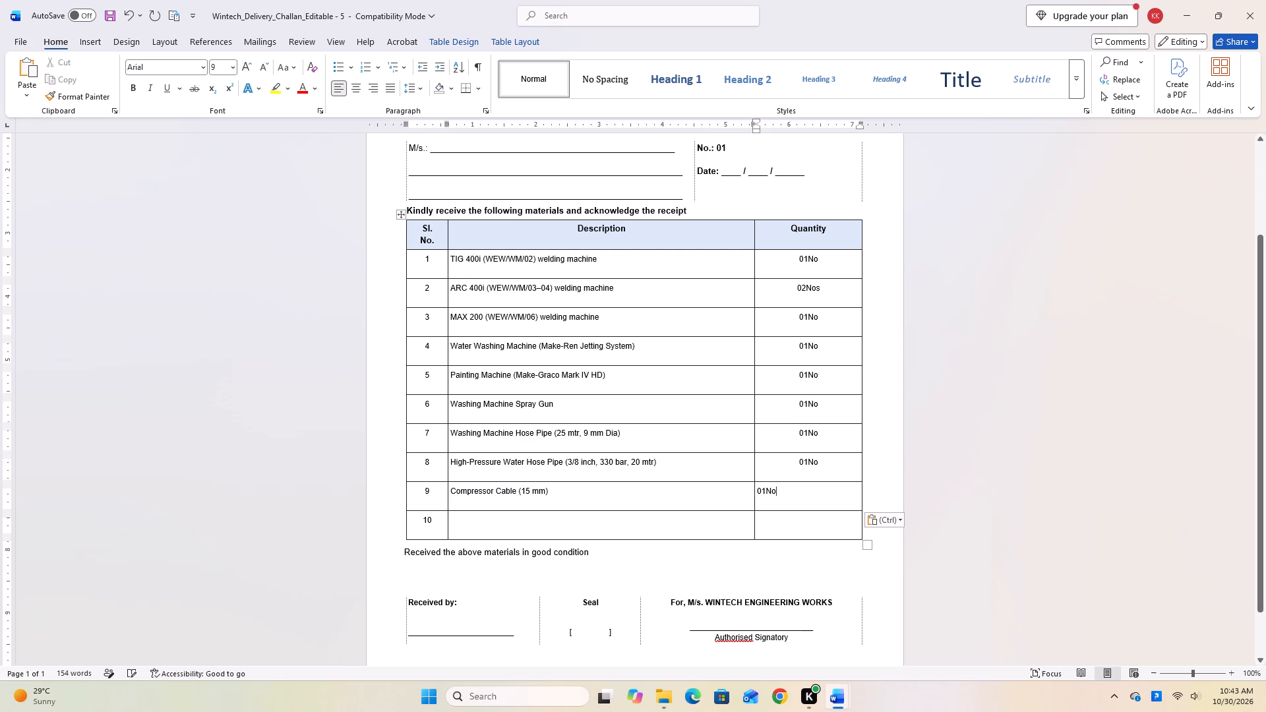
drag(761, 490, 851, 487)
click(851, 487)
click(851, 488)
drag(851, 488, 753, 491)
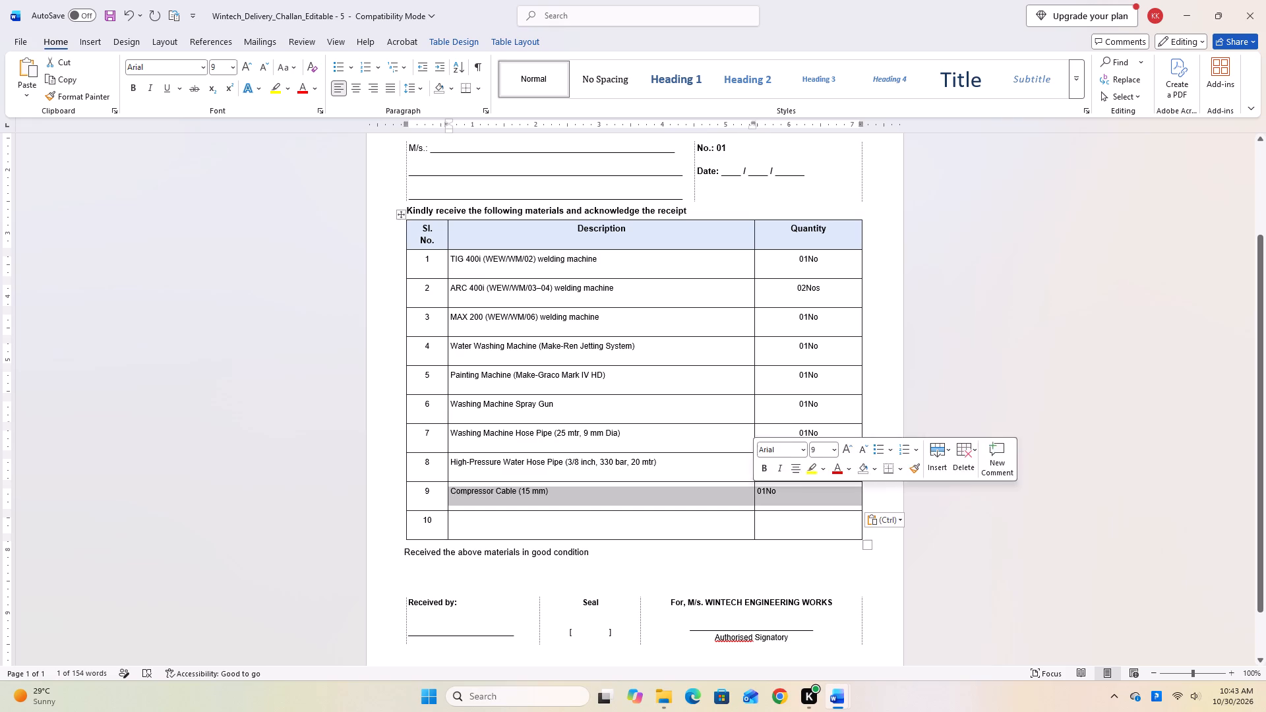
click(773, 489)
drag(852, 492, 754, 490)
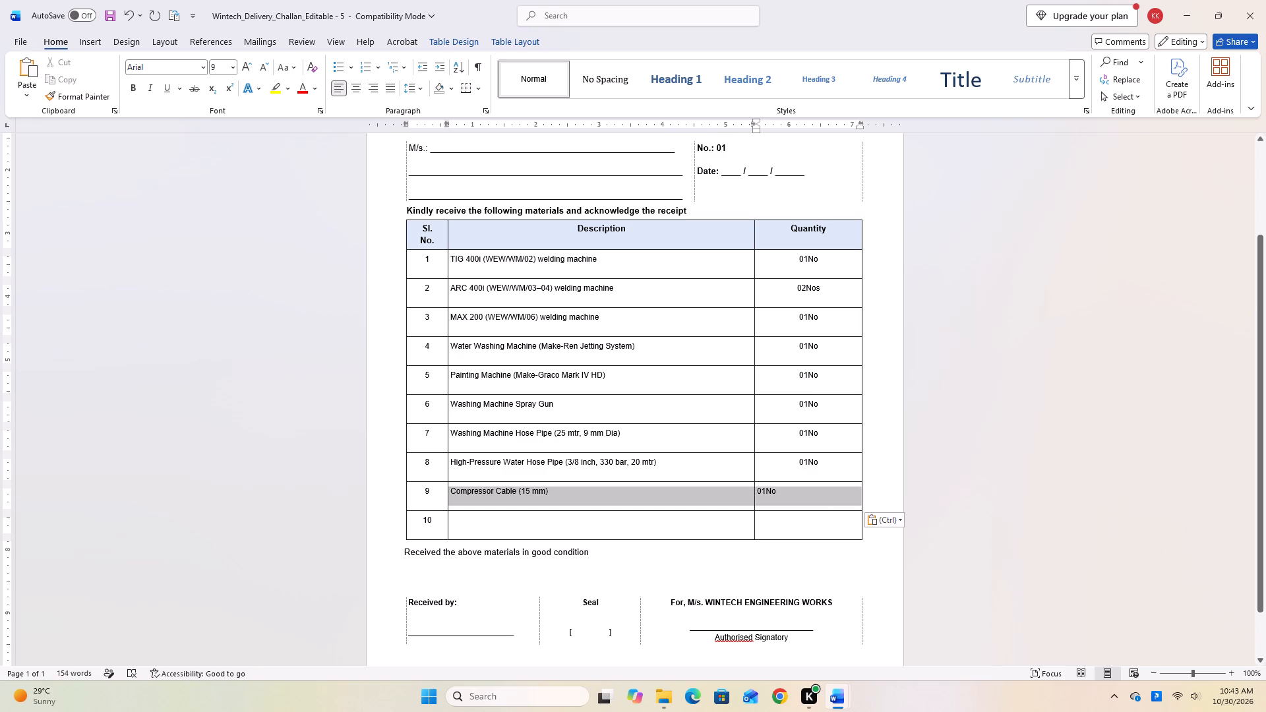
drag(754, 490, 768, 490)
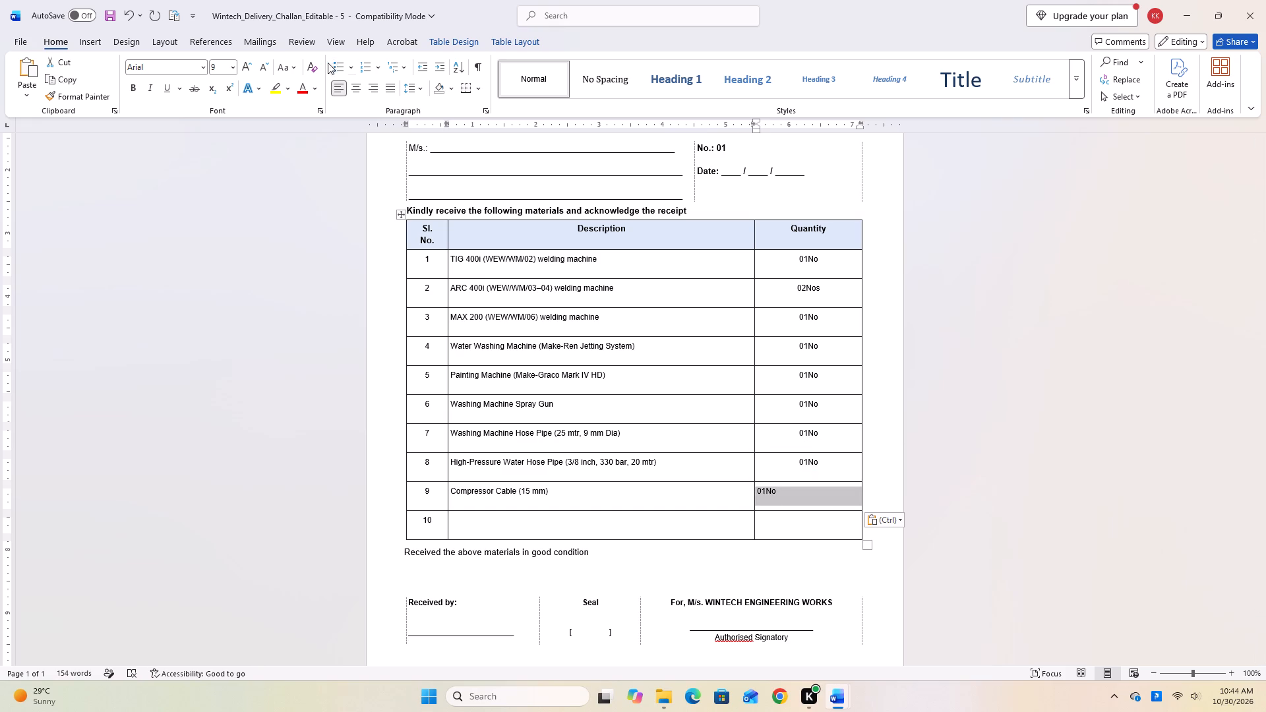
click(353, 95)
click(1062, 581)
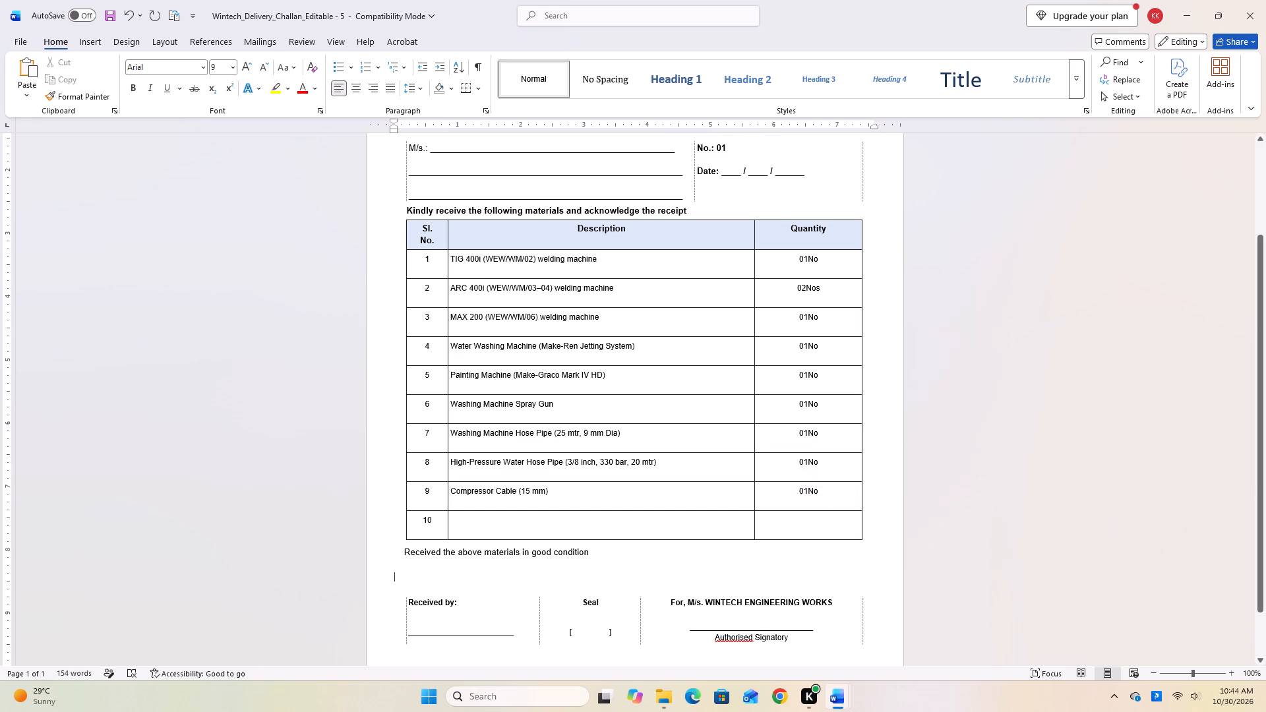
Save the Wintech_Delivery_Challan_Editable - 5 document.
triple_click(109, 9)
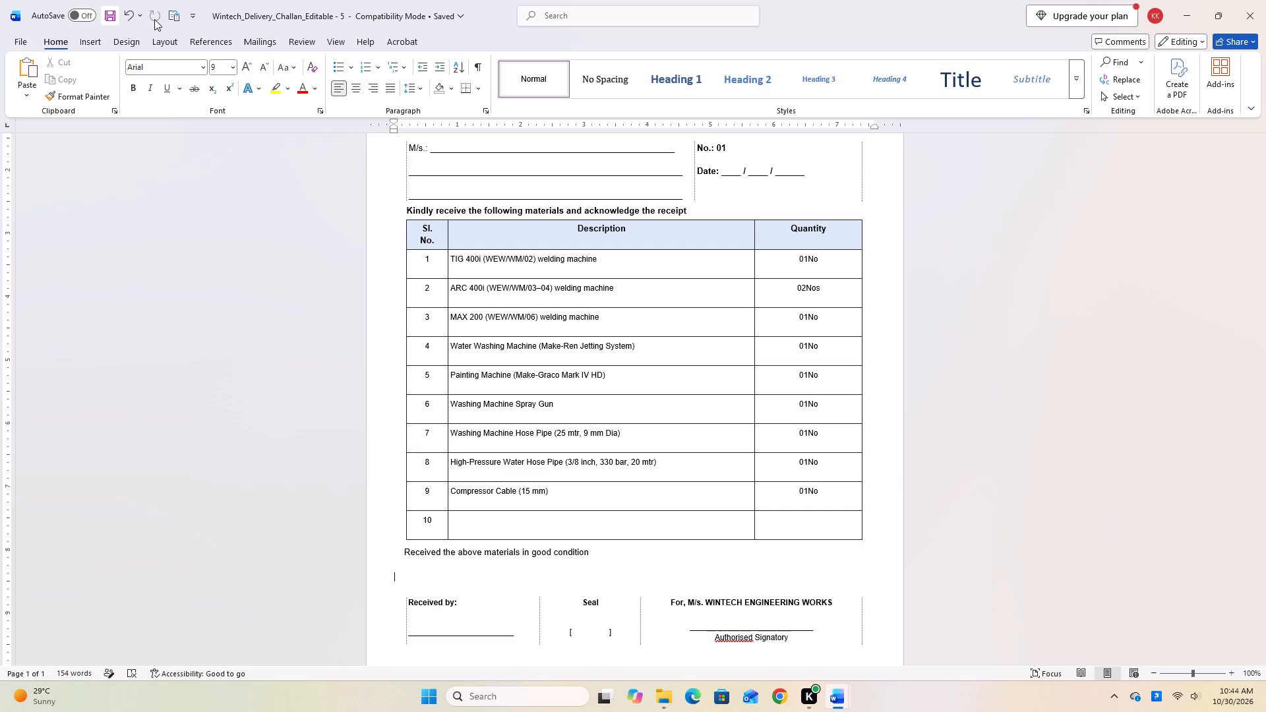
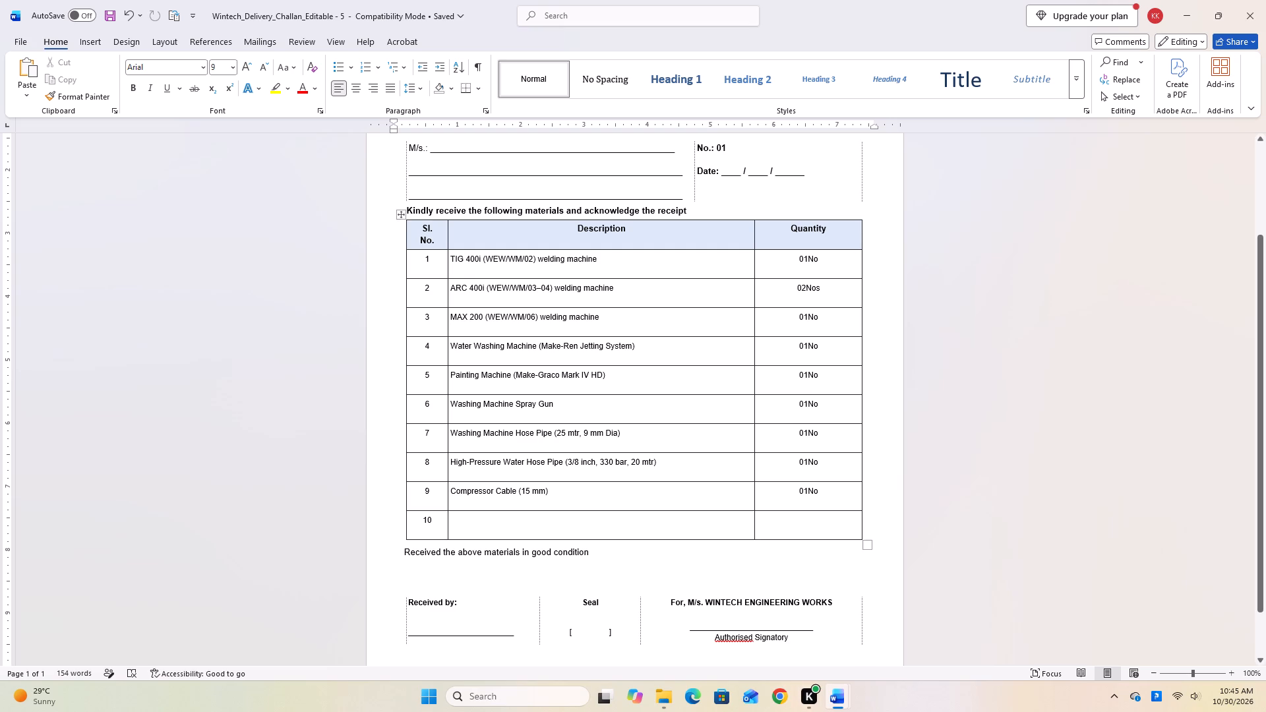
Save the Wintech_Delivery_Challan_Editable - 5 document.
double_click(104, 20)
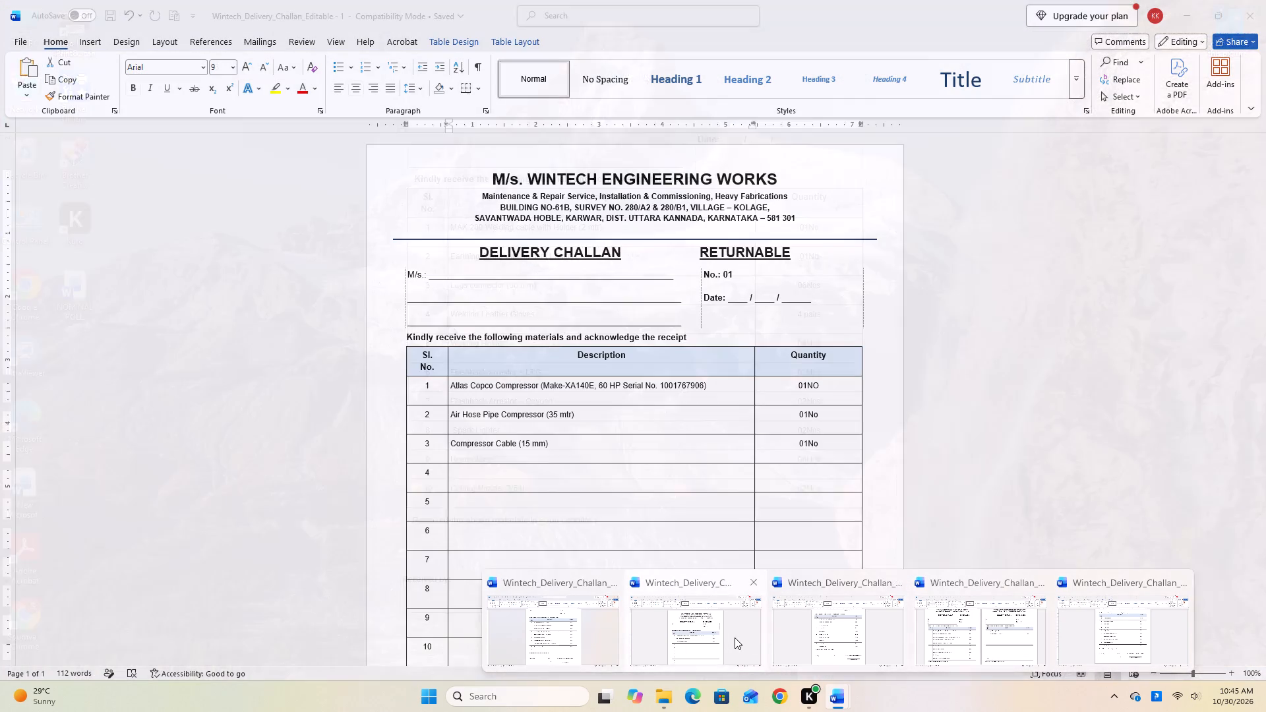
Delete the Compressor Cable (15 mm) description and its 01No quantity from row 3 of challan 1.
click(730, 638)
key(Delete)
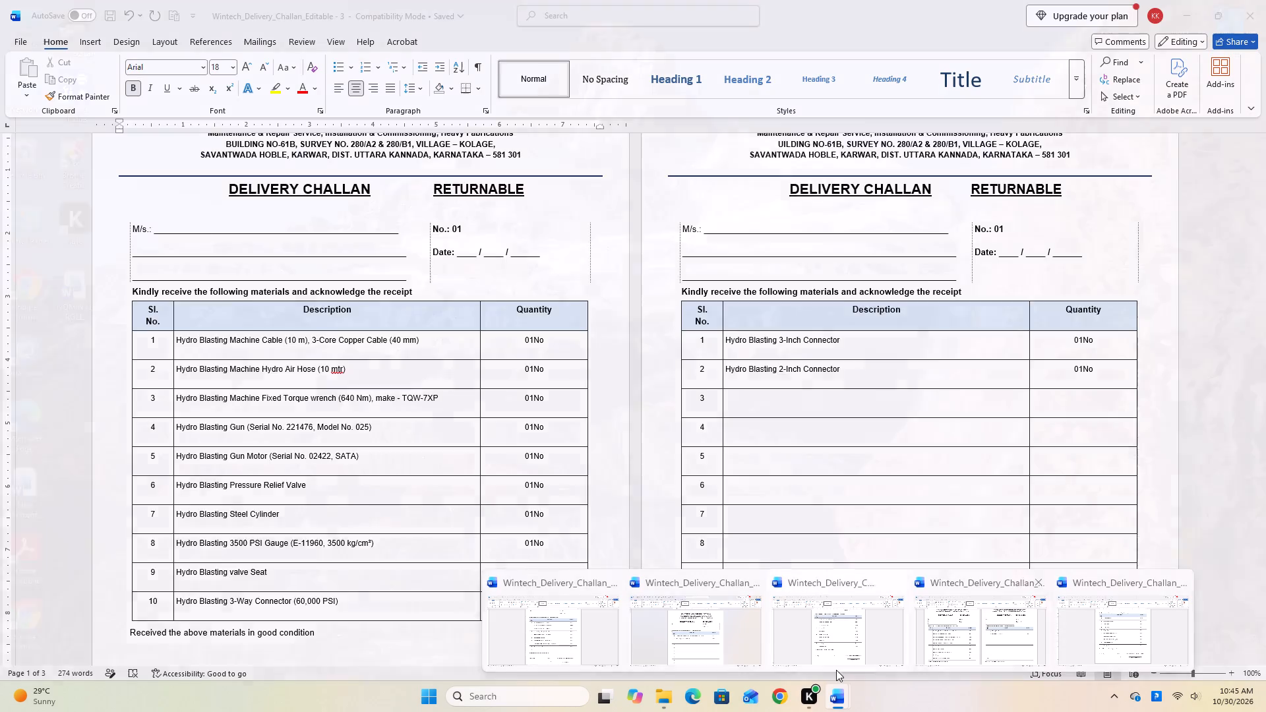
click(693, 650)
scroll(761, 529, down, 4)
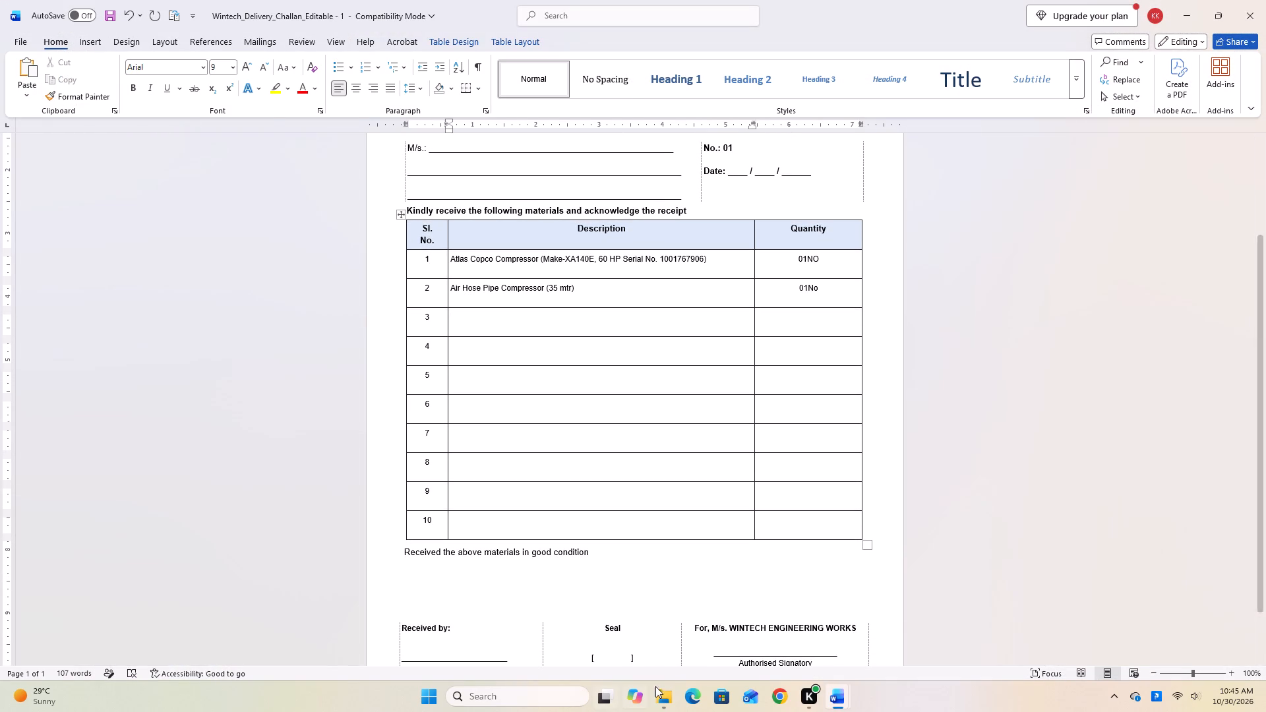
In File Explorer's Passes folder, make three copies of the unnumbered Wintech_Delivery_Challan_Editable document.
click(631, 644)
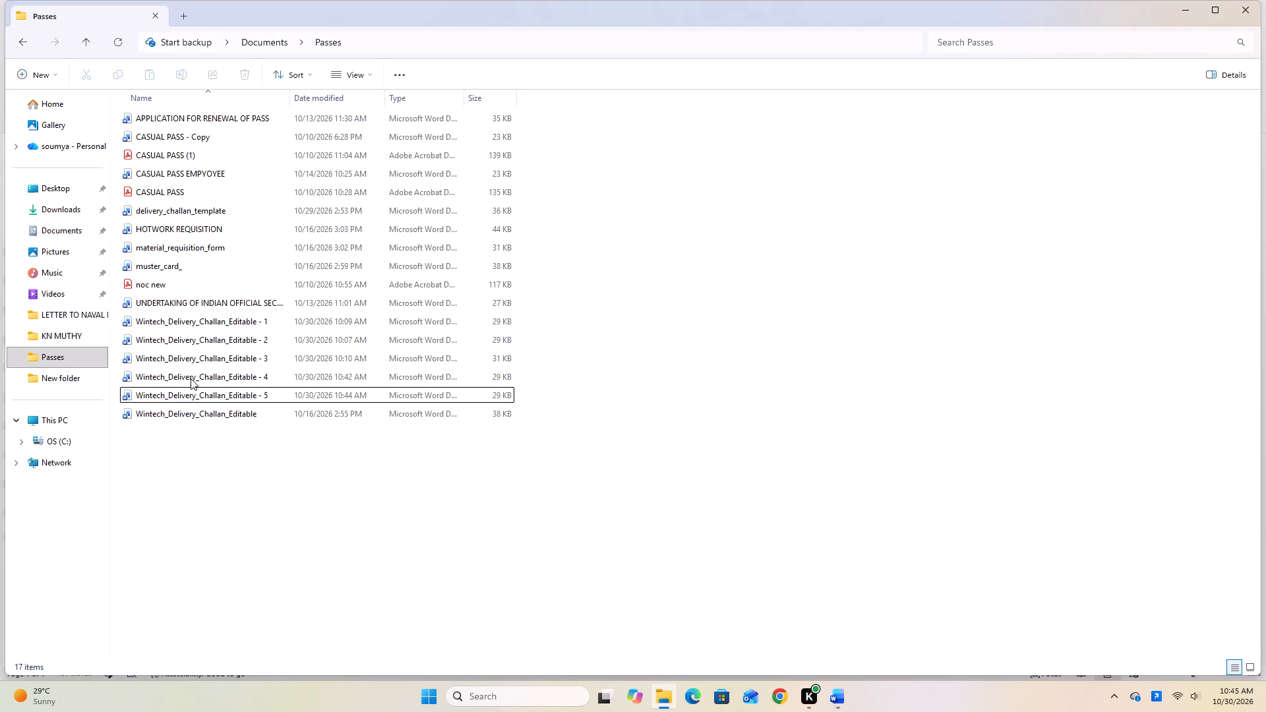
click(407, 416)
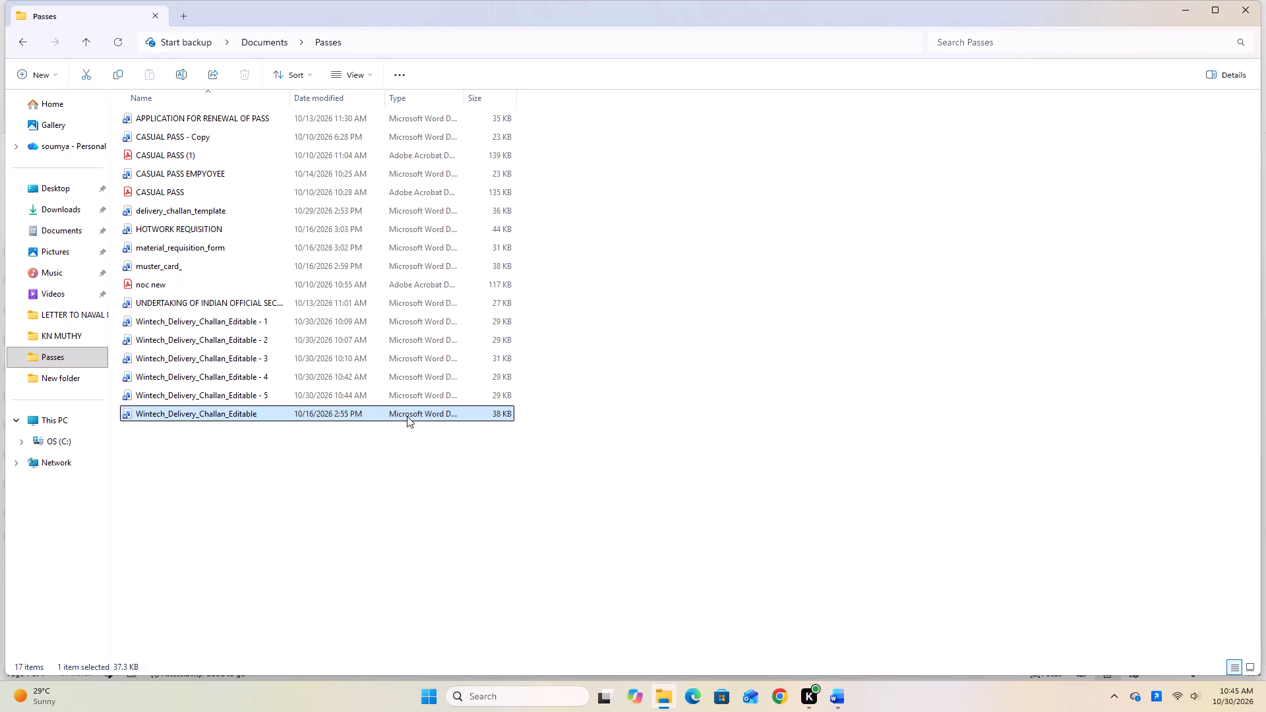
click(118, 80)
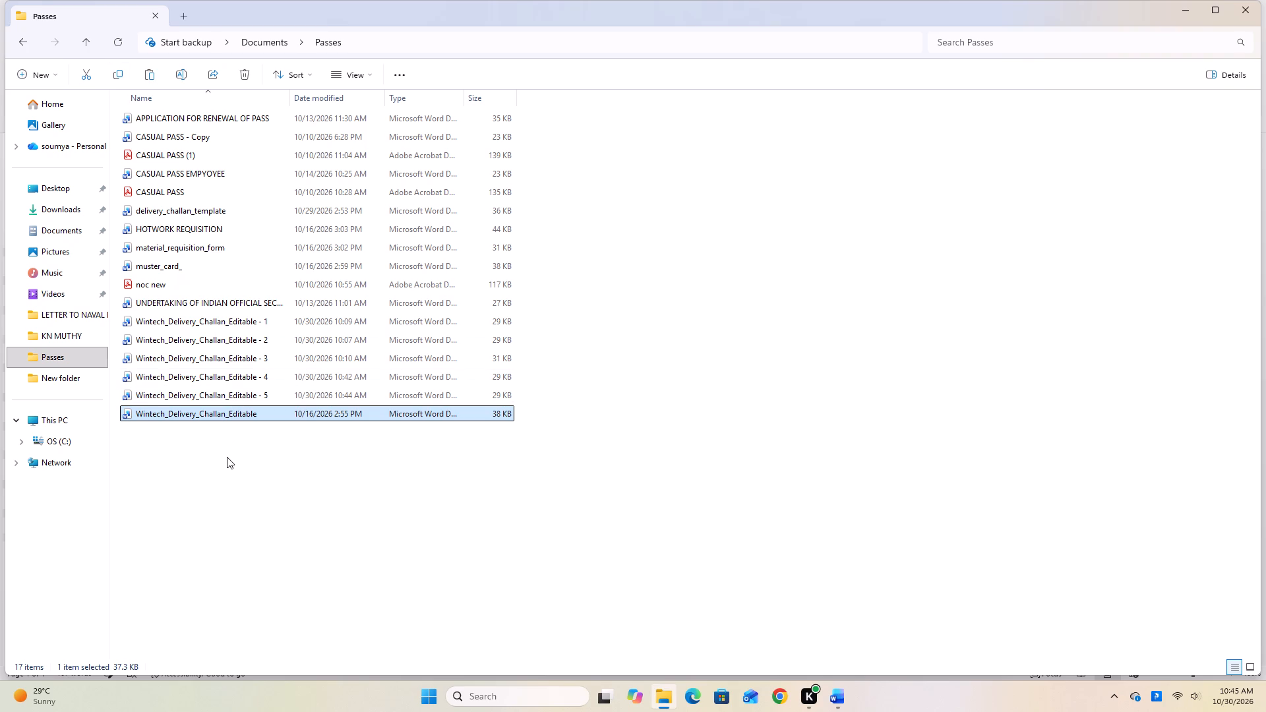
click(227, 457)
key(ctrl+v)
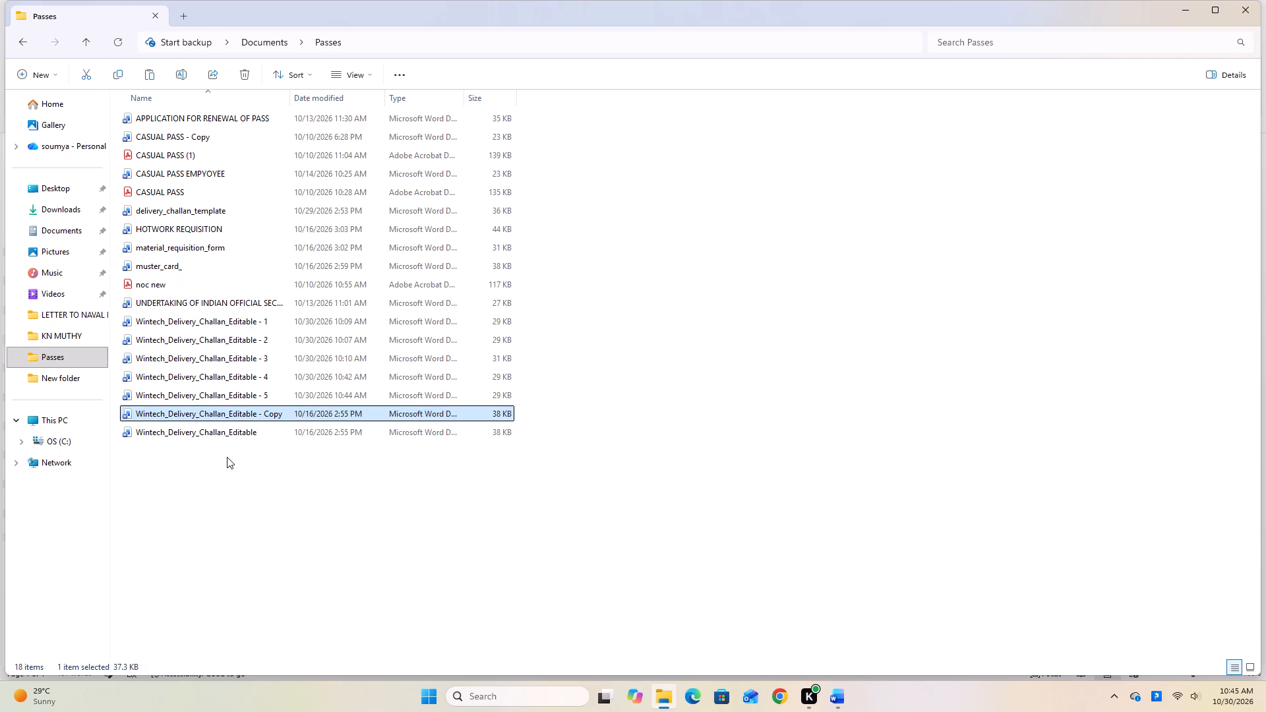
key(ctrl+v)
key(ctrl+v)
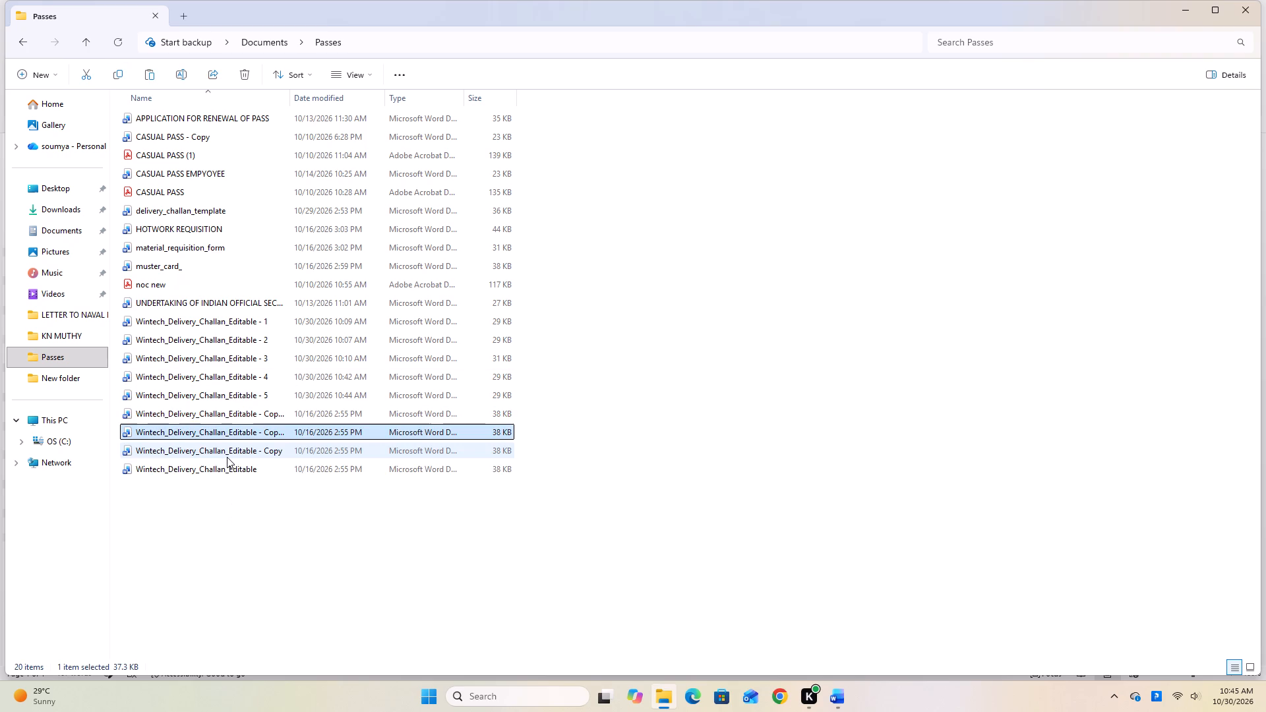
click(241, 516)
Open the document Wintech_Delivery_Challan_Editable - Copy (2) and enable editing.
double_click(347, 409)
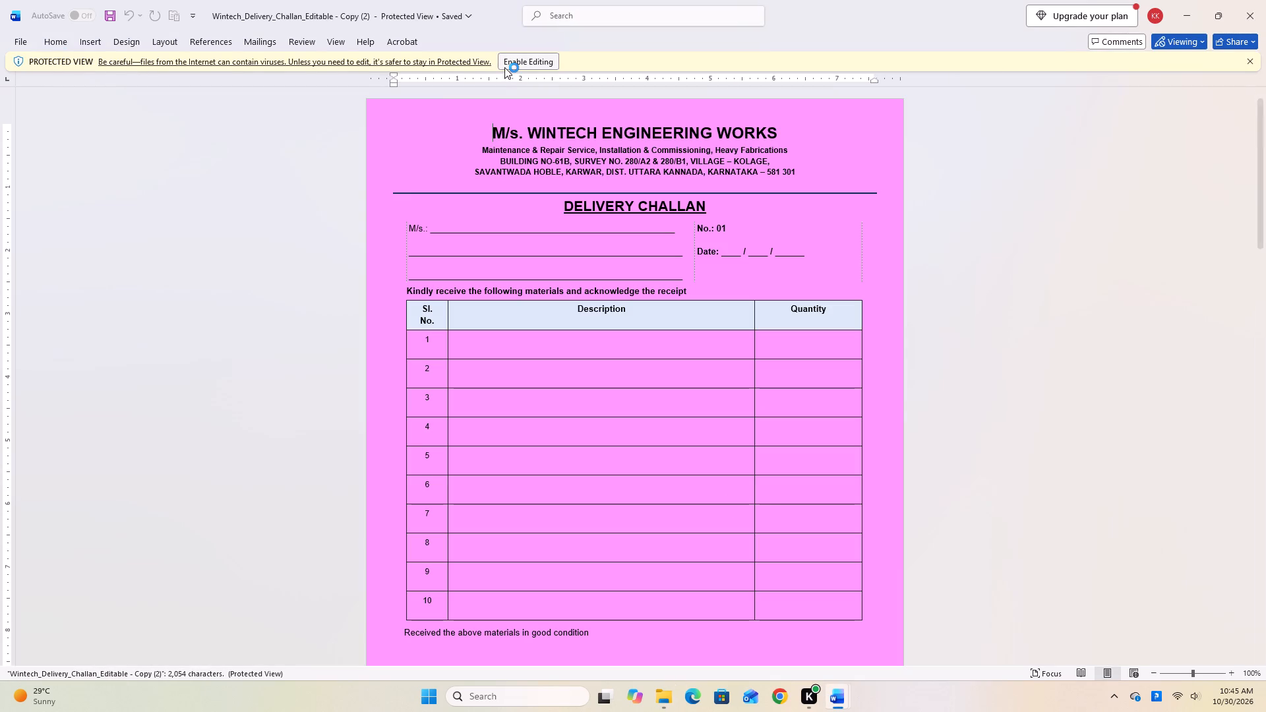
click(505, 64)
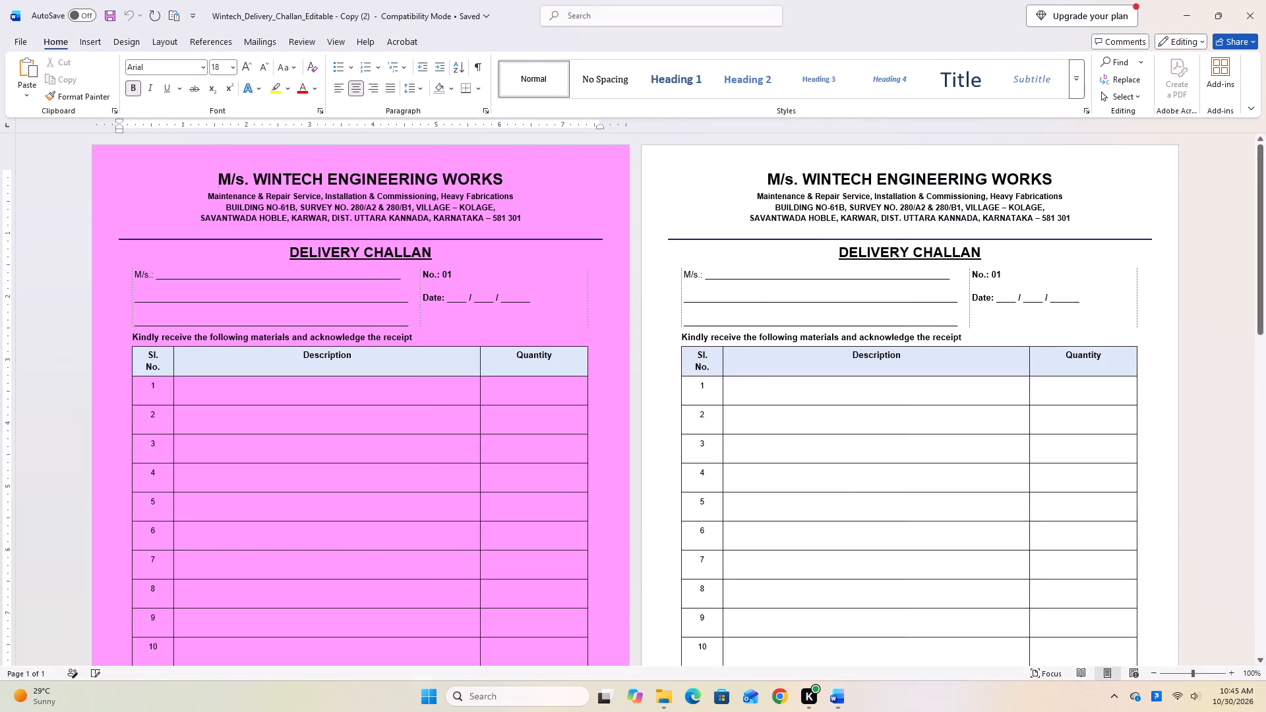
Delete the pink challan on the first page, including its coloured background, header, materials table and signature block.
click(558, 164)
key(Delete)
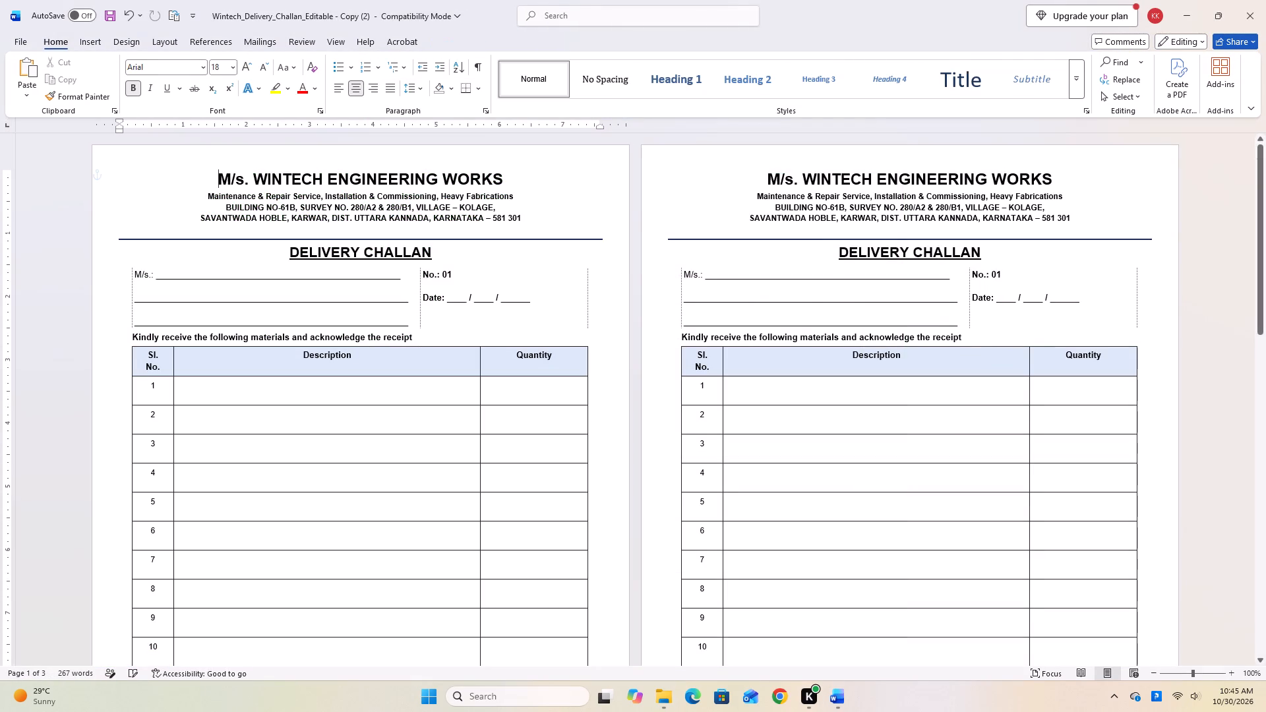
drag(219, 179, 250, 225)
drag(250, 225, 538, 535)
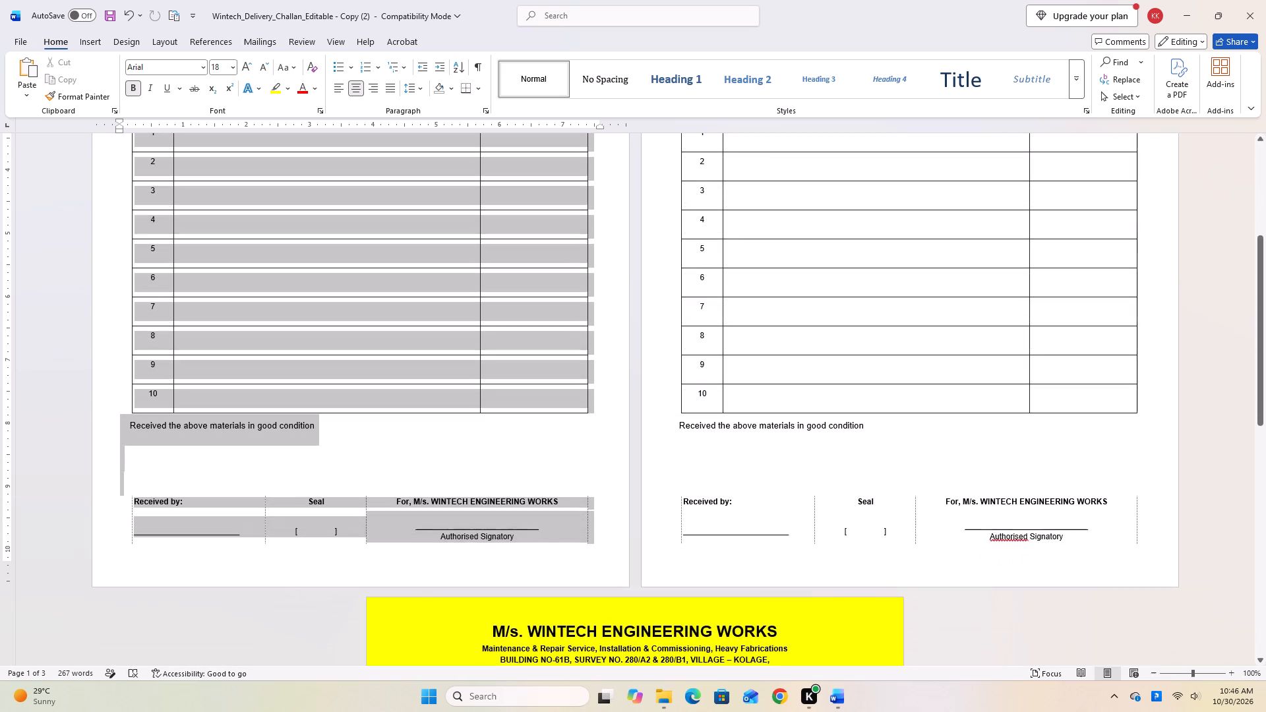
drag(538, 535, 541, 538)
key(Delete)
Delete the yellow challan, including its coloured background and everything from its company heading to its signature block.
click(752, 175)
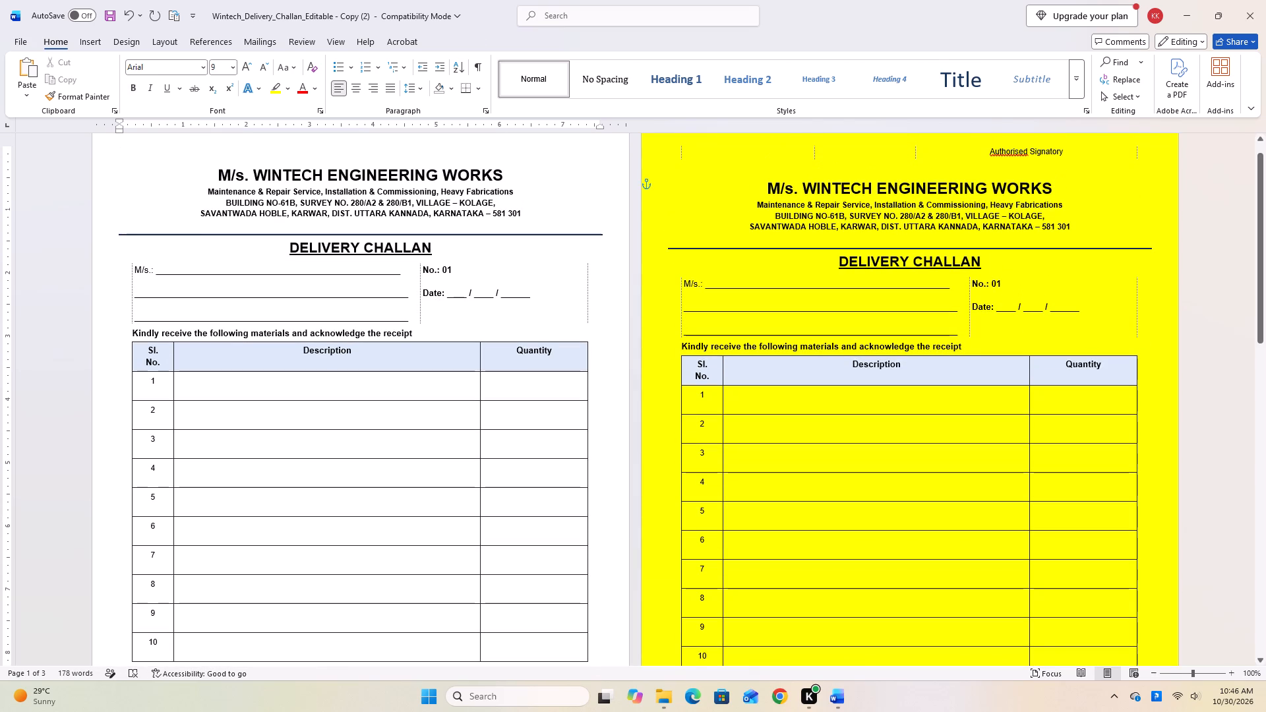
key(Delete)
drag(715, 179, 869, 609)
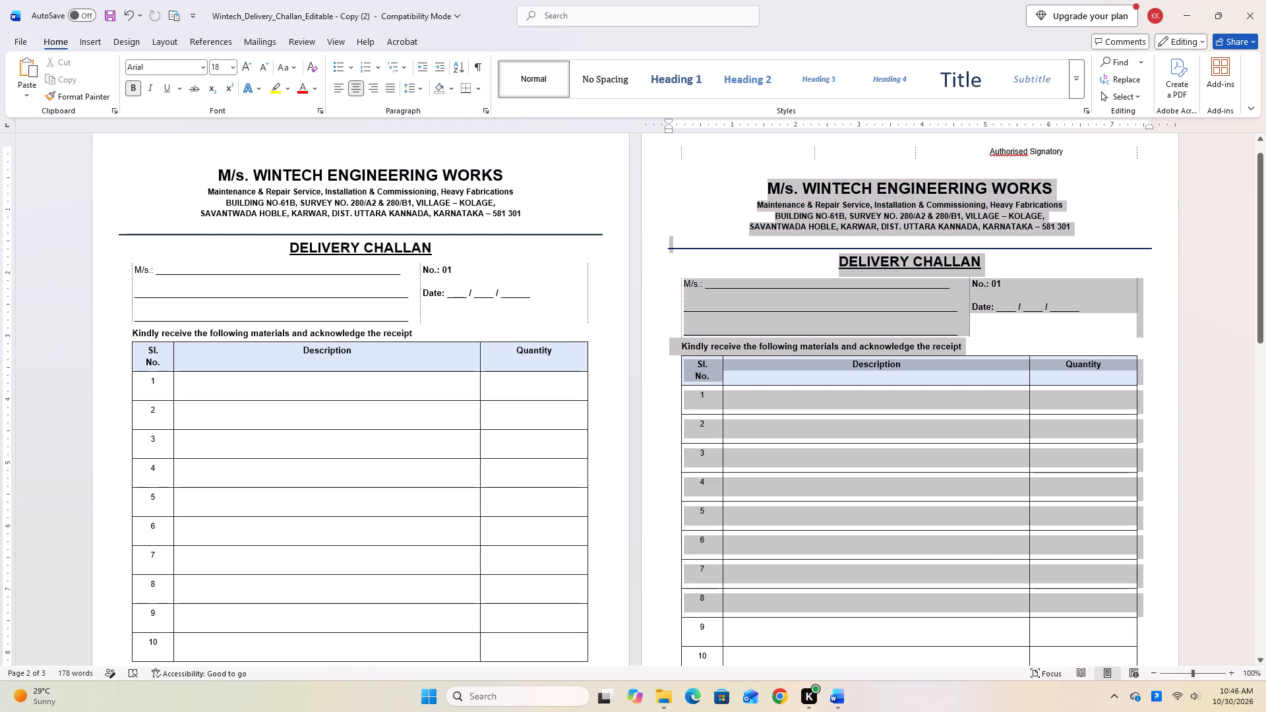
drag(869, 609, 868, 595)
scroll(884, 367, down, 7)
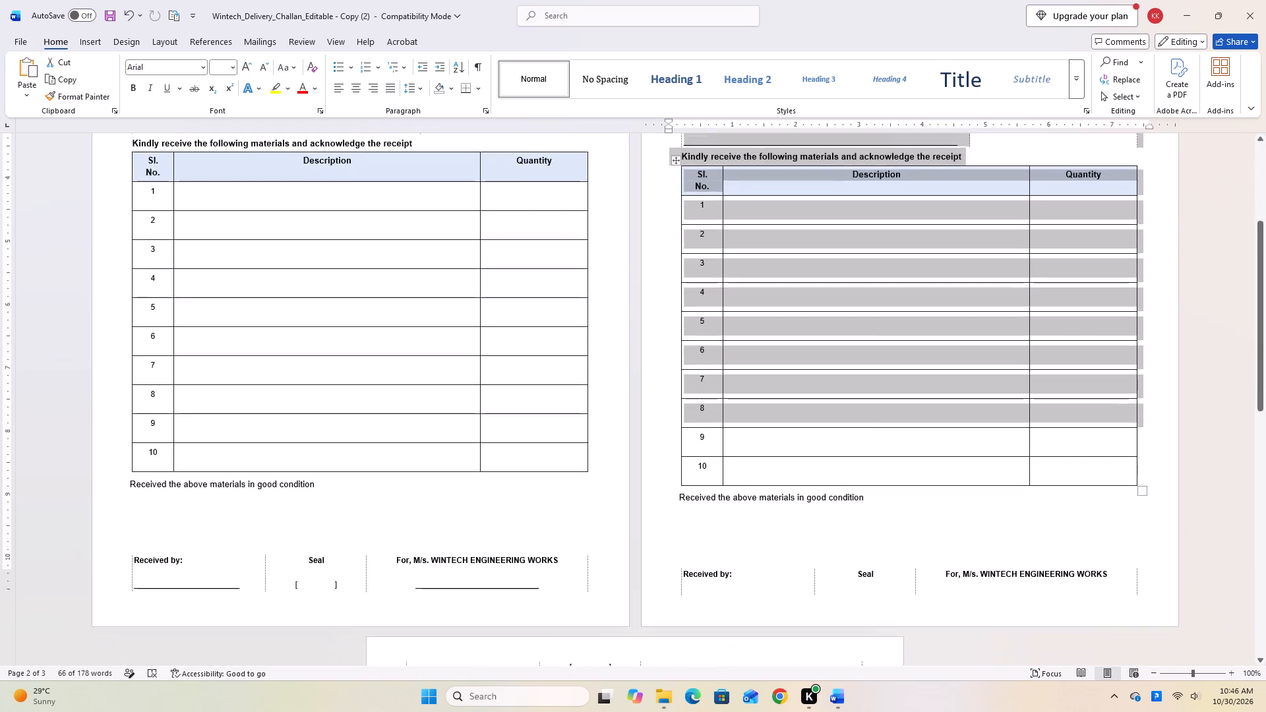
scroll(884, 367, down, 1)
click(877, 355)
scroll(877, 355, up, 10)
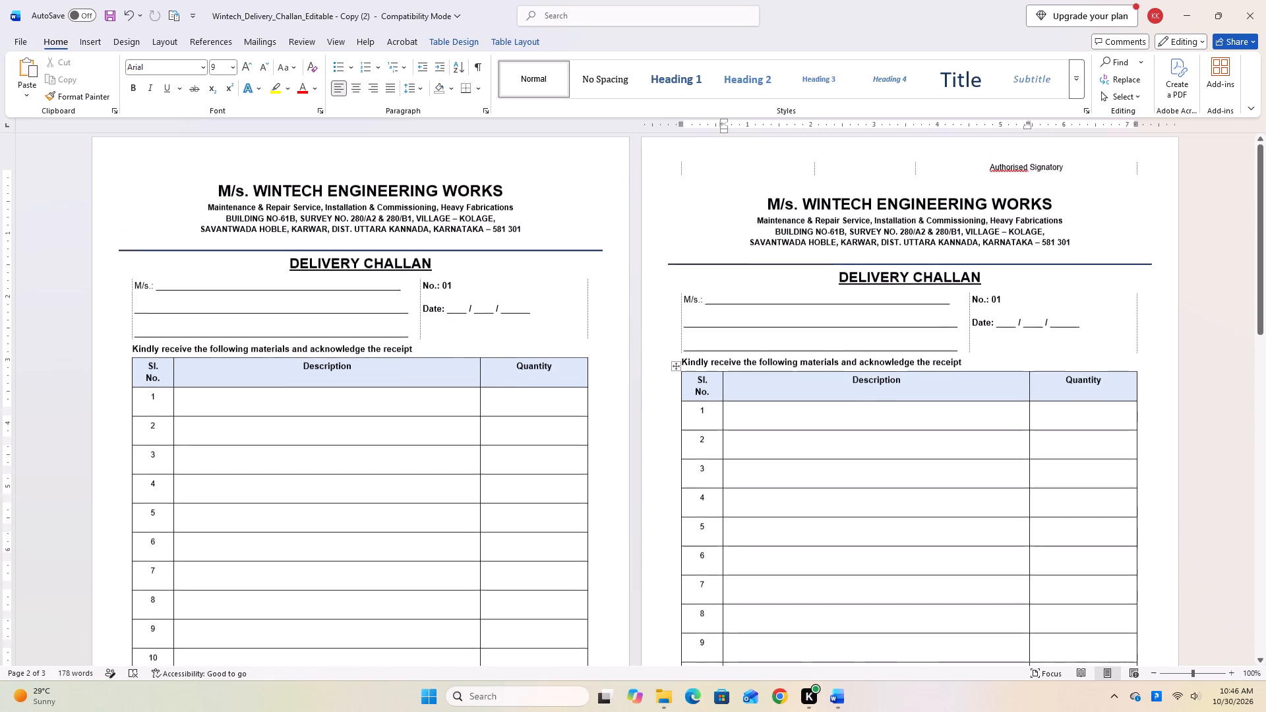
drag(761, 206, 957, 630)
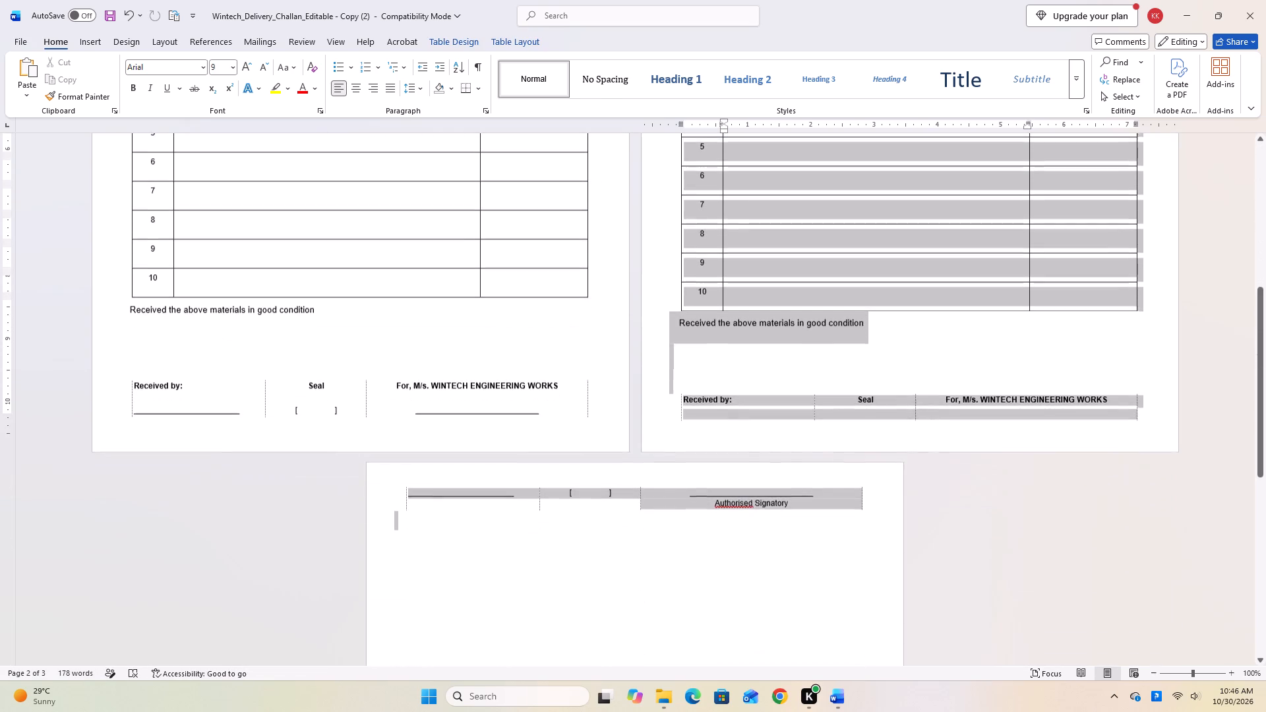
drag(957, 630, 982, 495)
key(Delete)
Remove the empty line above the company heading on the remaining white challan.
scroll(775, 446, up, 4)
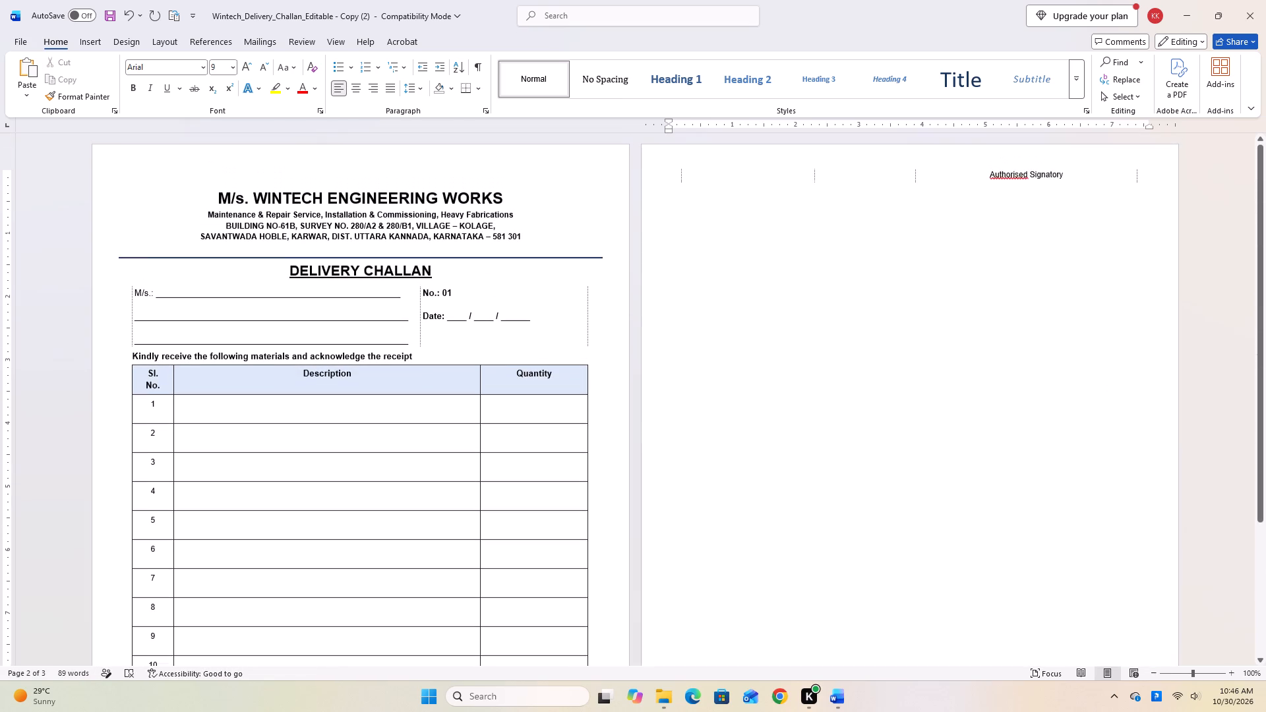
scroll(775, 446, up, 2)
click(220, 175)
key(Delete)
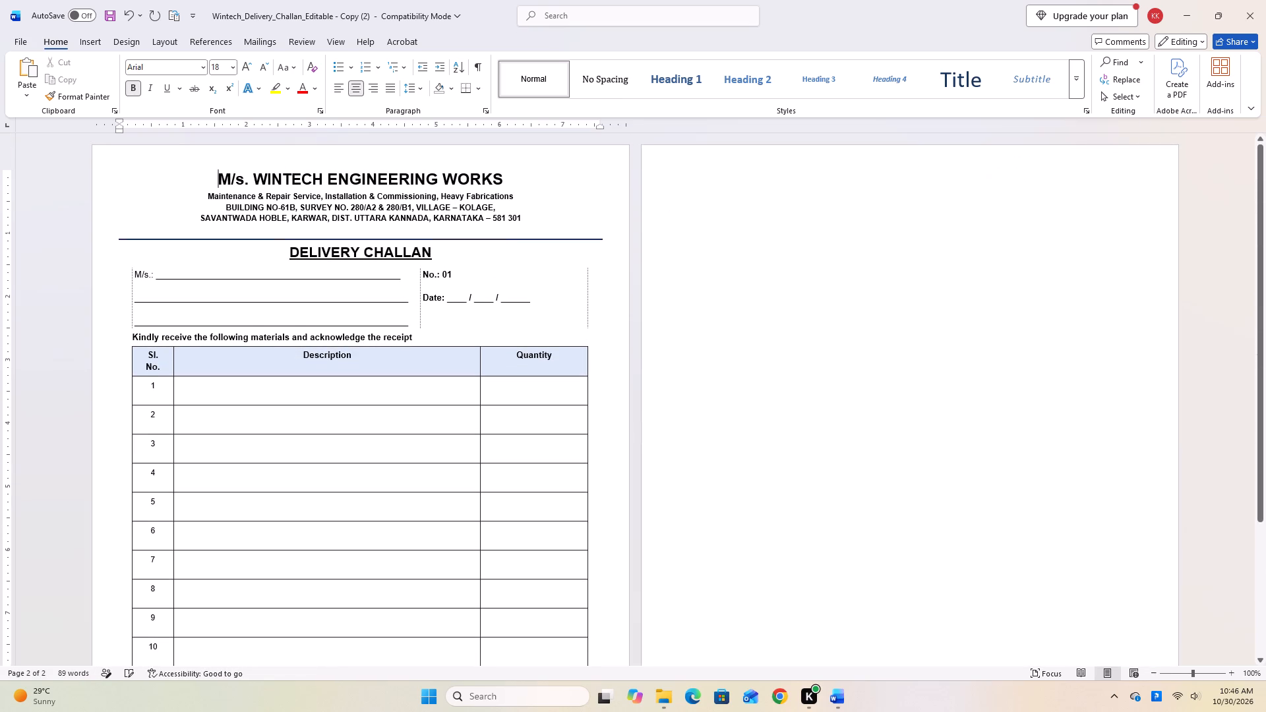
Enter Single Phase Extension Board as the description in row 1 of the materials table, correcting the spelling of Single.
scroll(309, 206, down, 11)
click(244, 499)
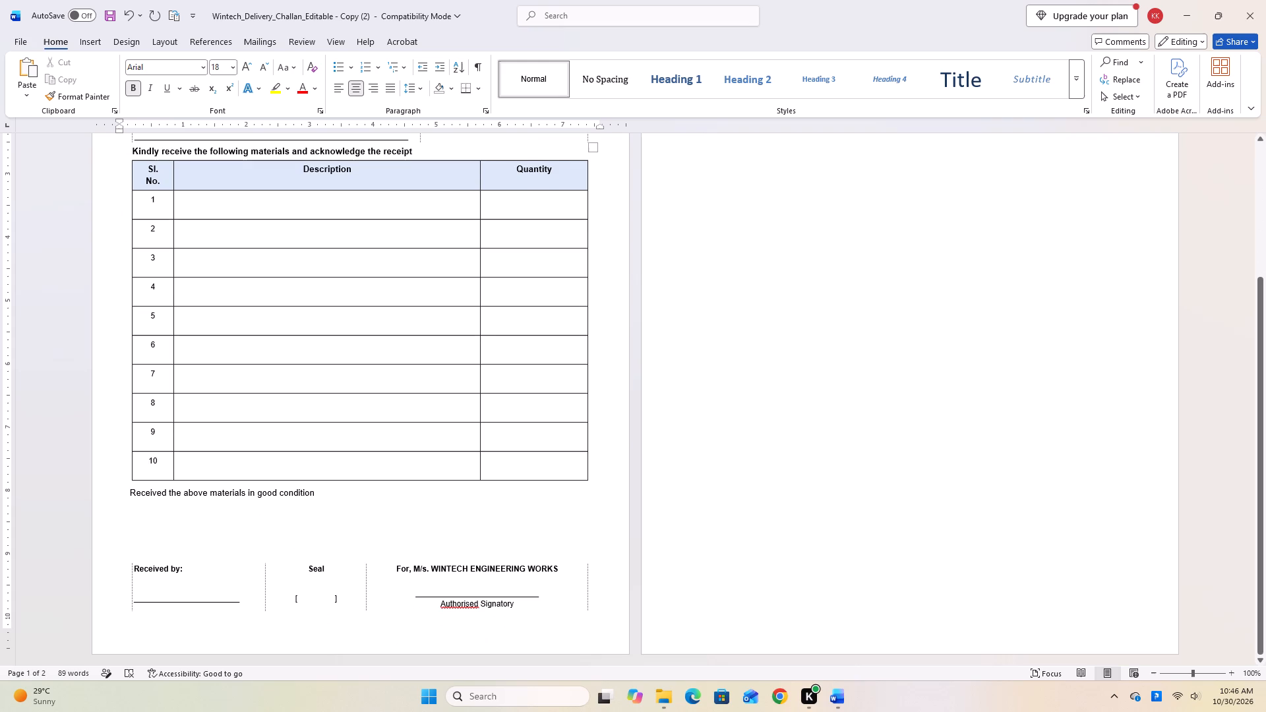
scroll(244, 499, up, 3)
click(239, 303)
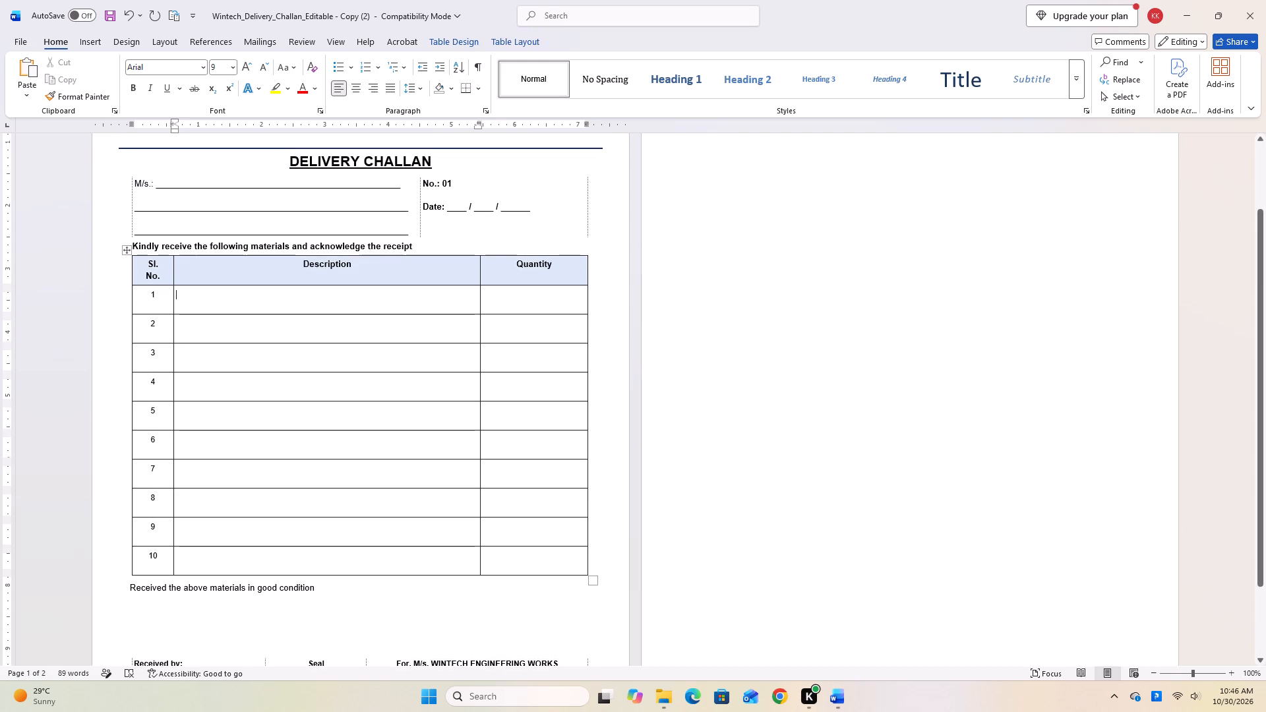
key(shift+s)
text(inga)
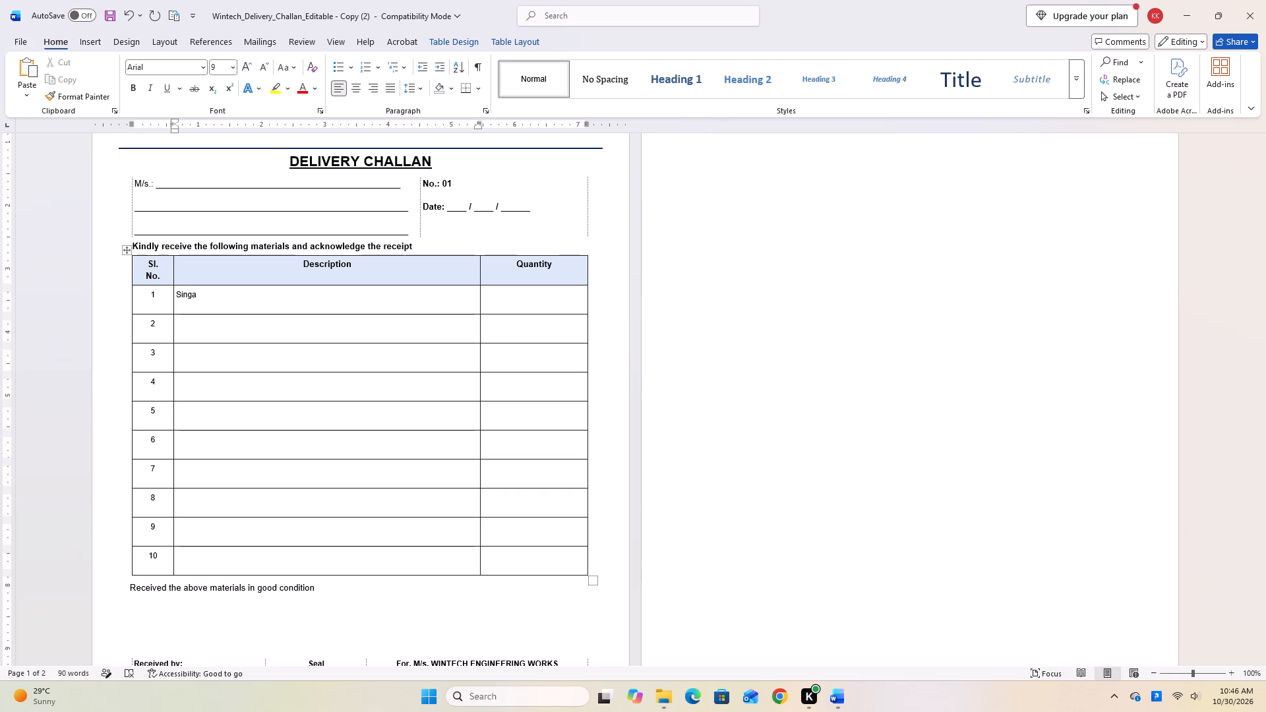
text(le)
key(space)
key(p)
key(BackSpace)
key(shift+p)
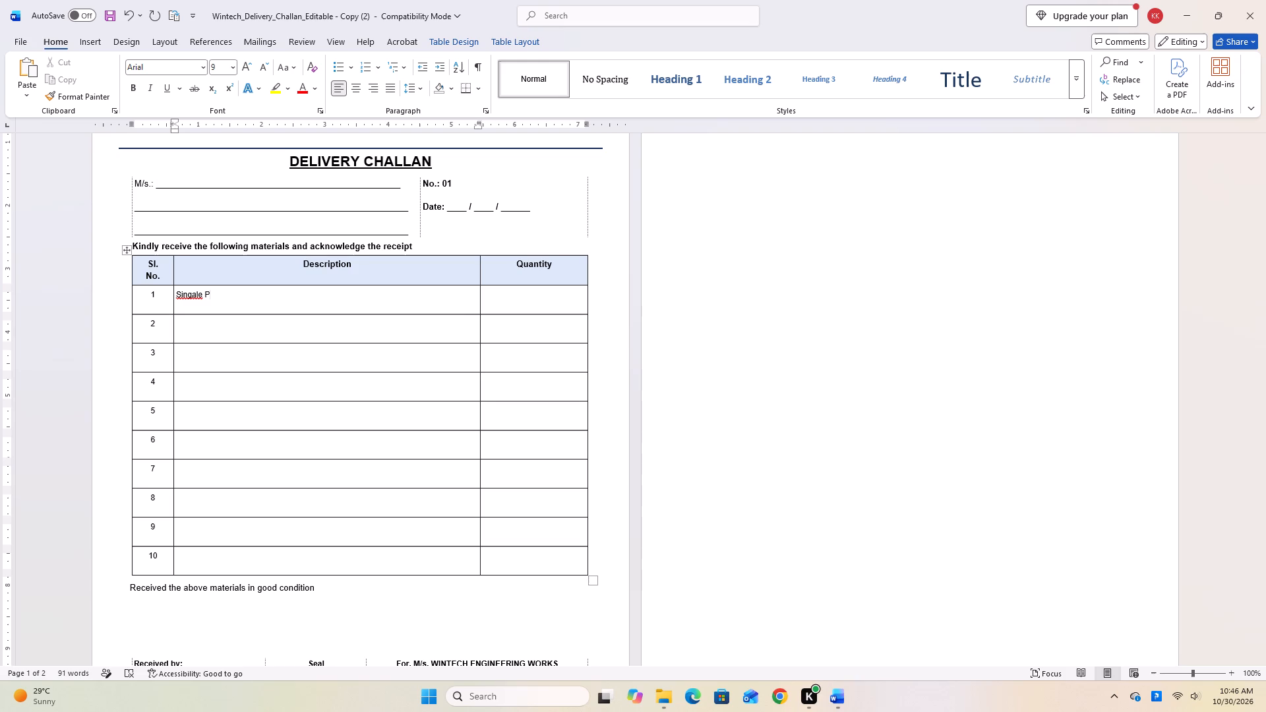
right_click(185, 299)
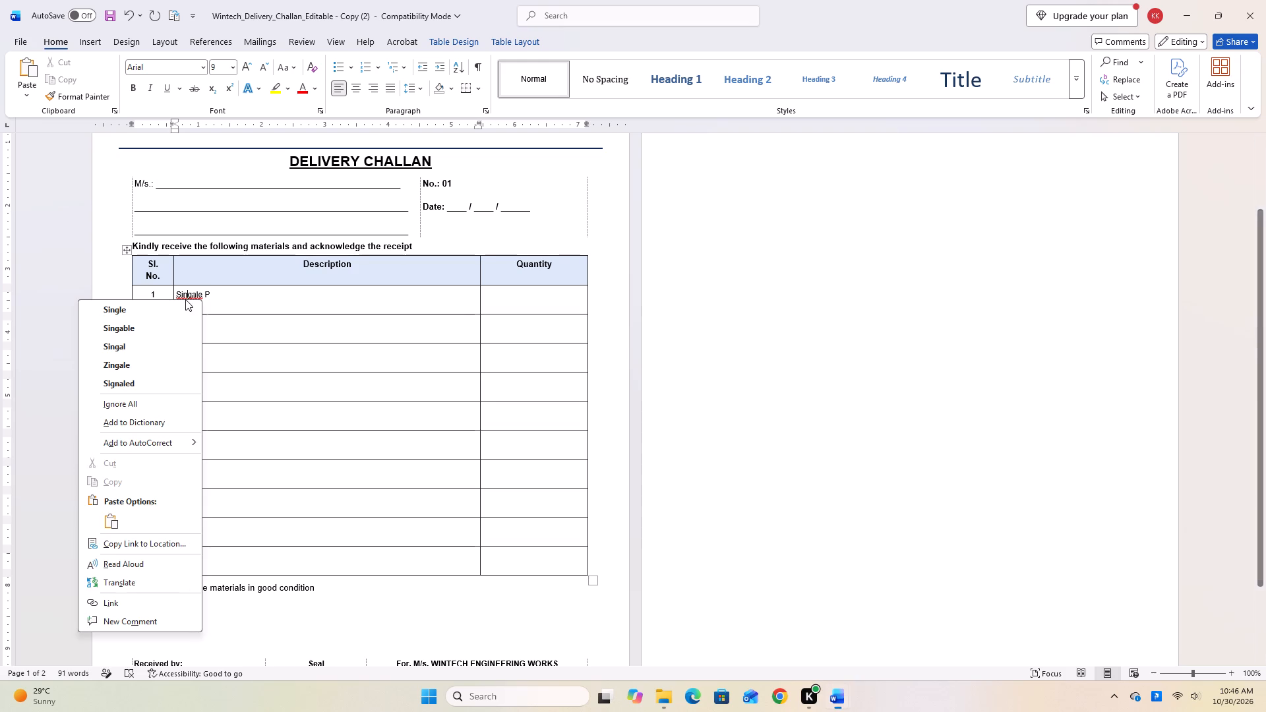
click(164, 310)
click(230, 299)
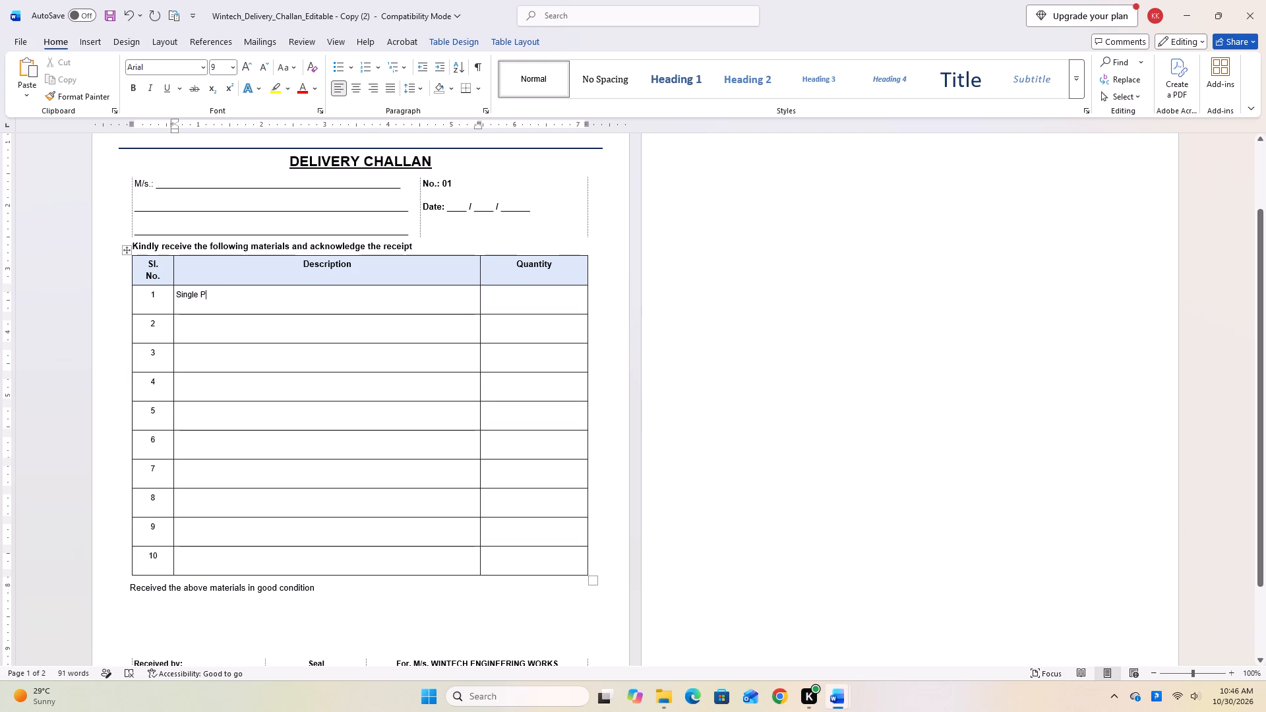
key(h)
text(As)
key(BackSpace)
key(BackSpace)
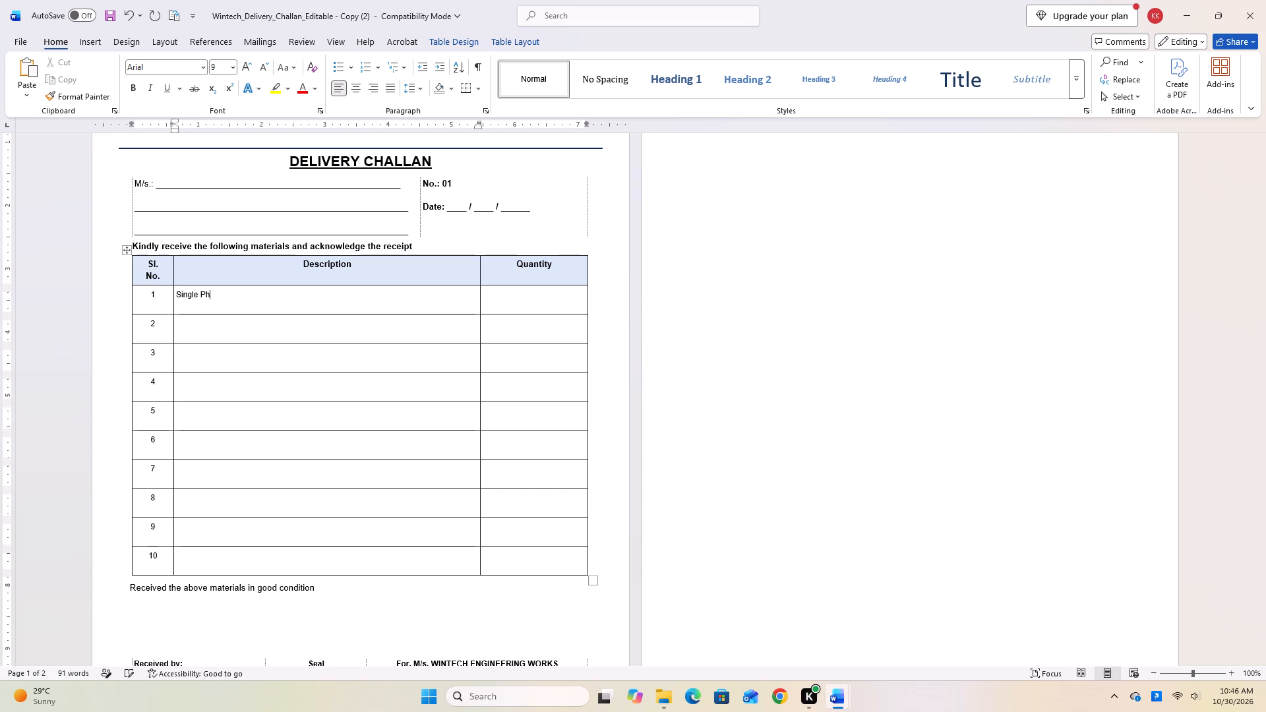
text(ase)
key(space)
key(shift+e)
key(x)
text(tensio)
text(n)
key(space)
key(shift+b)
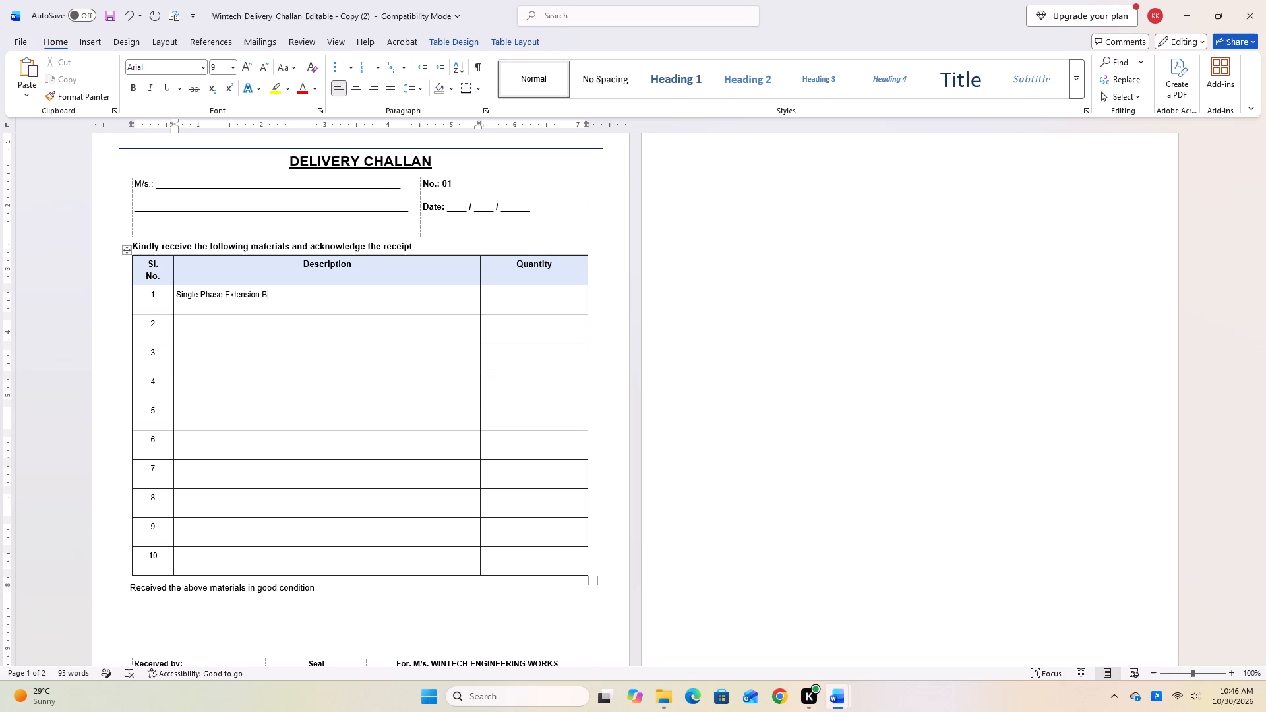
text(oard)
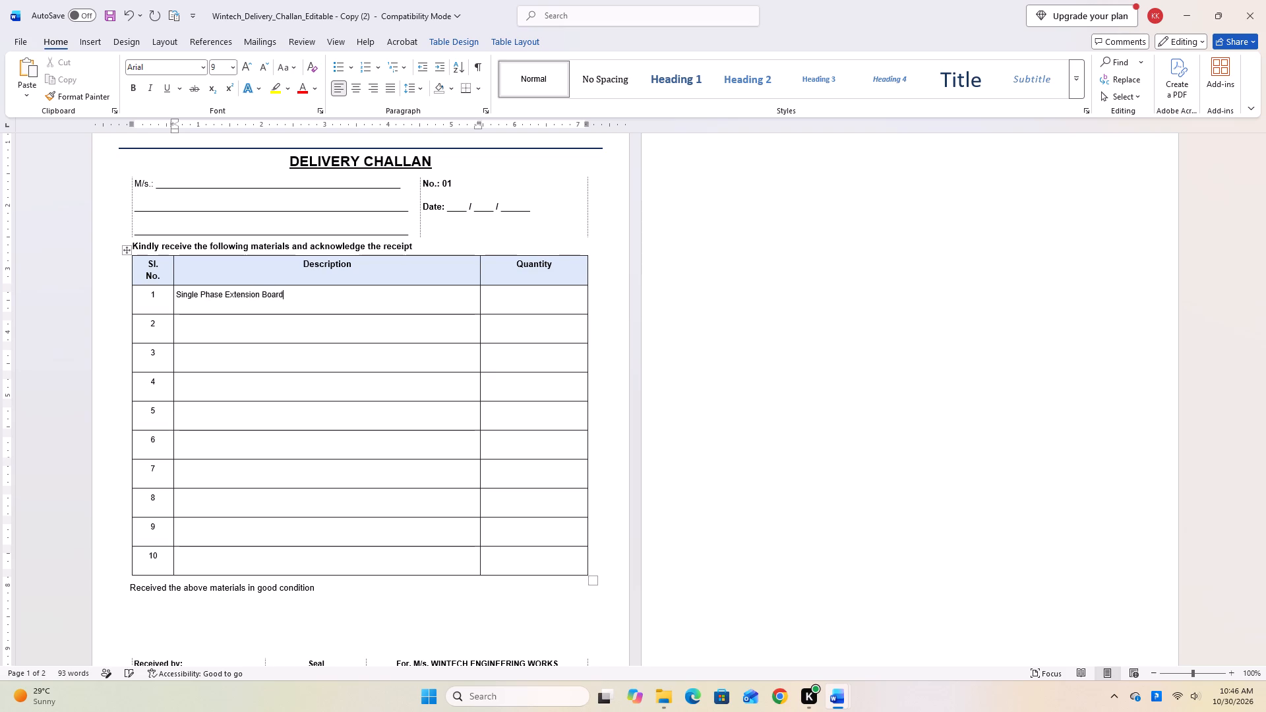
Extend the row 1 description with the words "with Connector" after Single Phase Extension Board.
key(space)
key(w)
text(ith)
key(space)
text(Co)
text(nnecto)
key(r)
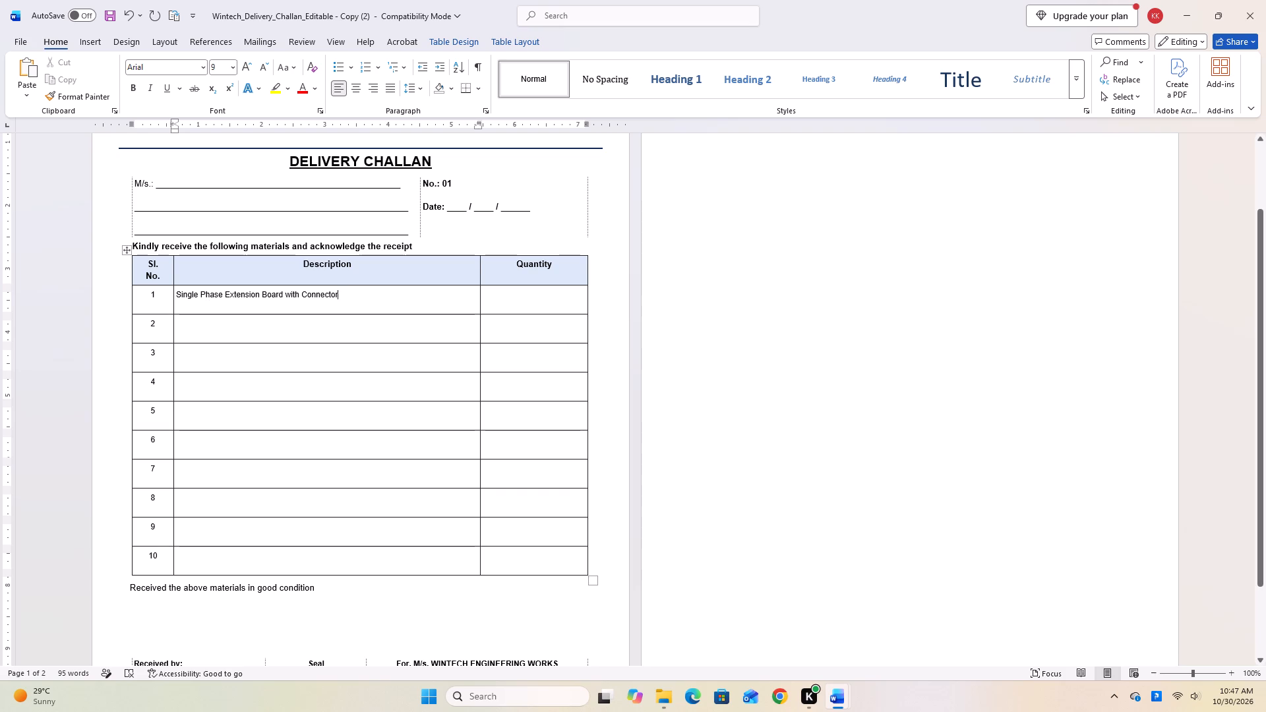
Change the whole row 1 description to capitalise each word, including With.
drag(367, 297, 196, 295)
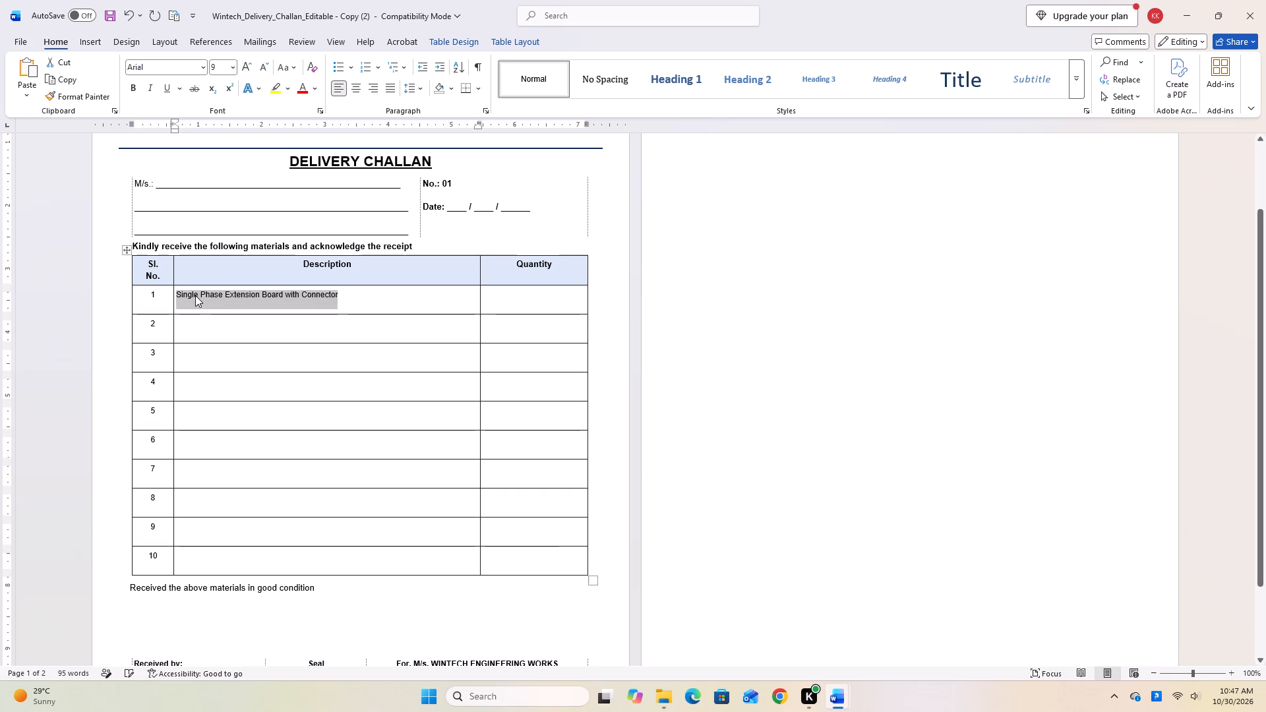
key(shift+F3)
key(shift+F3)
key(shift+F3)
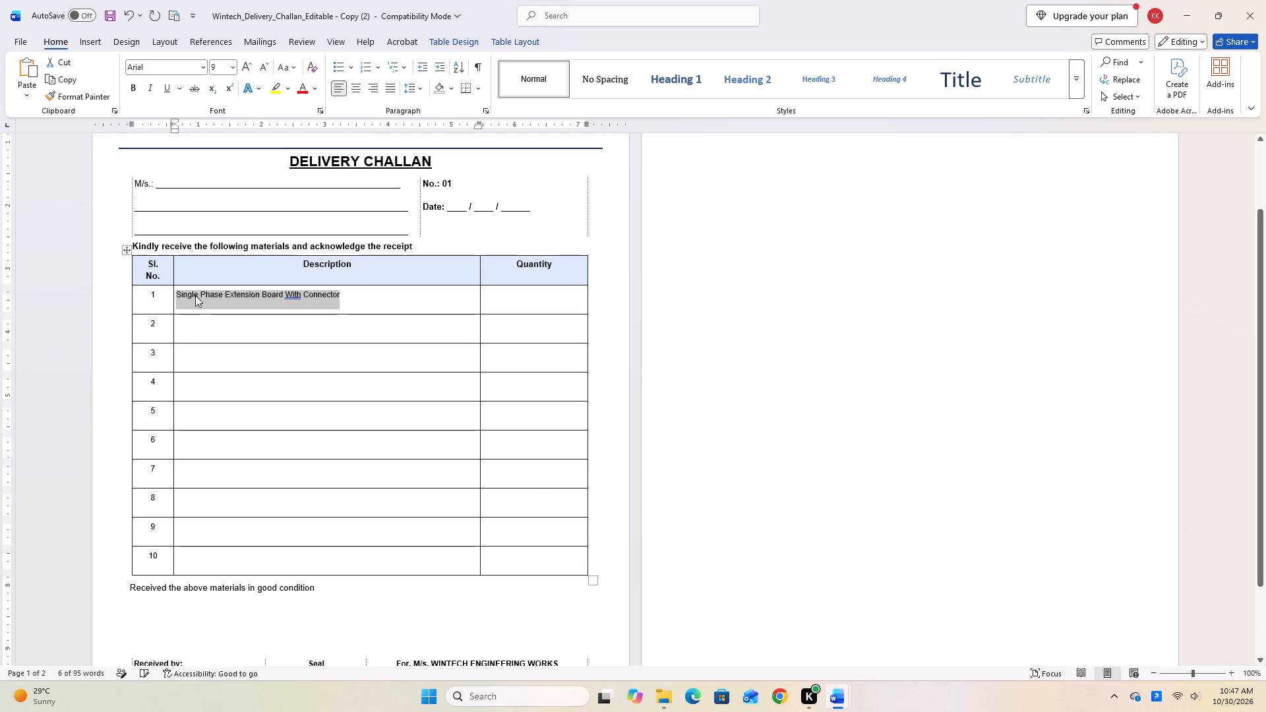
Enter 03Nos as the quantity in row 1 of the materials table.
click(512, 300)
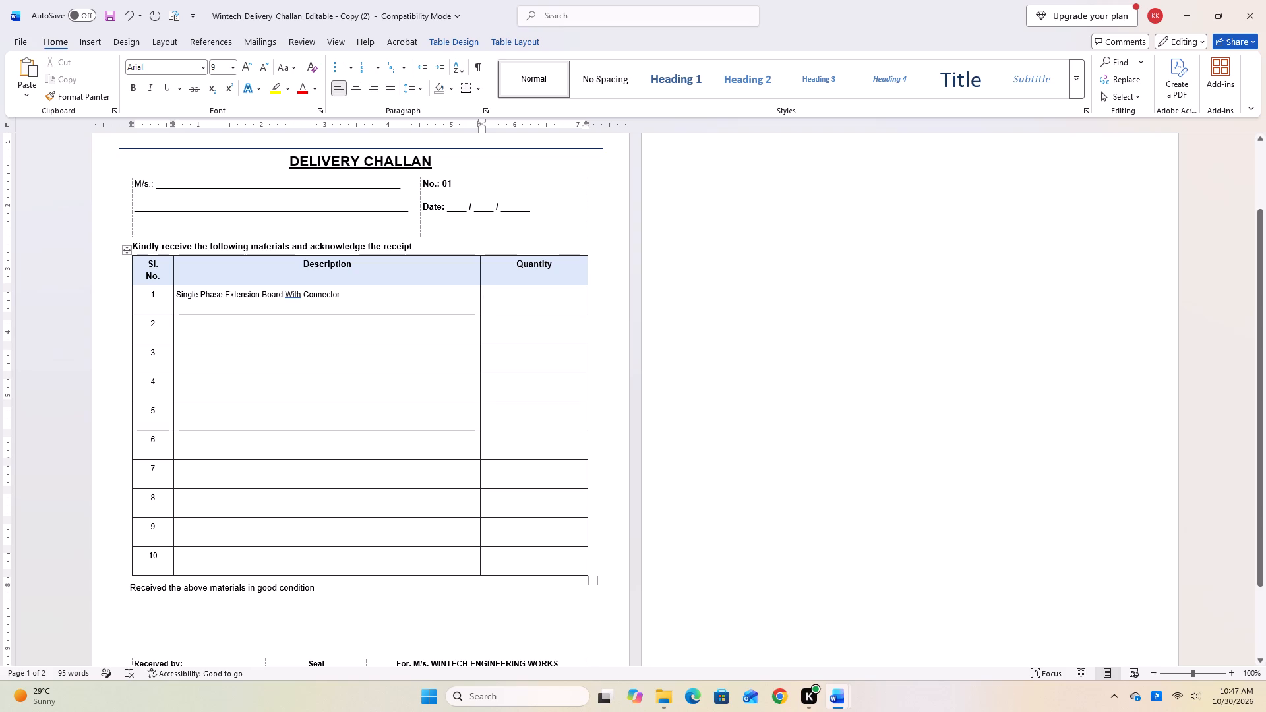
text(03)
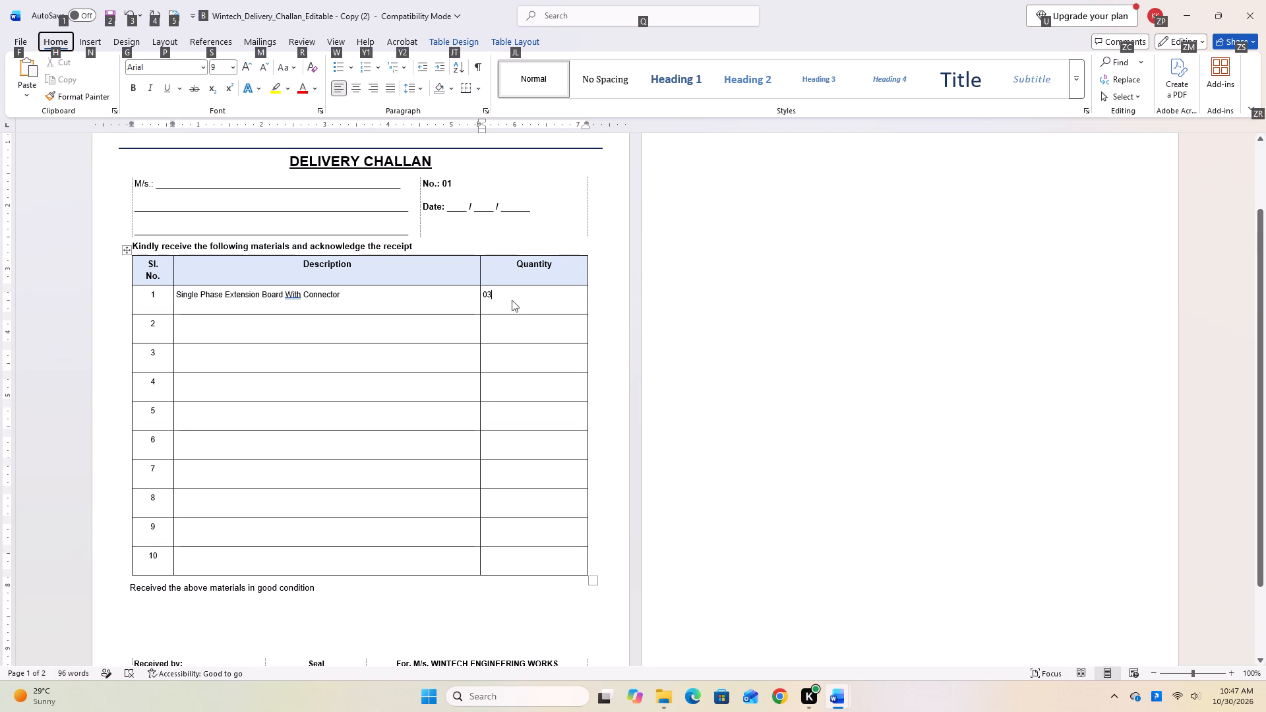
key(space)
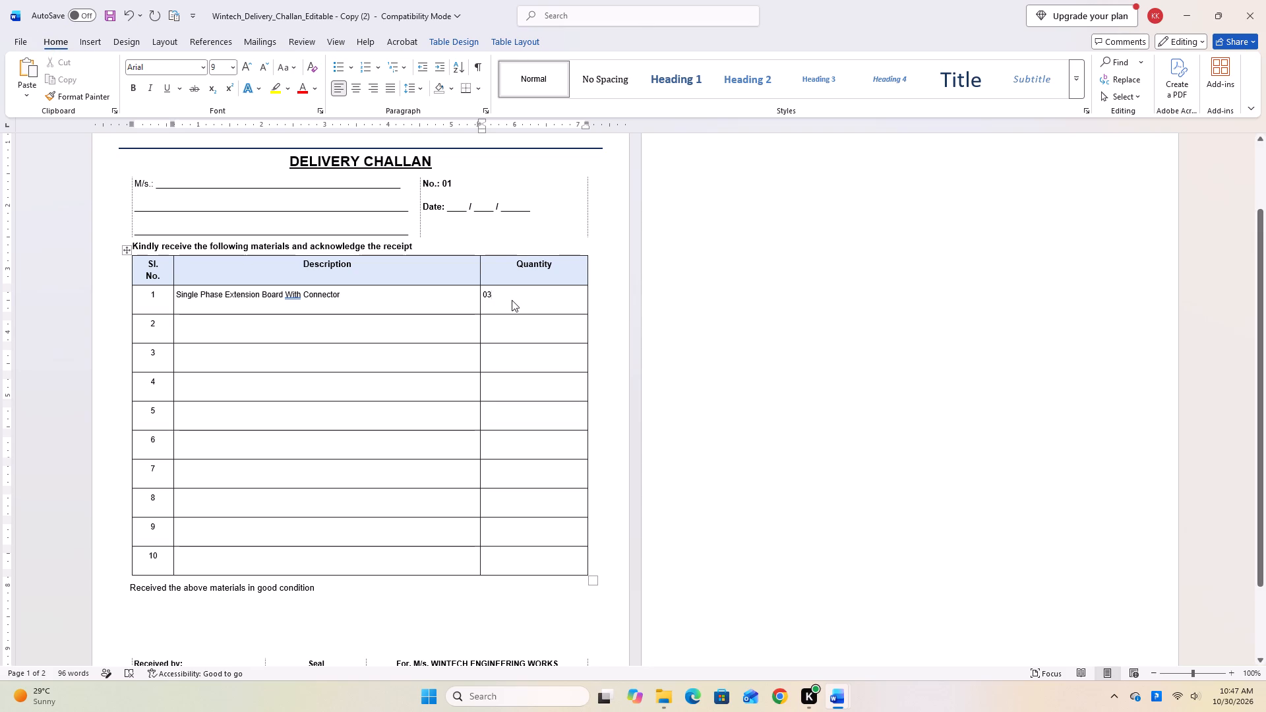
text(Nos)
Enter Three Phase Extension Board With Connector as the row 2 description, copying the part after Phase from row 1.
click(445, 326)
text(Three)
key(space)
text(Ph)
text(ase)
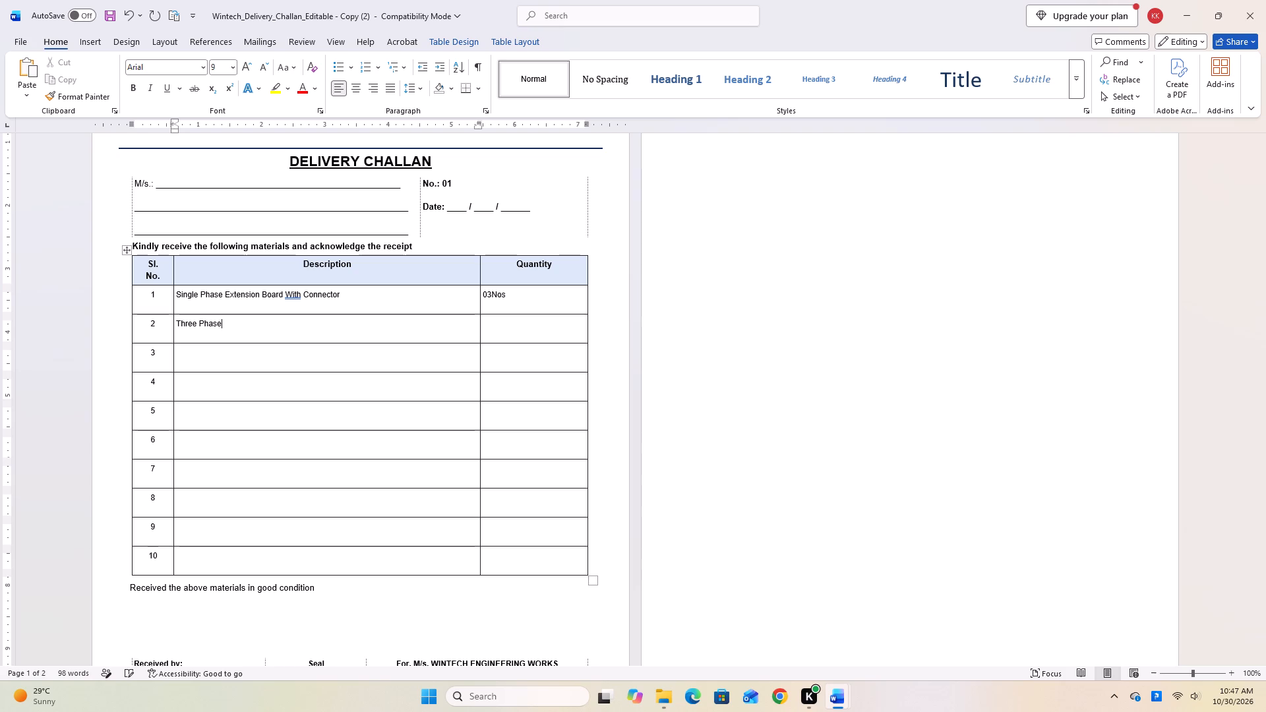
key(space)
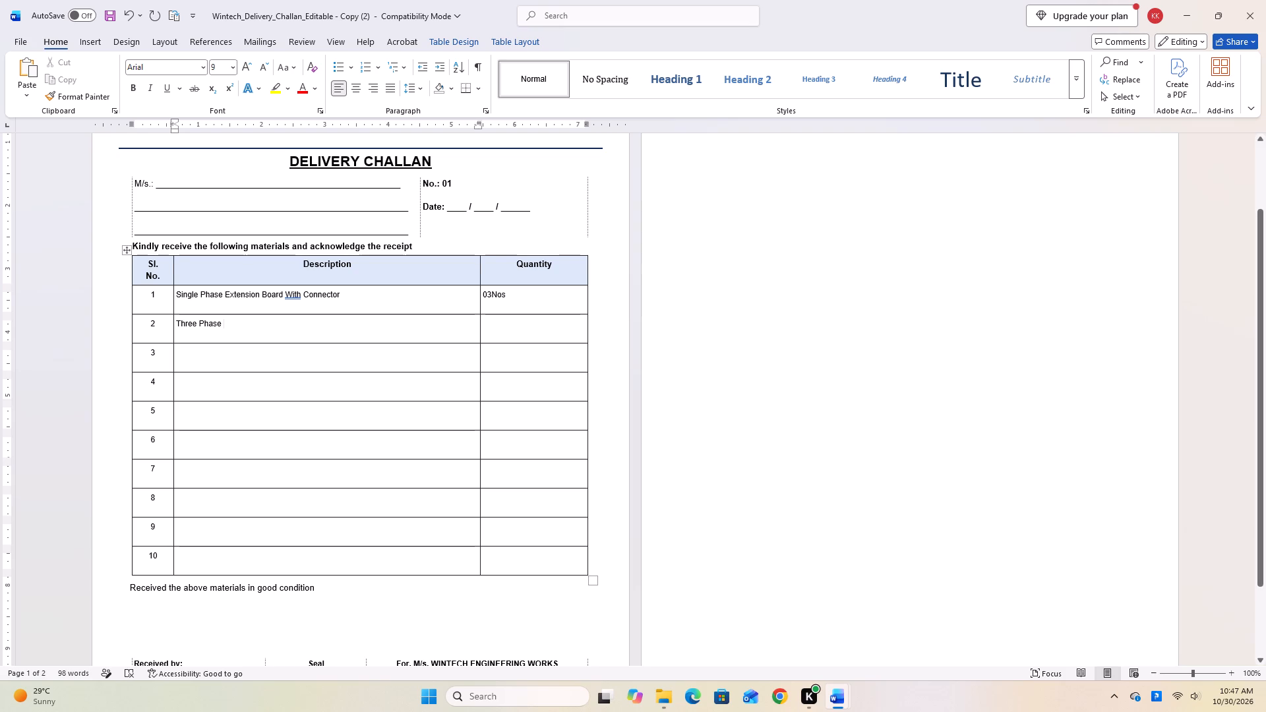
drag(224, 295, 349, 302)
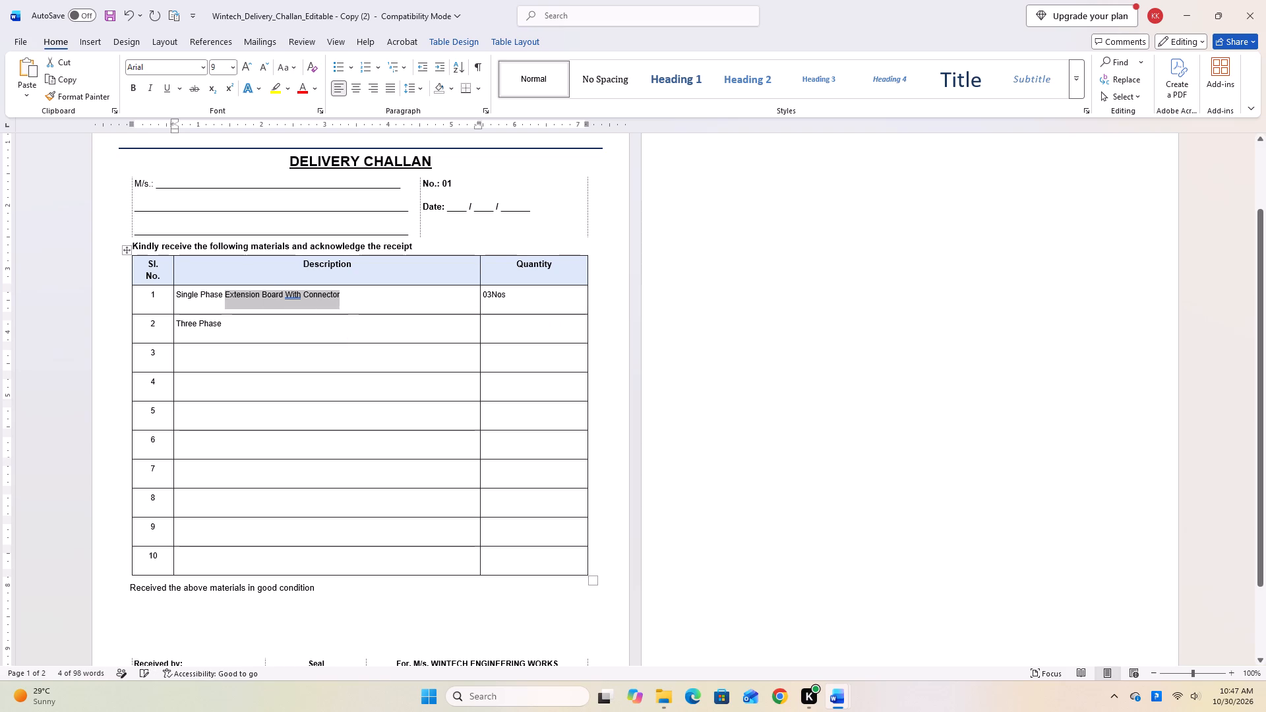
key(ctrl+c)
click(305, 326)
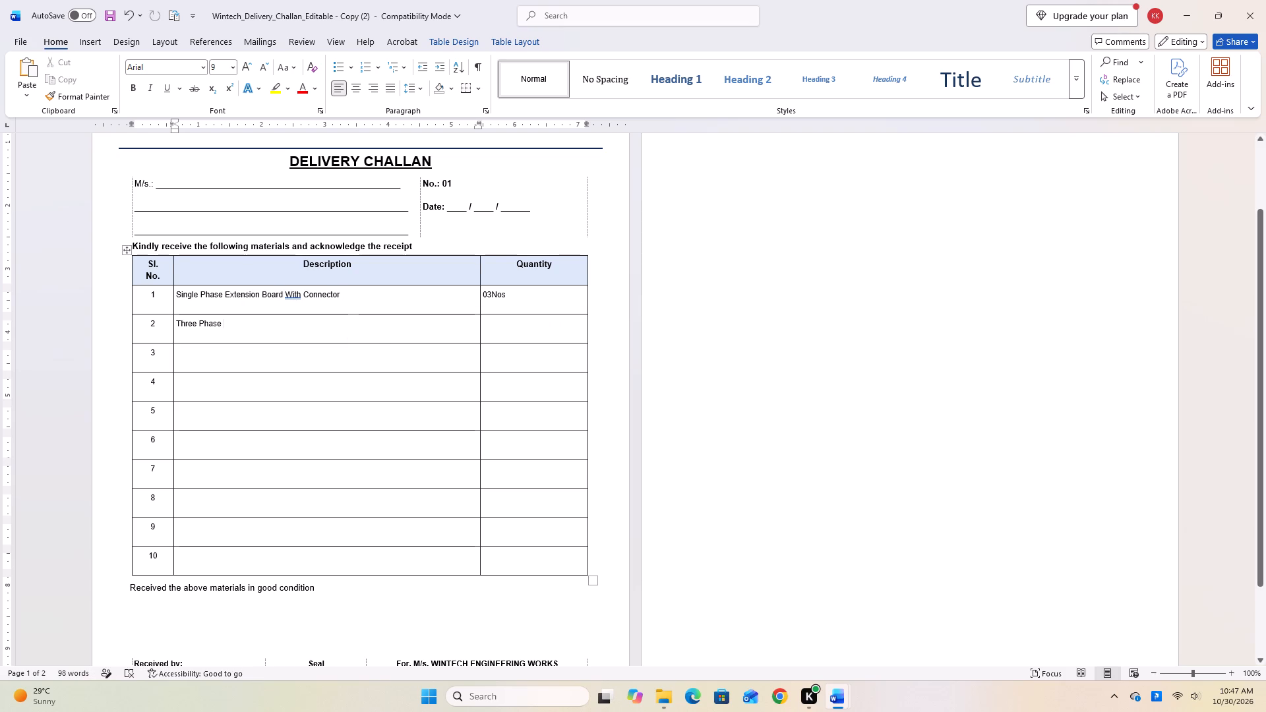
key(ctrl+v)
Enter 01Nos as the quantity in row 2 of the materials table.
click(501, 332)
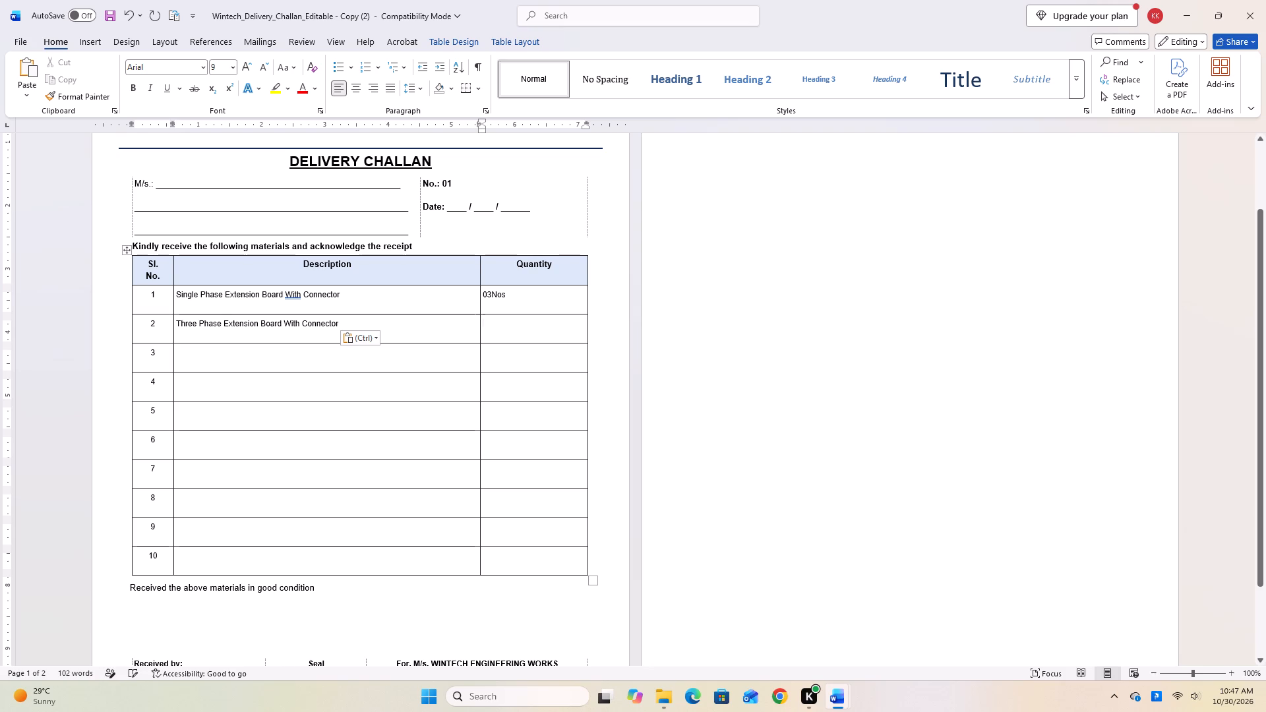
text(01)
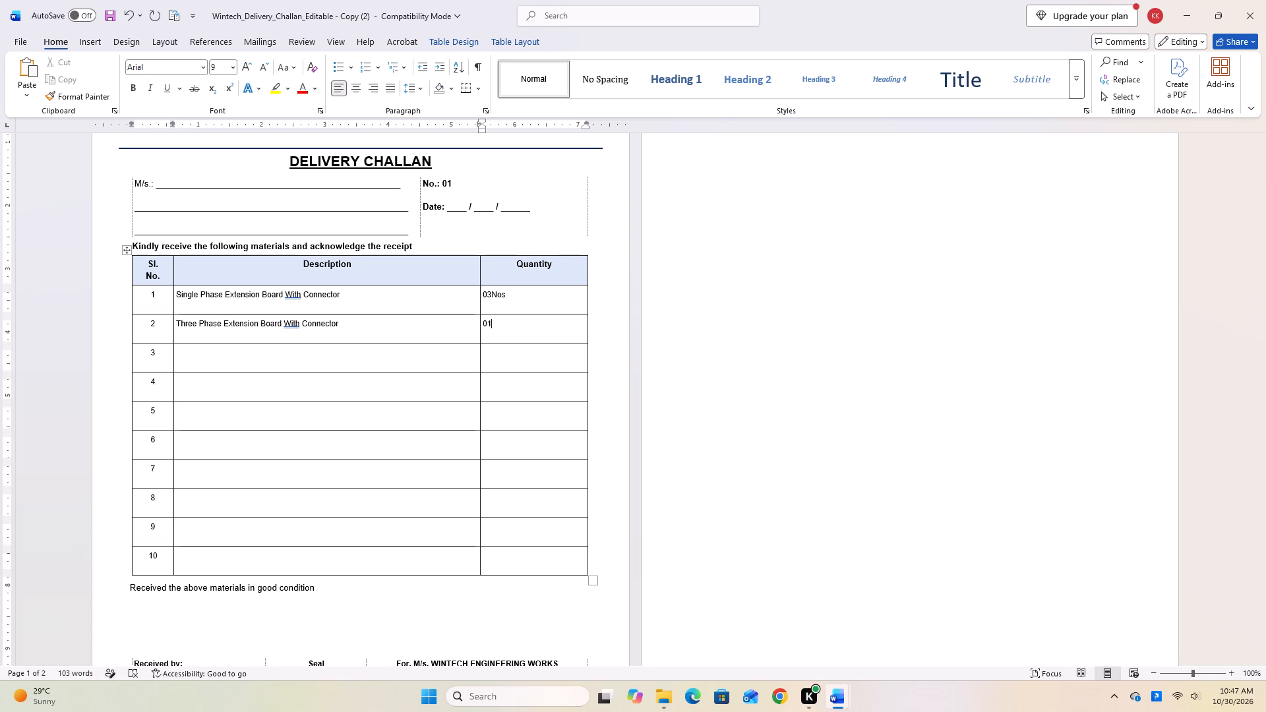
key(shift+n)
text(oz)
key(BackSpace)
key(s)
Enter "Junctin box" as the description in row 3 of the materials table.
click(425, 349)
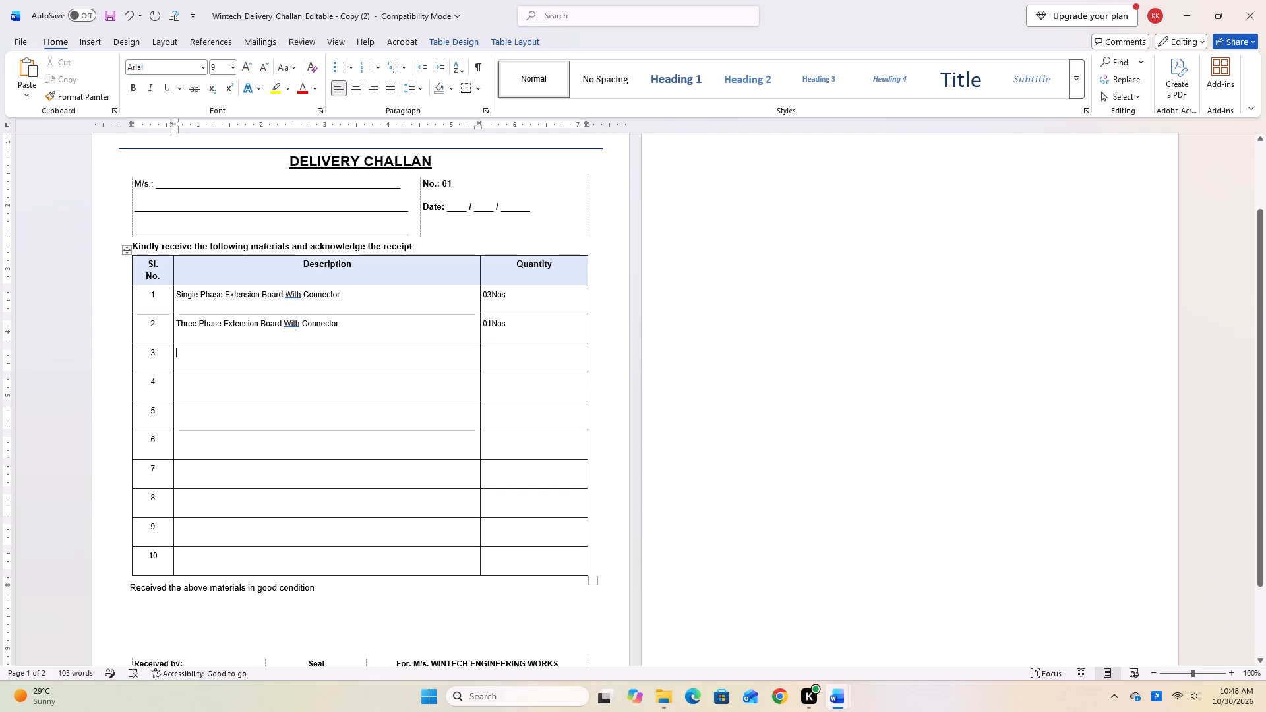
text(Jun)
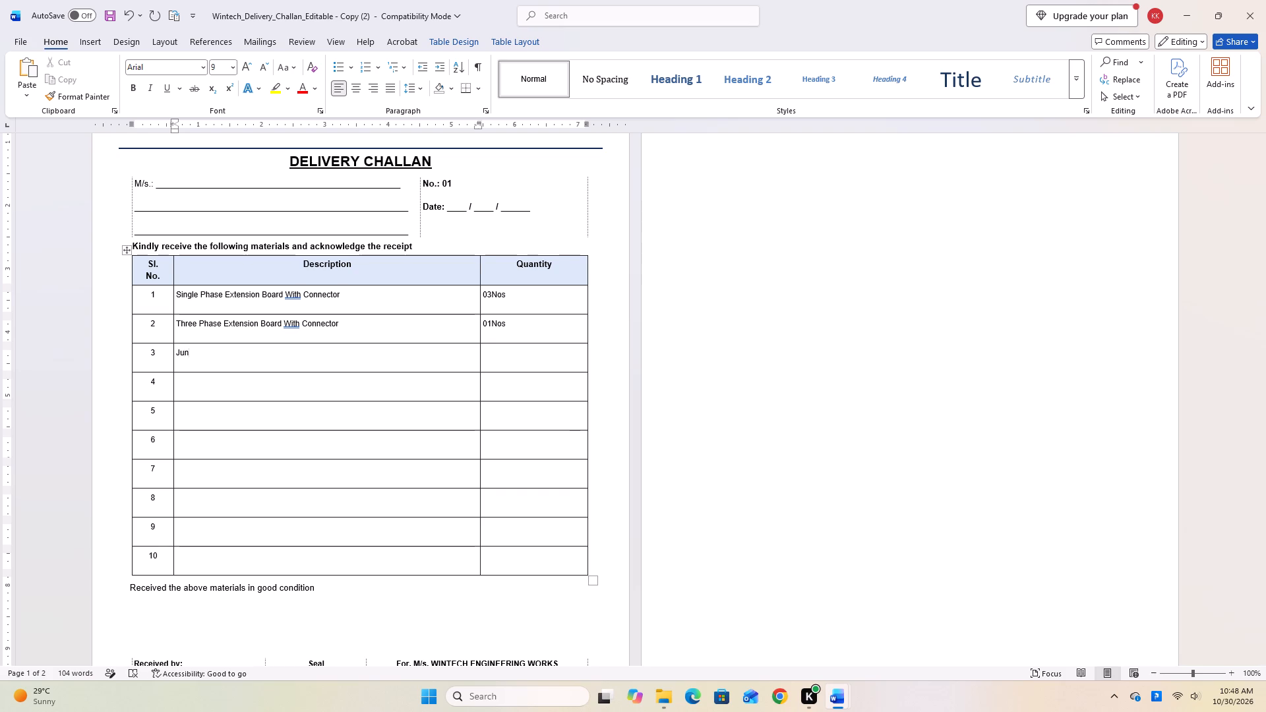
text(ctin)
key(space)
text(bo)
key(x)
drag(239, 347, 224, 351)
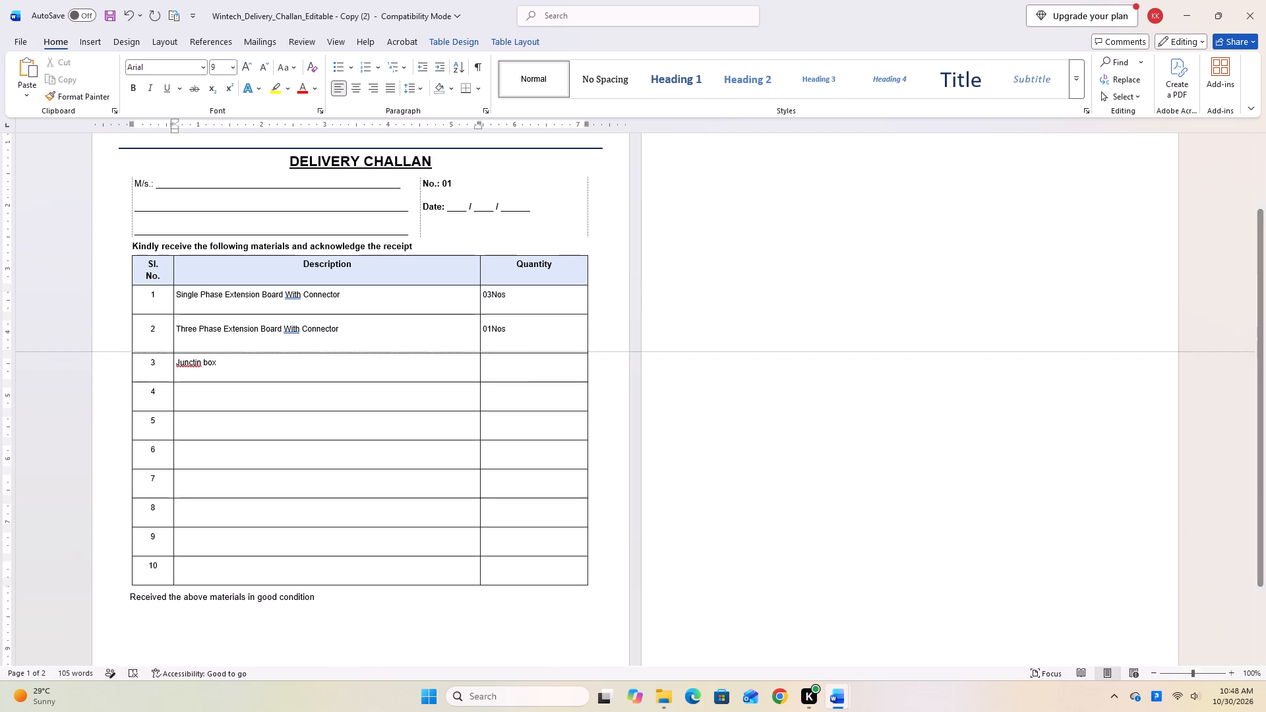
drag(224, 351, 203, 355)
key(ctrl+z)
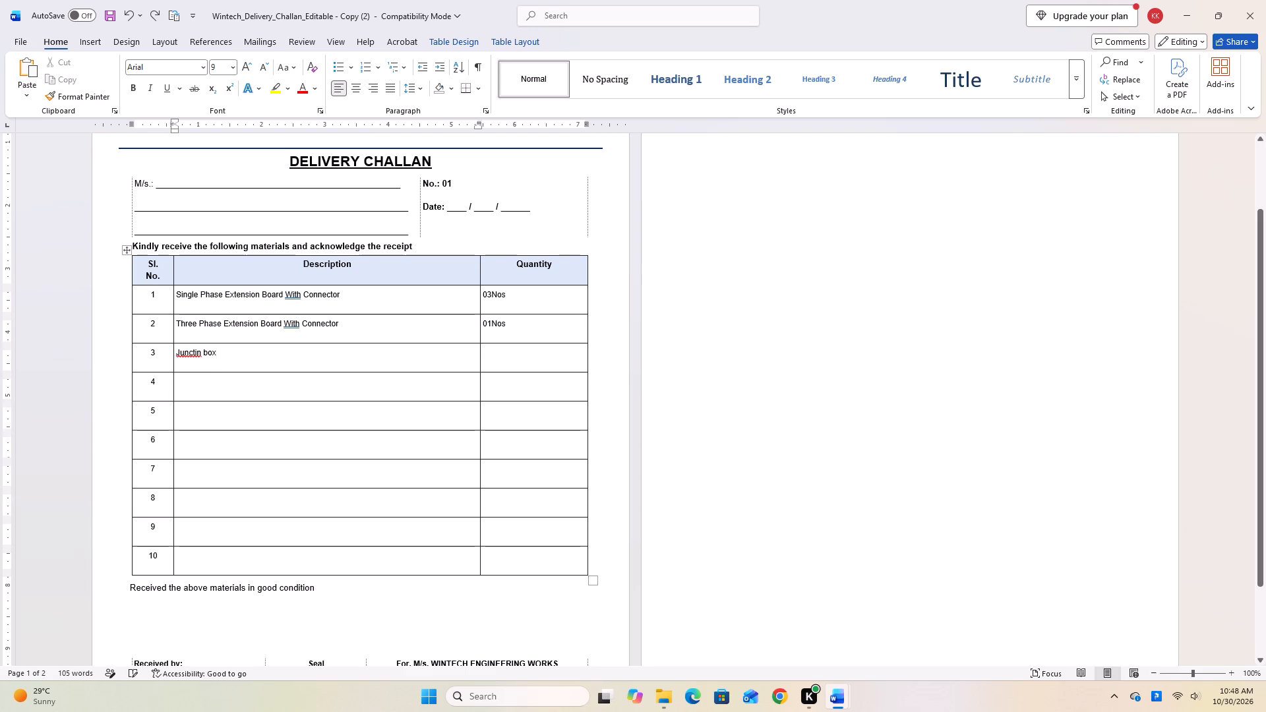
Correct the misspelled first word in the row 3 description and capitalise each word so it reads Junction Box.
right_click(195, 356)
click(165, 369)
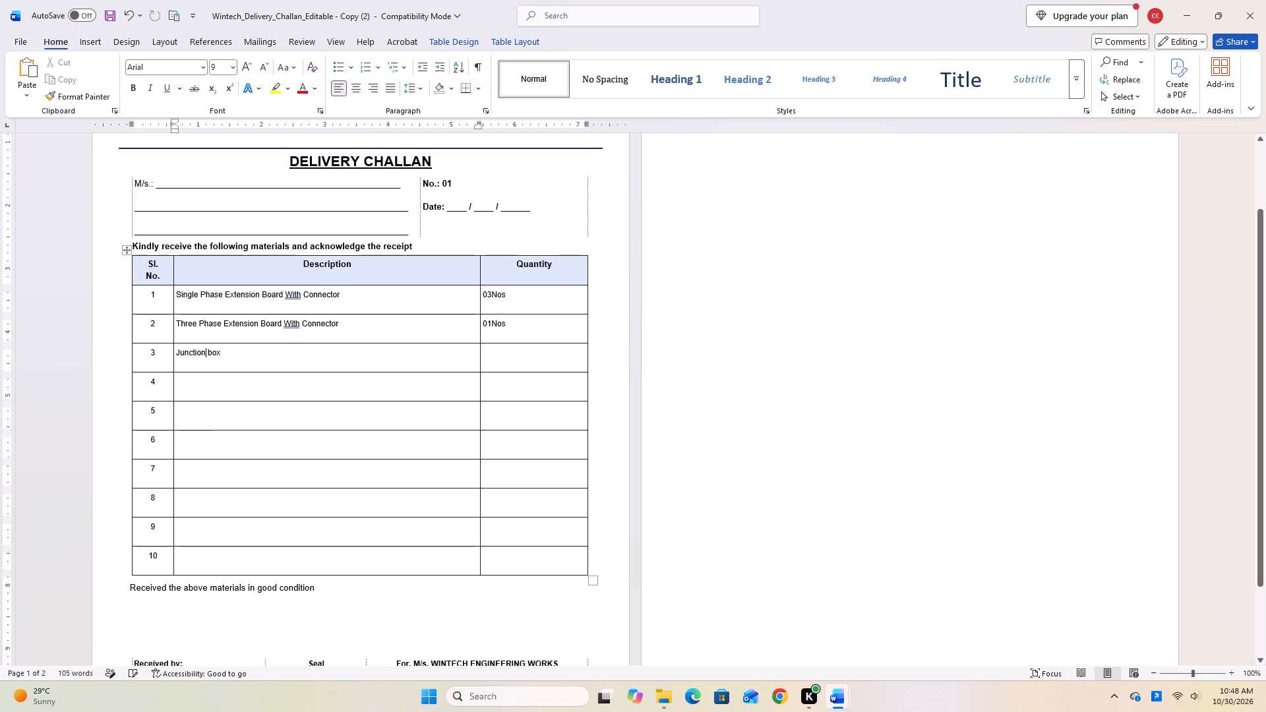
drag(255, 355, 192, 349)
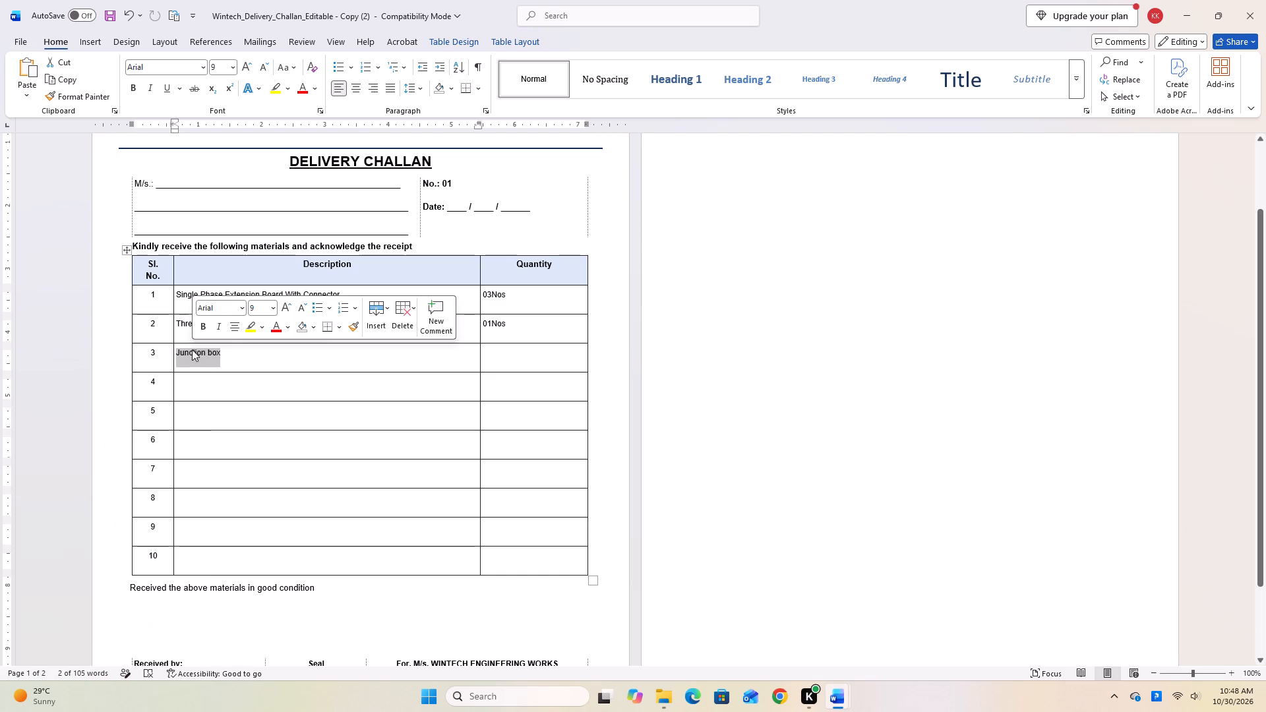
key(shift+F3)
key(shift+F3)
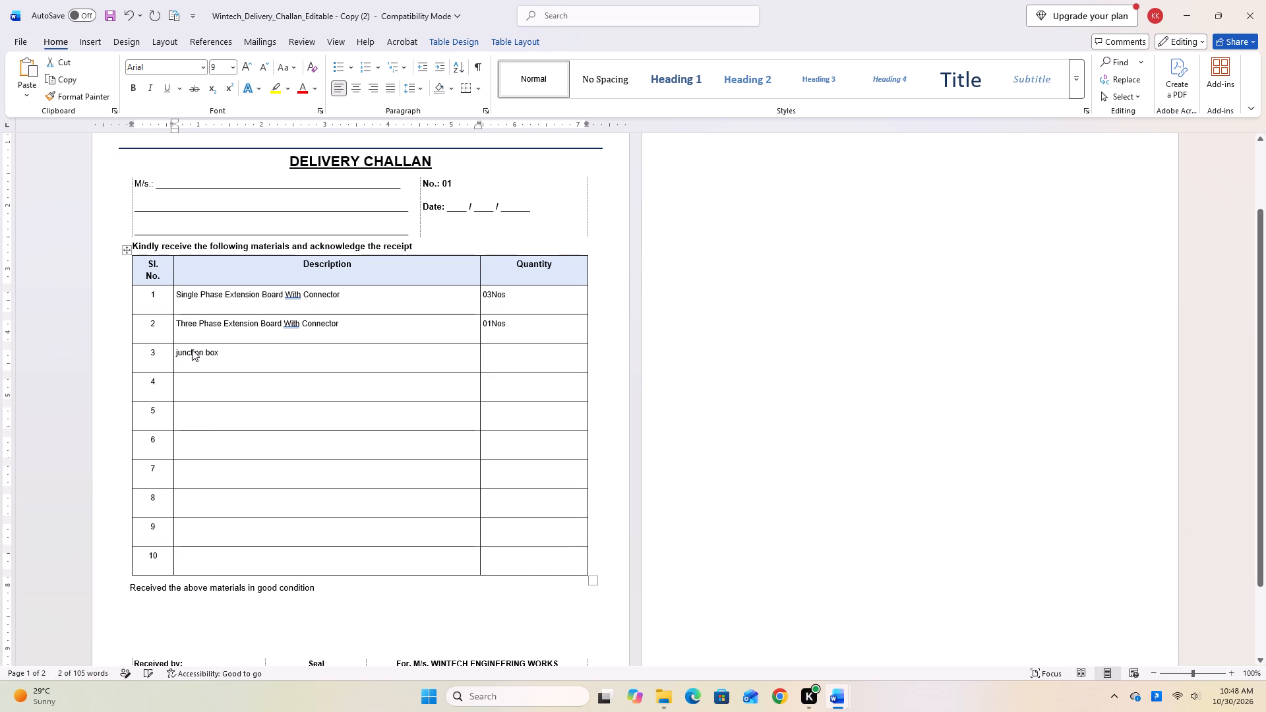
key(shift+F3)
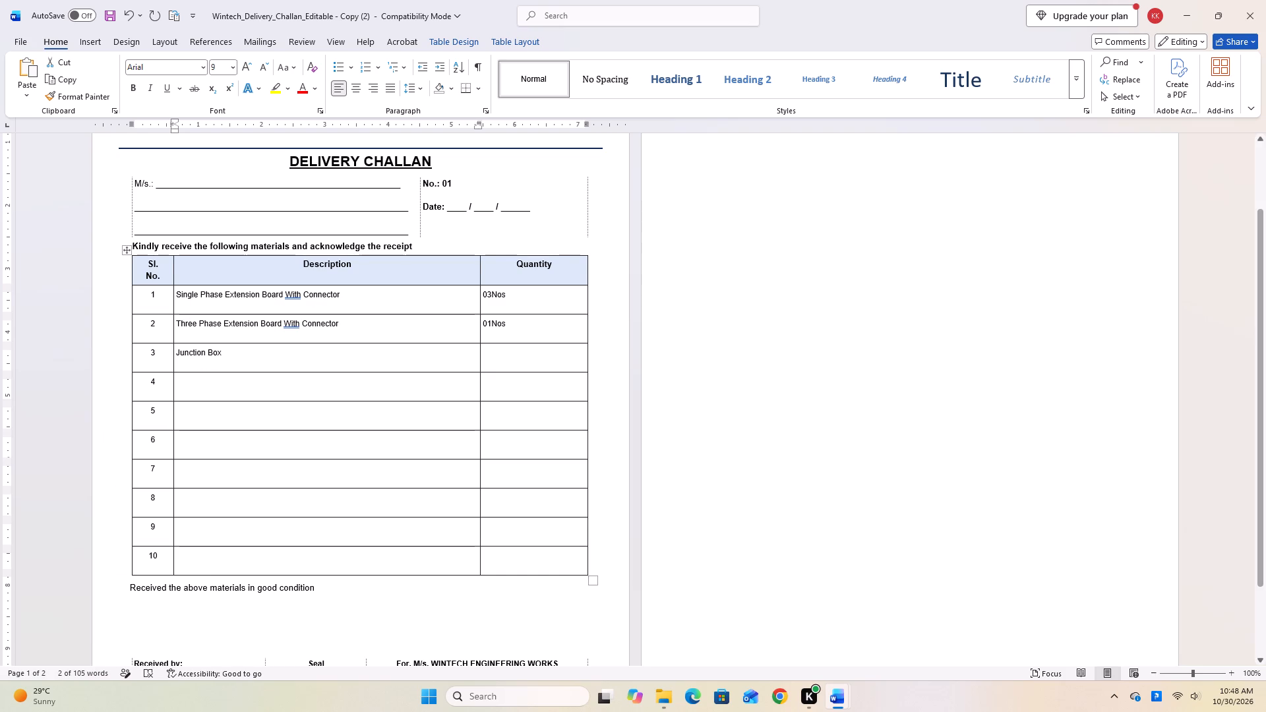
Enter 01No as the quantity for the Junction Box in row 3.
click(495, 353)
key(space)
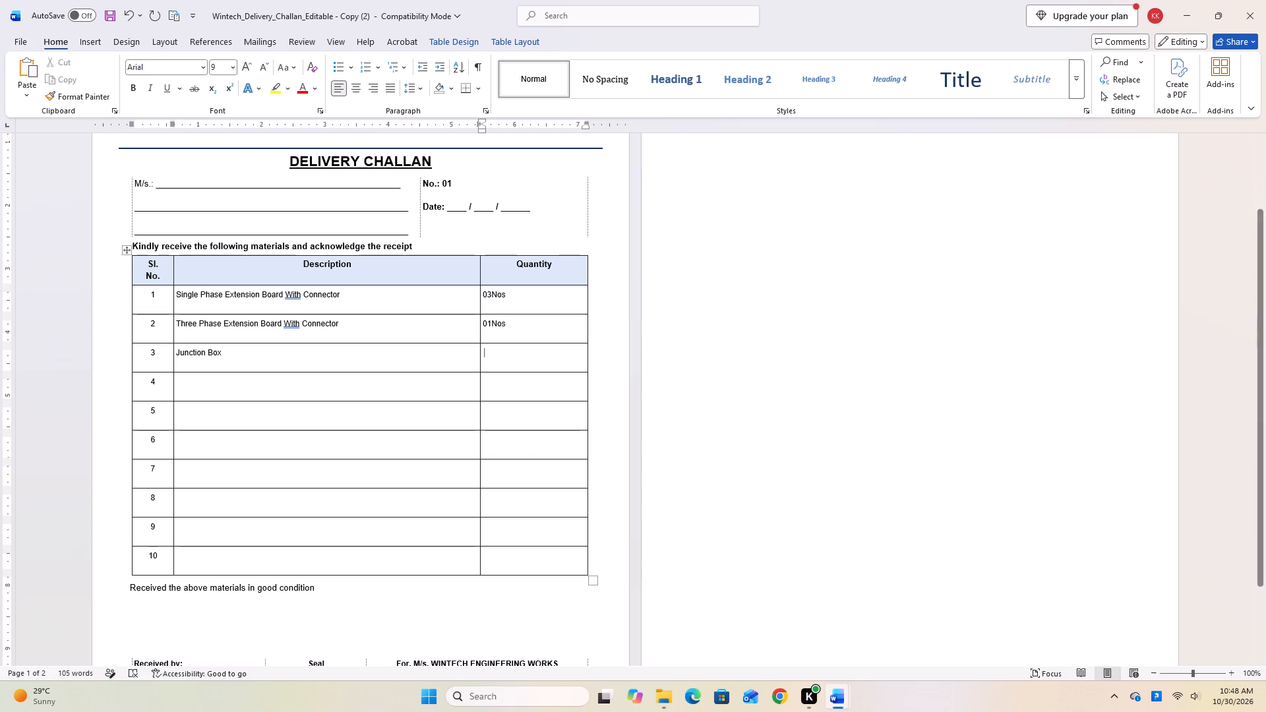
text(01)
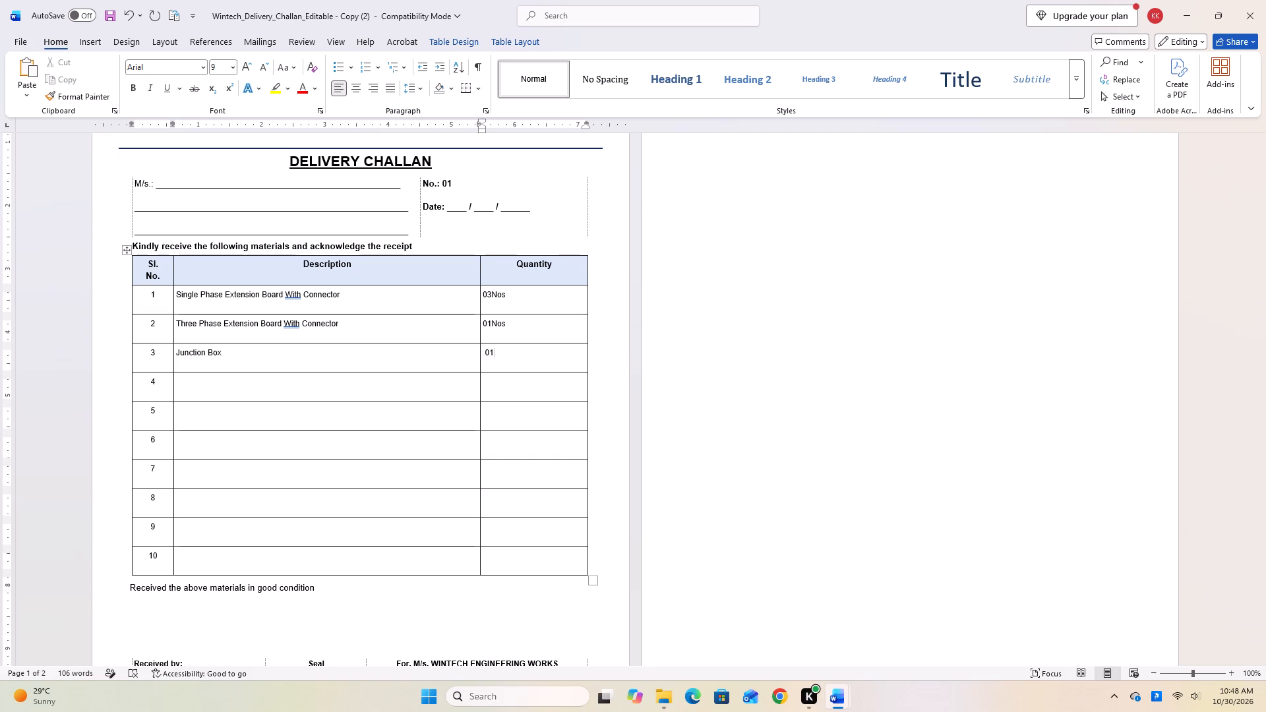
text(No)
Correct With to lowercase "with" in the extension board descriptions in rows 2 and 1.
right_click(287, 330)
click(268, 330)
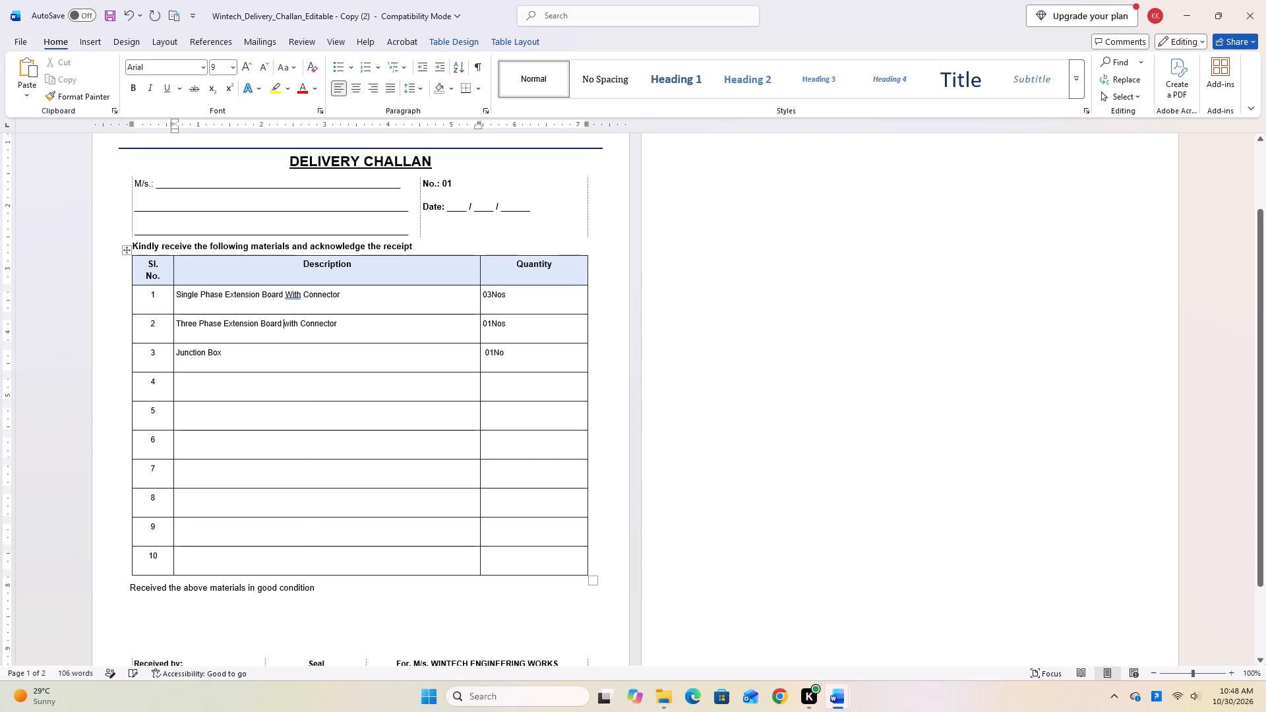
right_click(291, 297)
click(261, 311)
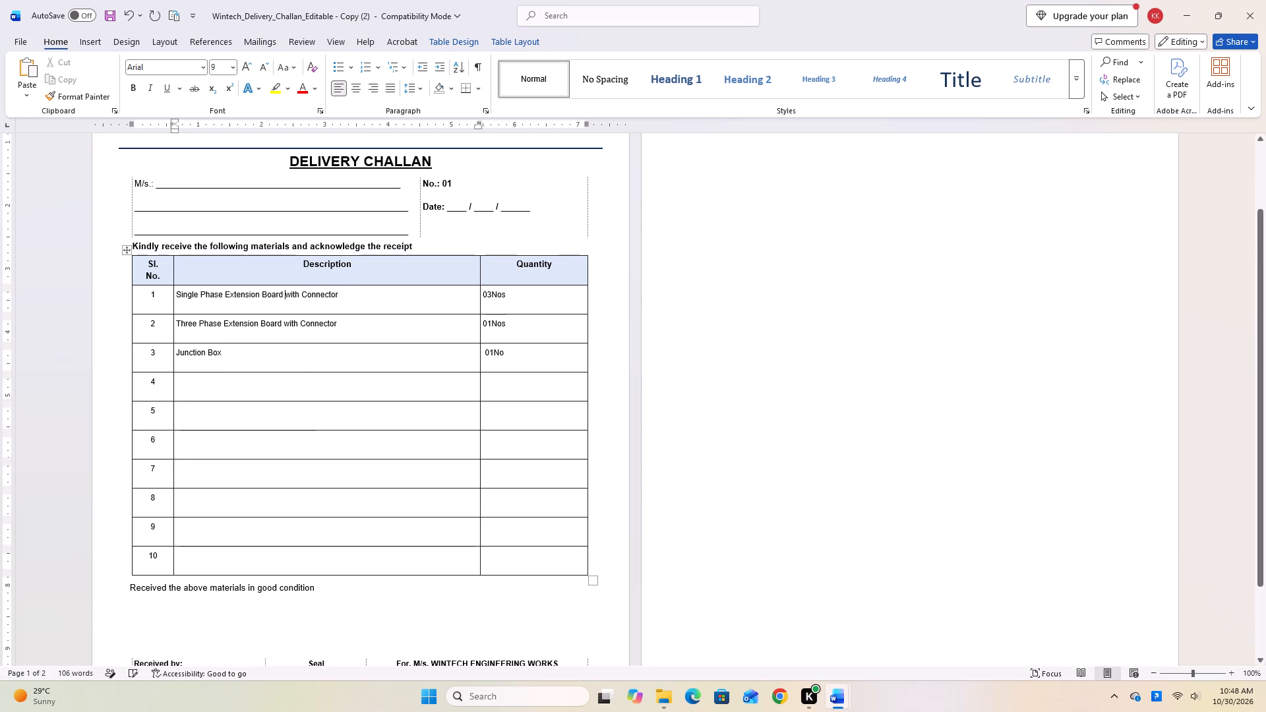
Save the delivery challan document.
scroll(760, 399, down, 2)
scroll(760, 399, up, 8)
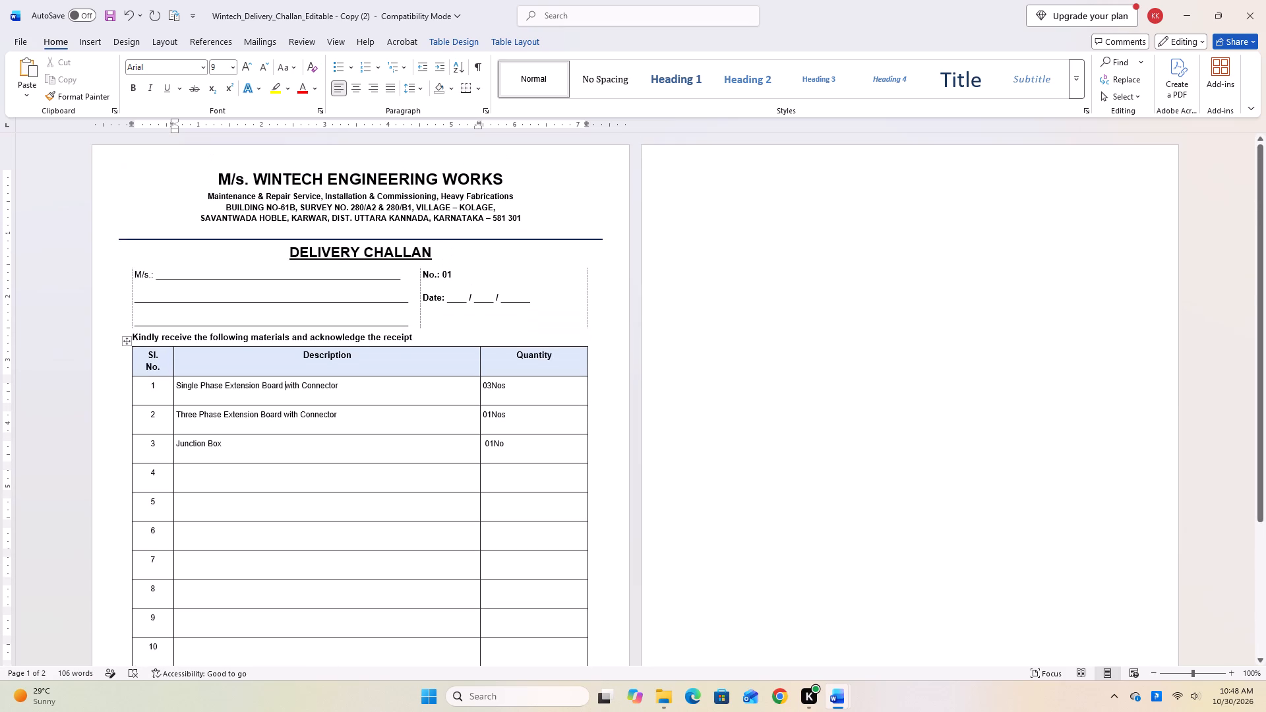
double_click(109, 13)
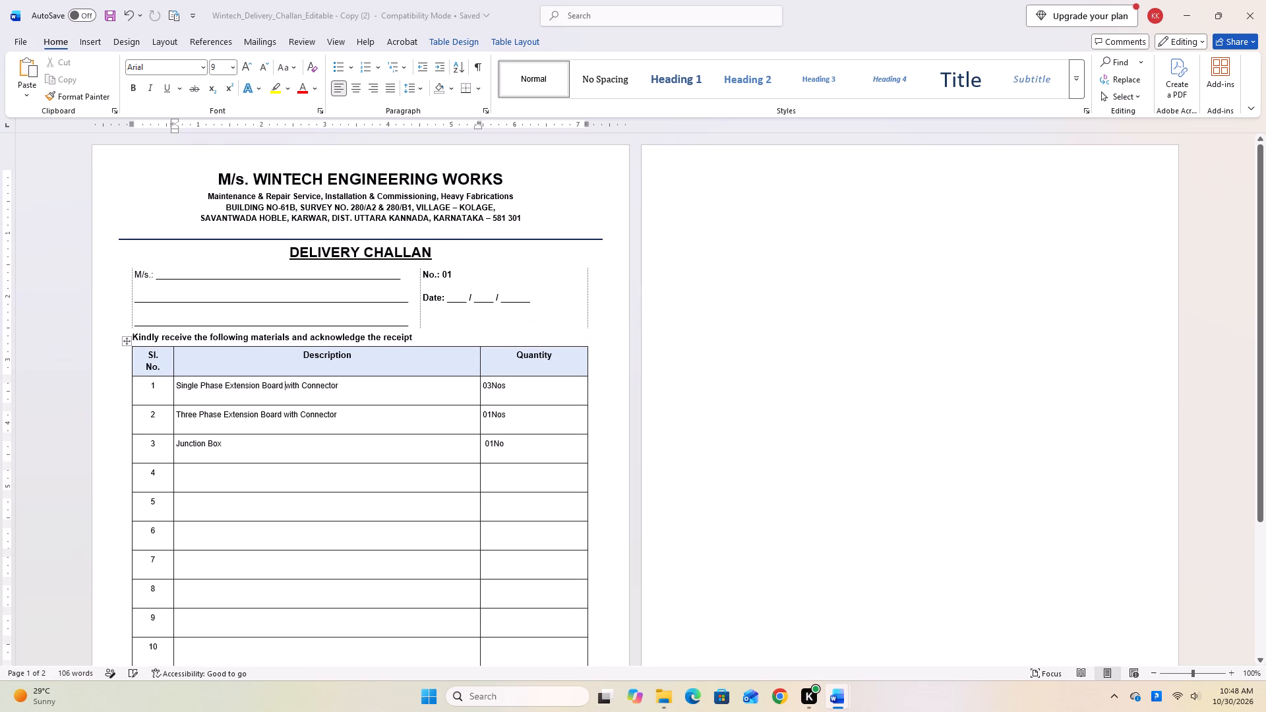
Copy the Air Hose Pipe Compressor (35 mtr) entry with its quantity from challan 1 into row 10 of challan 5.
scroll(404, 338, down, 3)
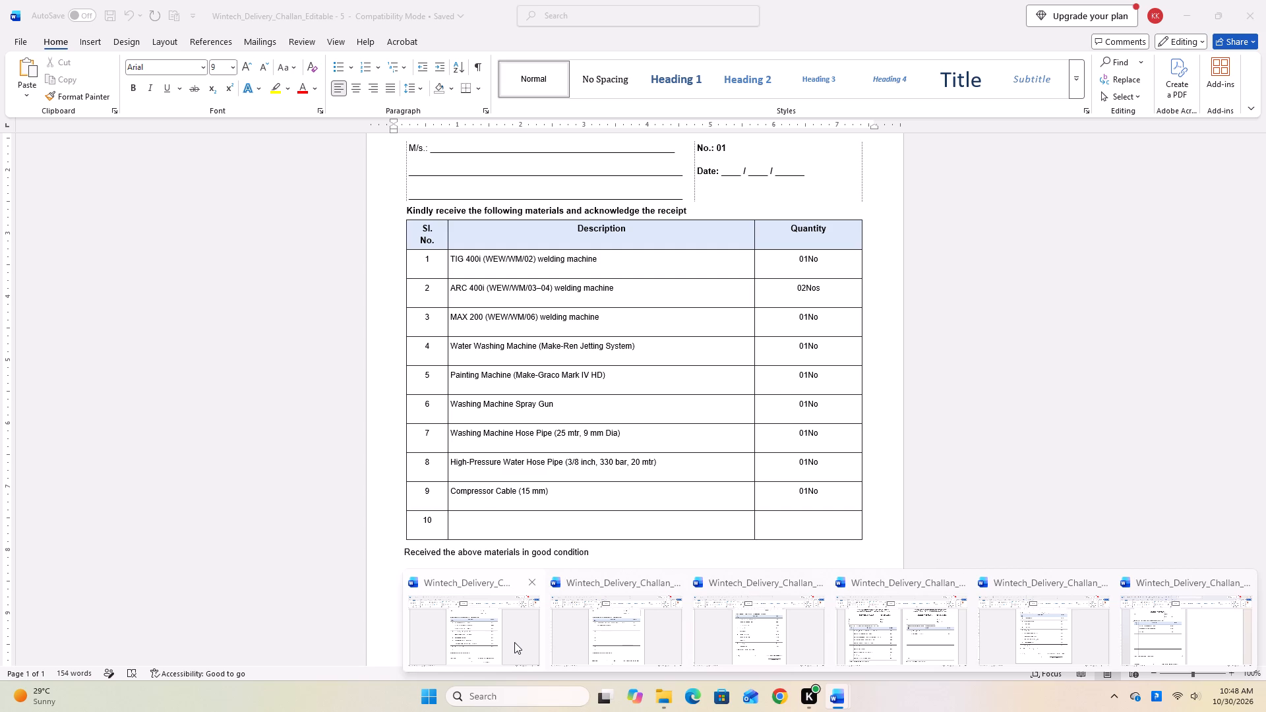
click(514, 642)
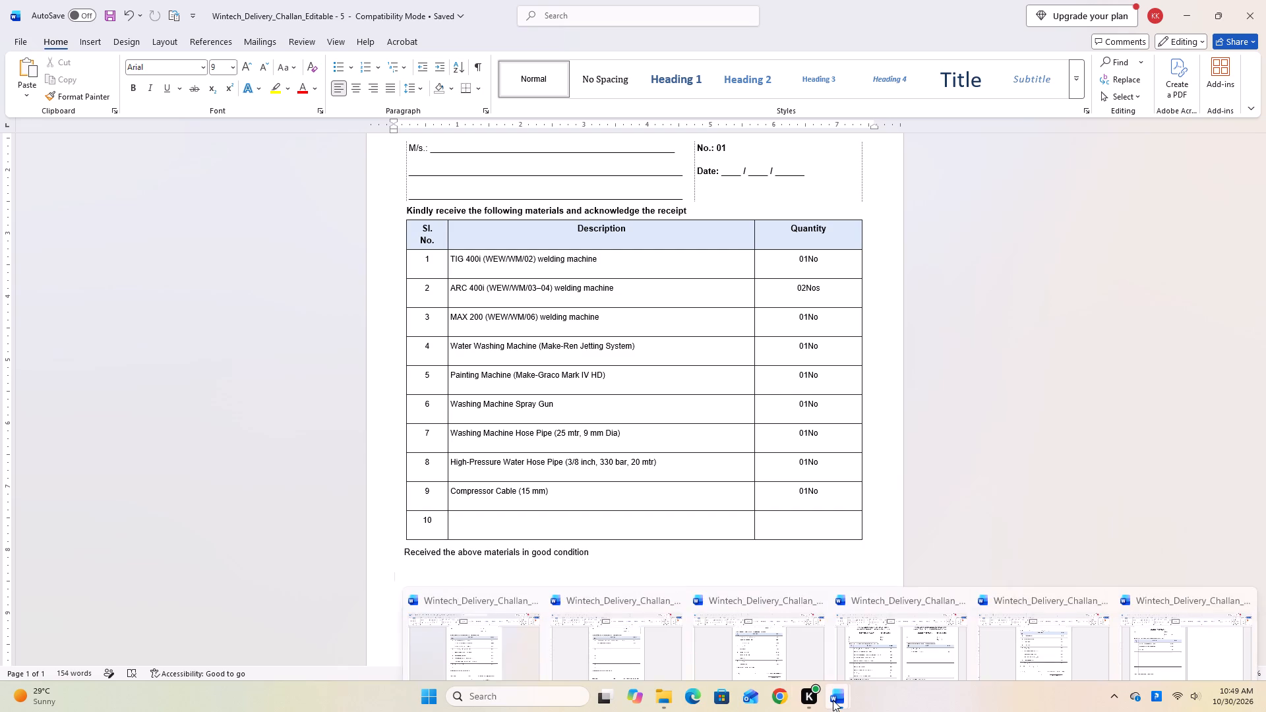
click(629, 644)
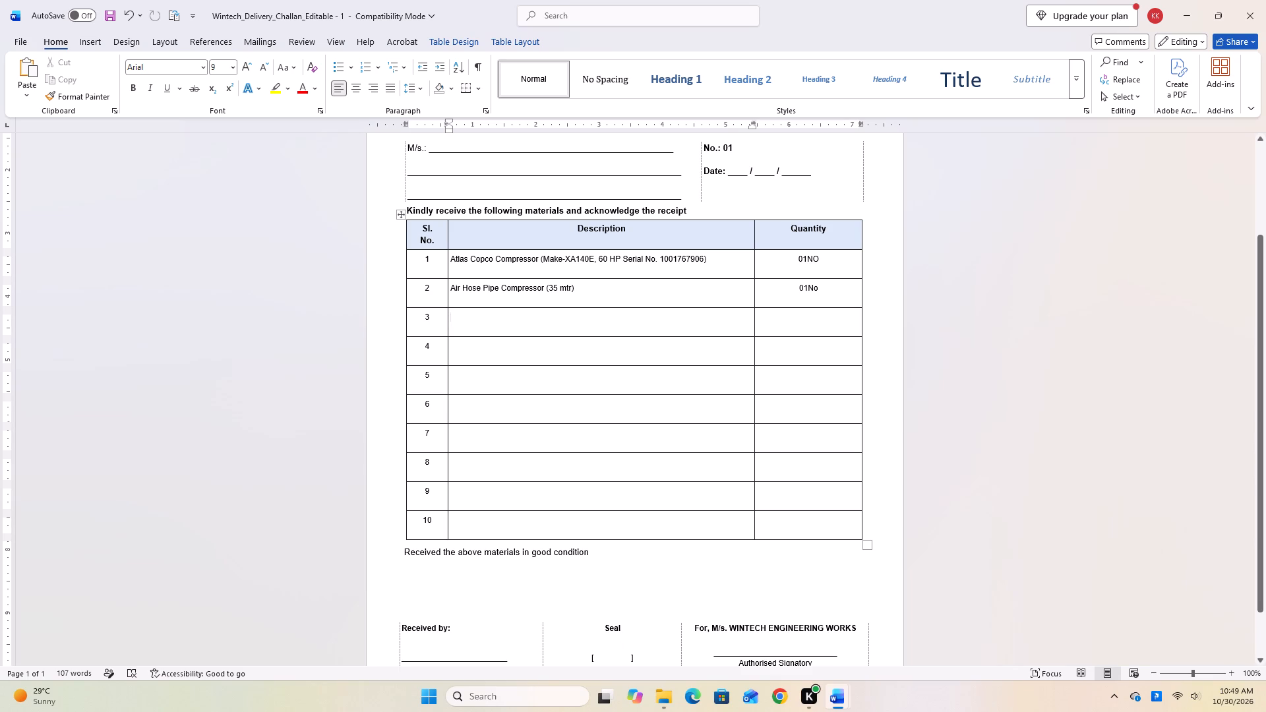
drag(450, 289, 816, 297)
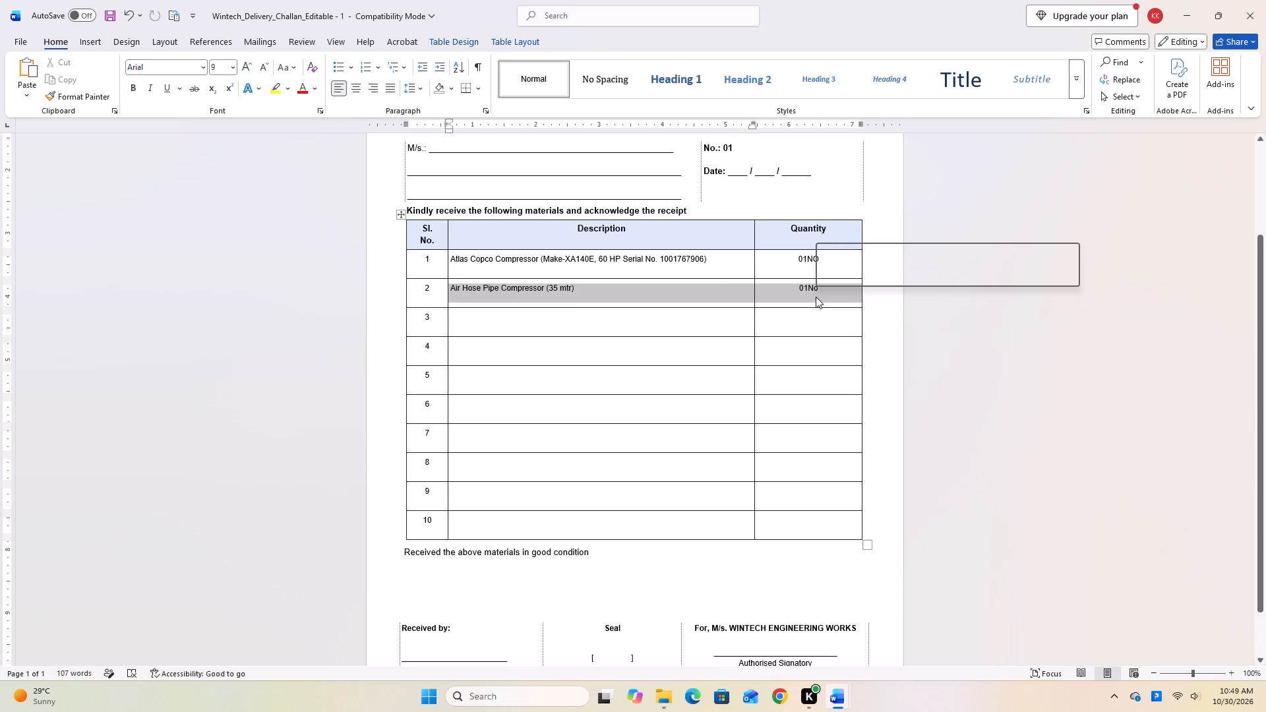
key(ctrl+c)
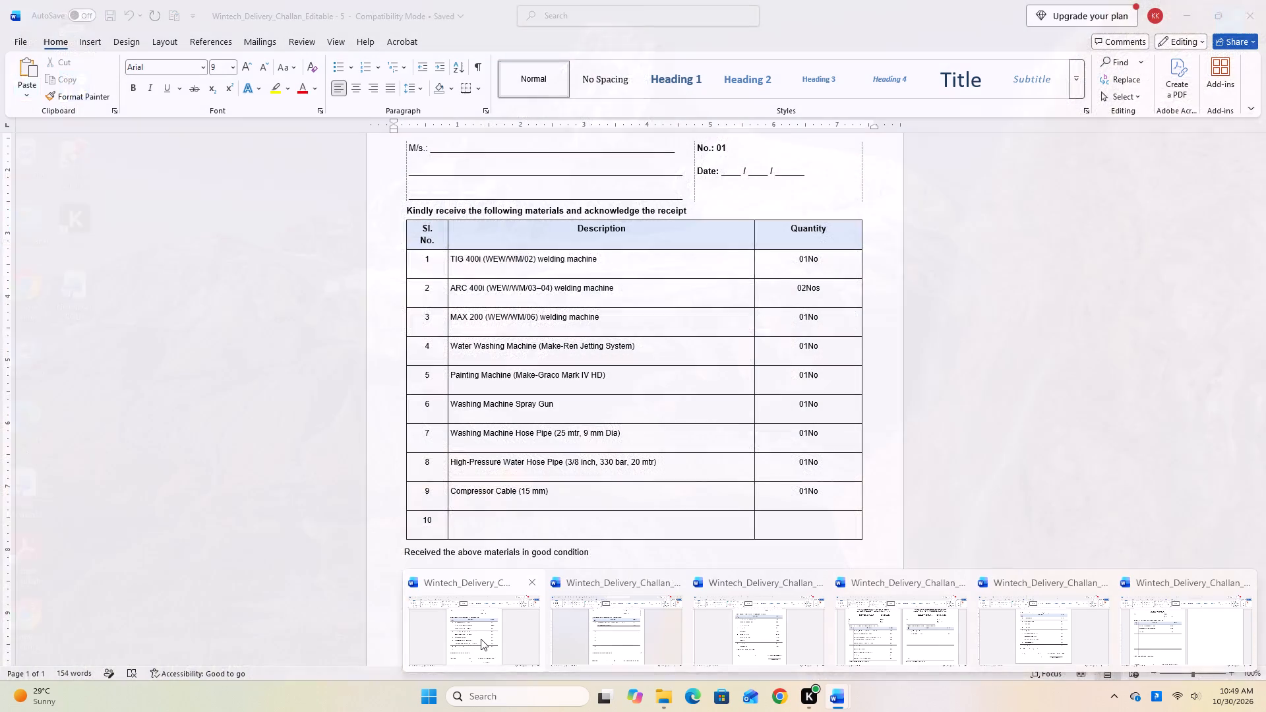
click(481, 639)
click(476, 525)
key(ctrl+v)
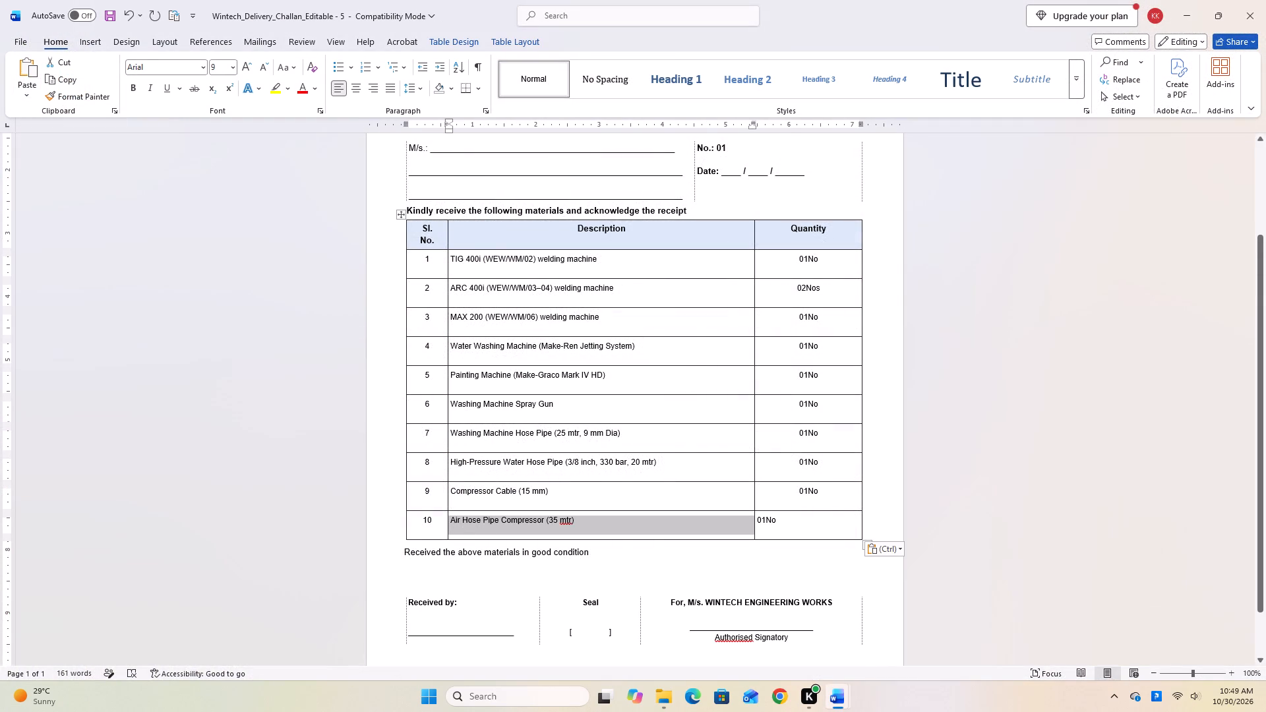
Copy the Compressor Cable (15 mm) entry and quantity from challan 5 over the row 2 entry in challan 1.
drag(456, 494, 837, 502)
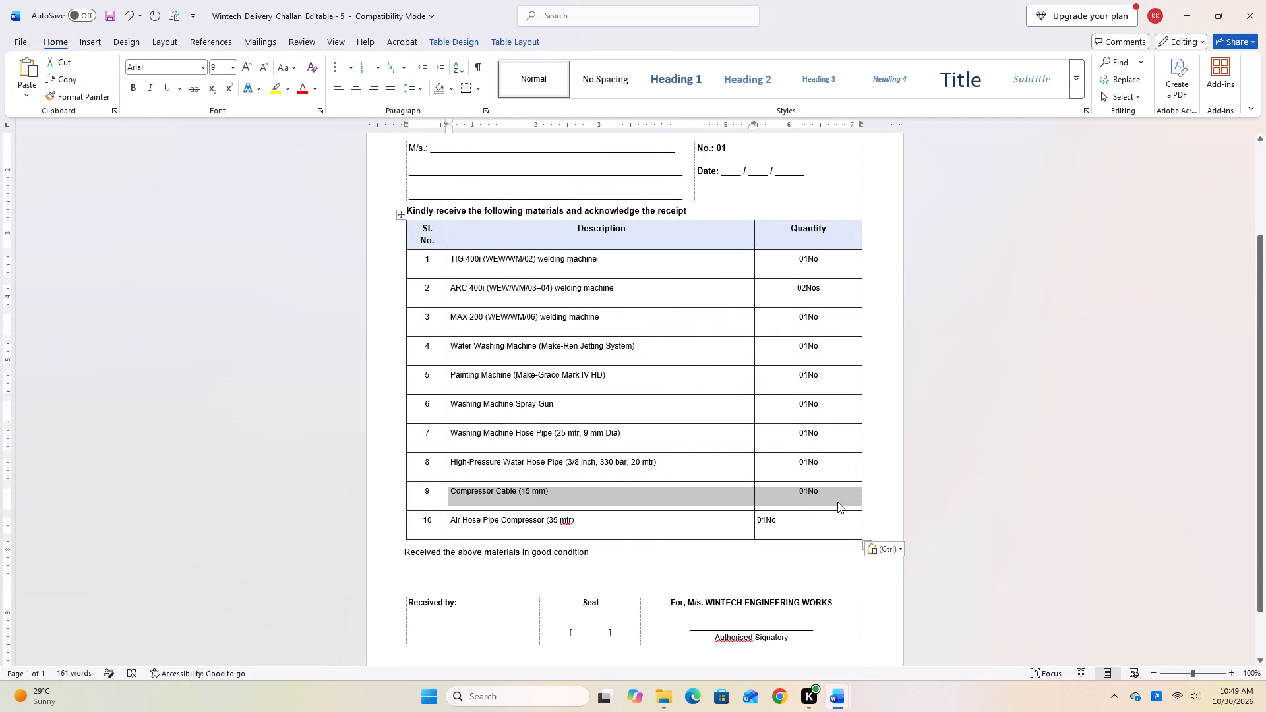
key(ctrl+c)
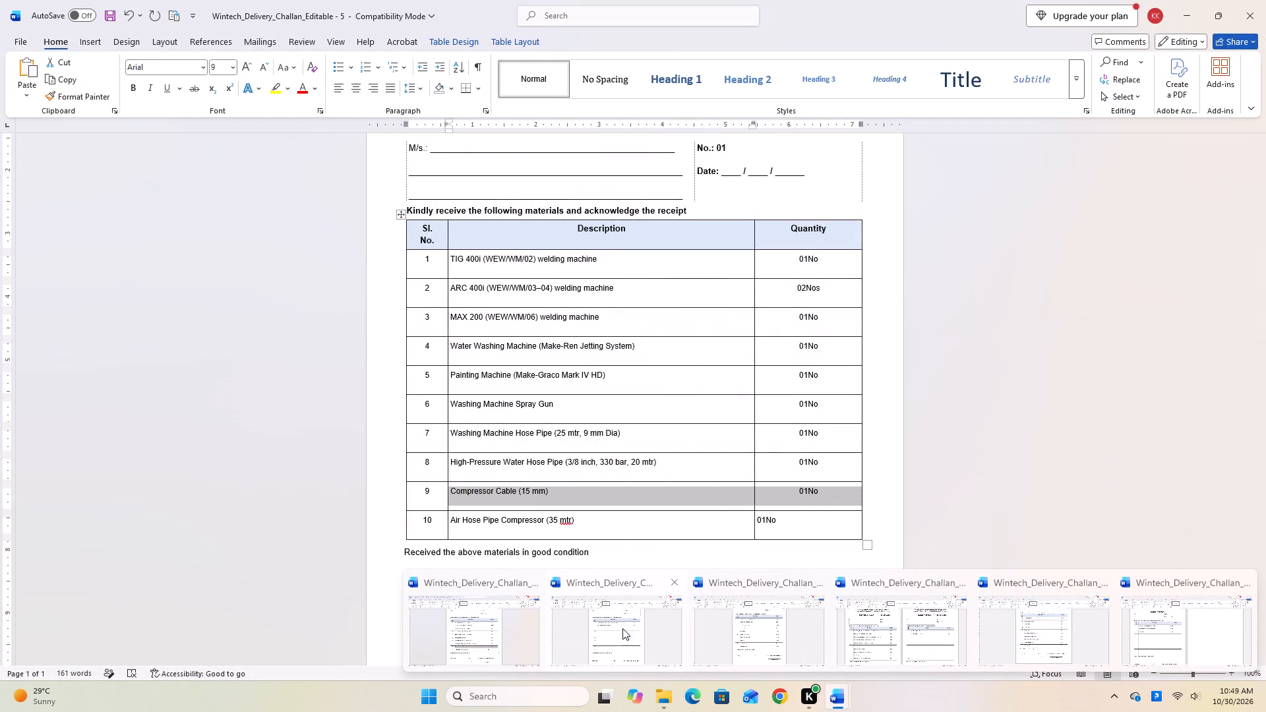
click(589, 628)
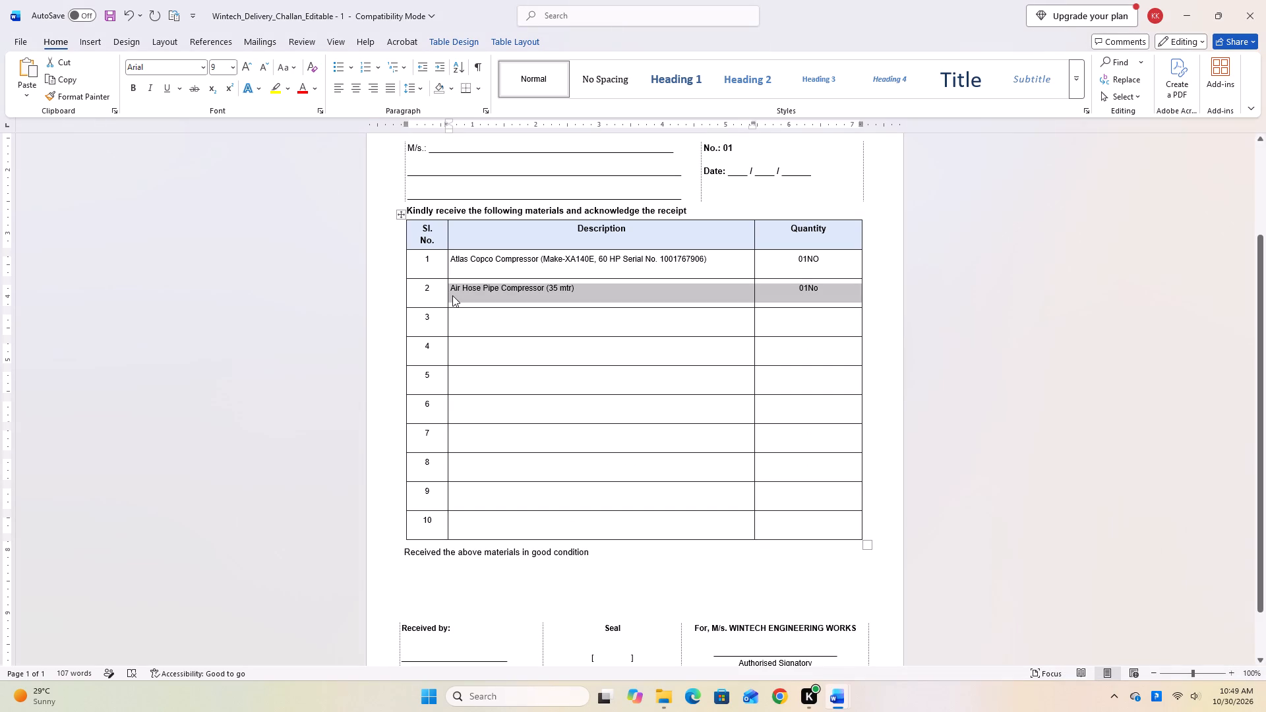
key(ctrl+v)
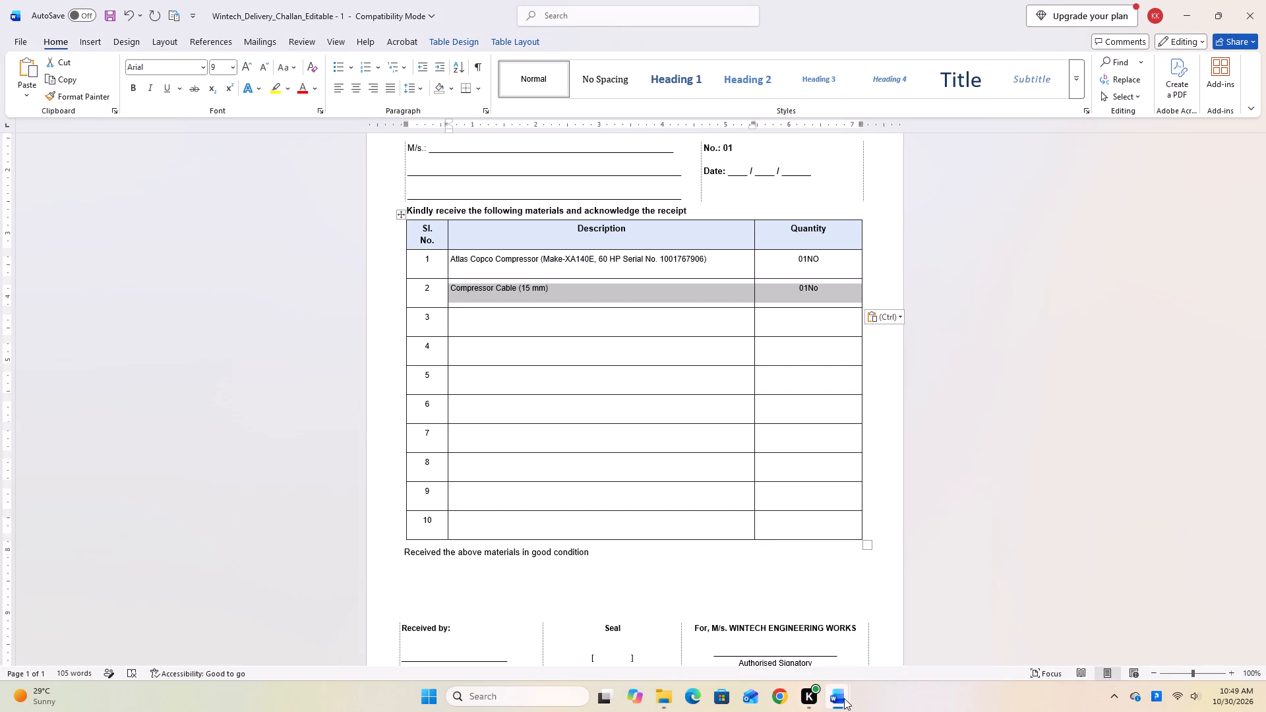
In challan 5, delete the Compressor Cable entry from row 9 and move the Air Hose Pipe Compressor entry up into it.
click(516, 642)
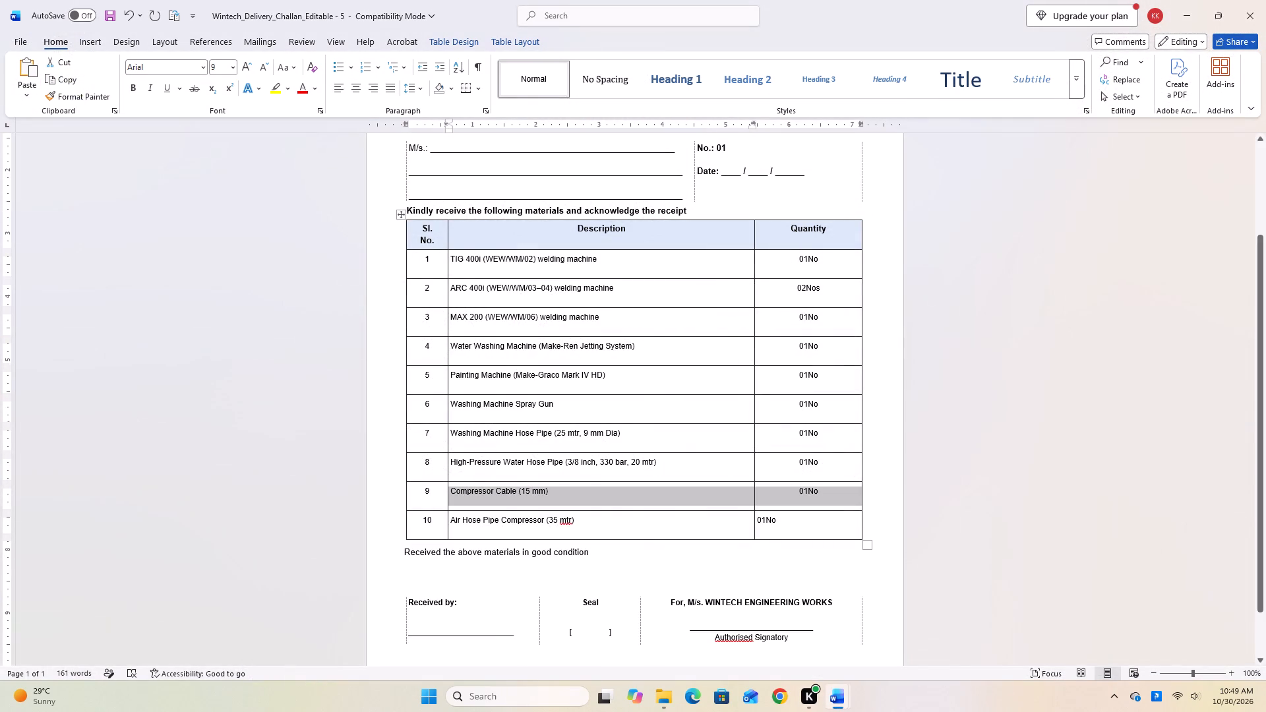
key(Delete)
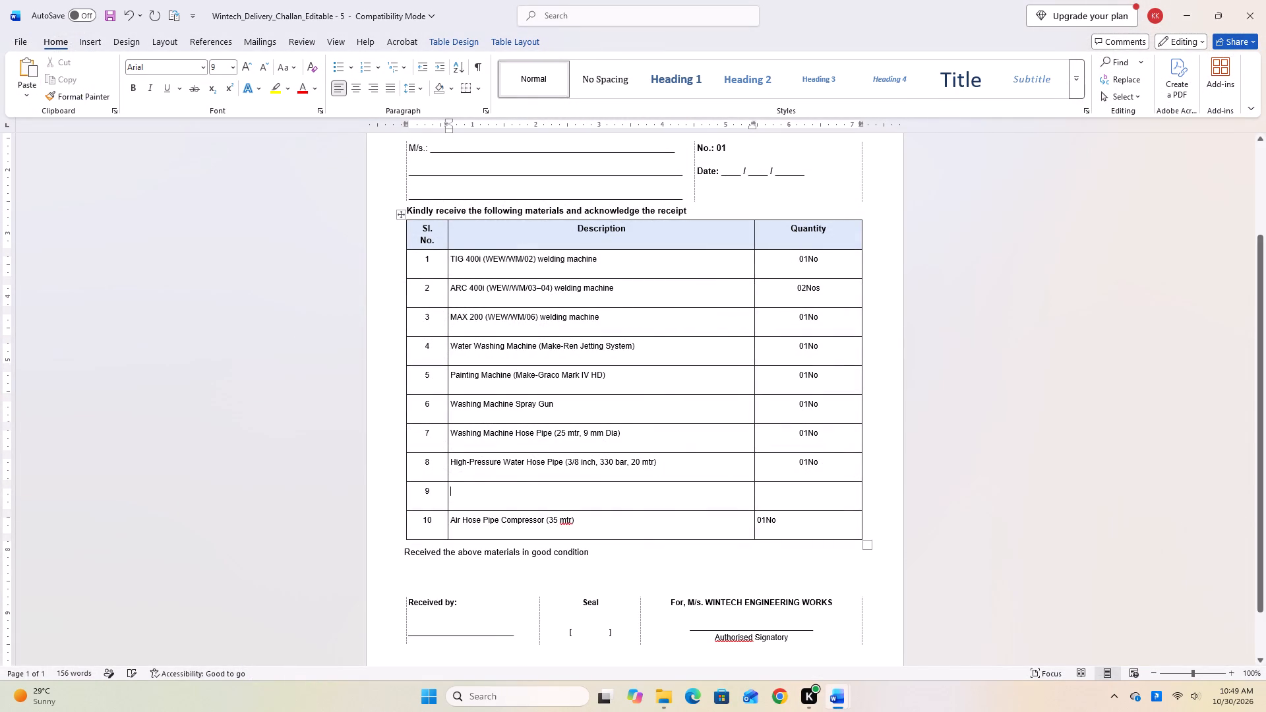
drag(451, 521, 799, 531)
drag(472, 530, 472, 502)
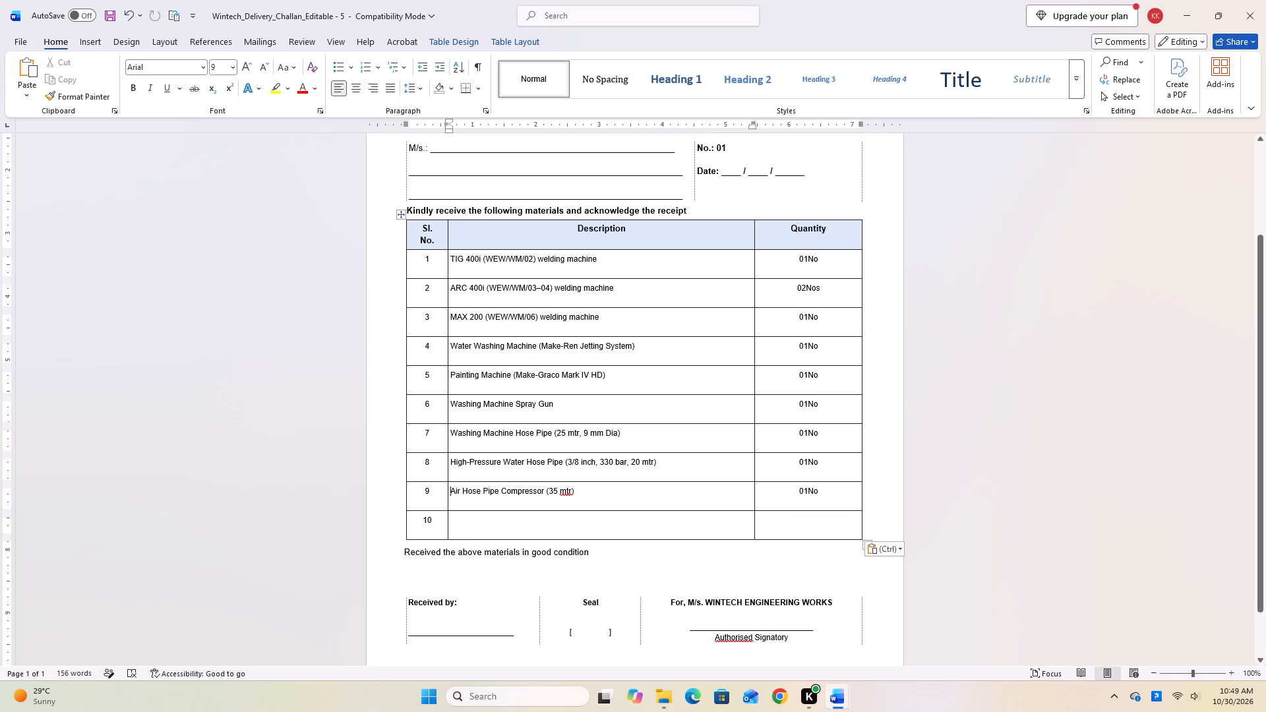
click(946, 487)
Ignore all spelling flags for "mtr" in challan 5 and save the document.
right_click(568, 492)
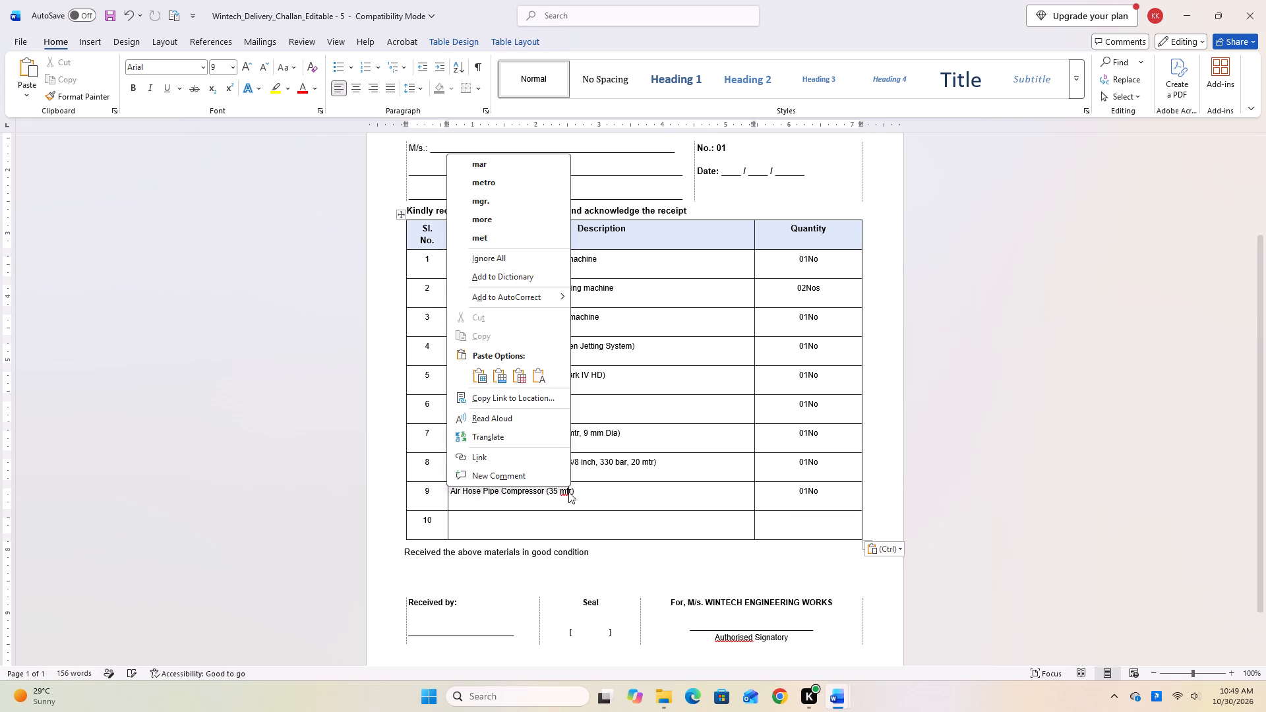
click(500, 256)
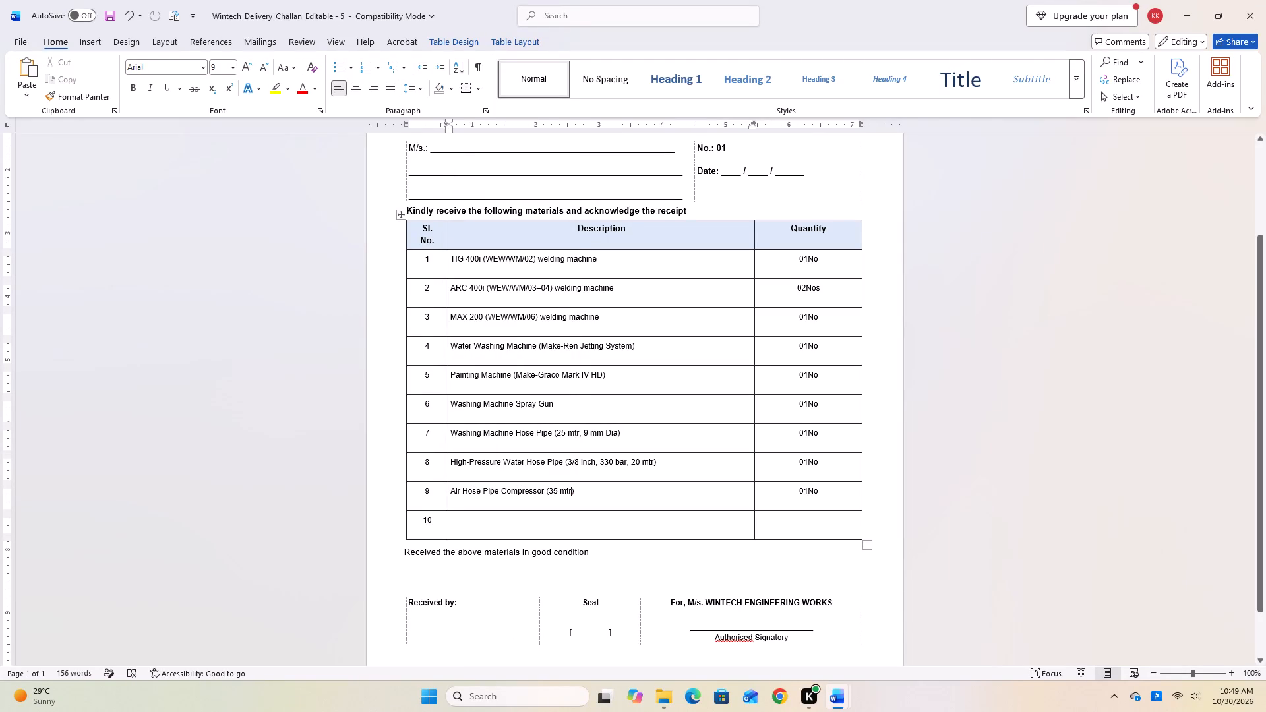
double_click(115, 17)
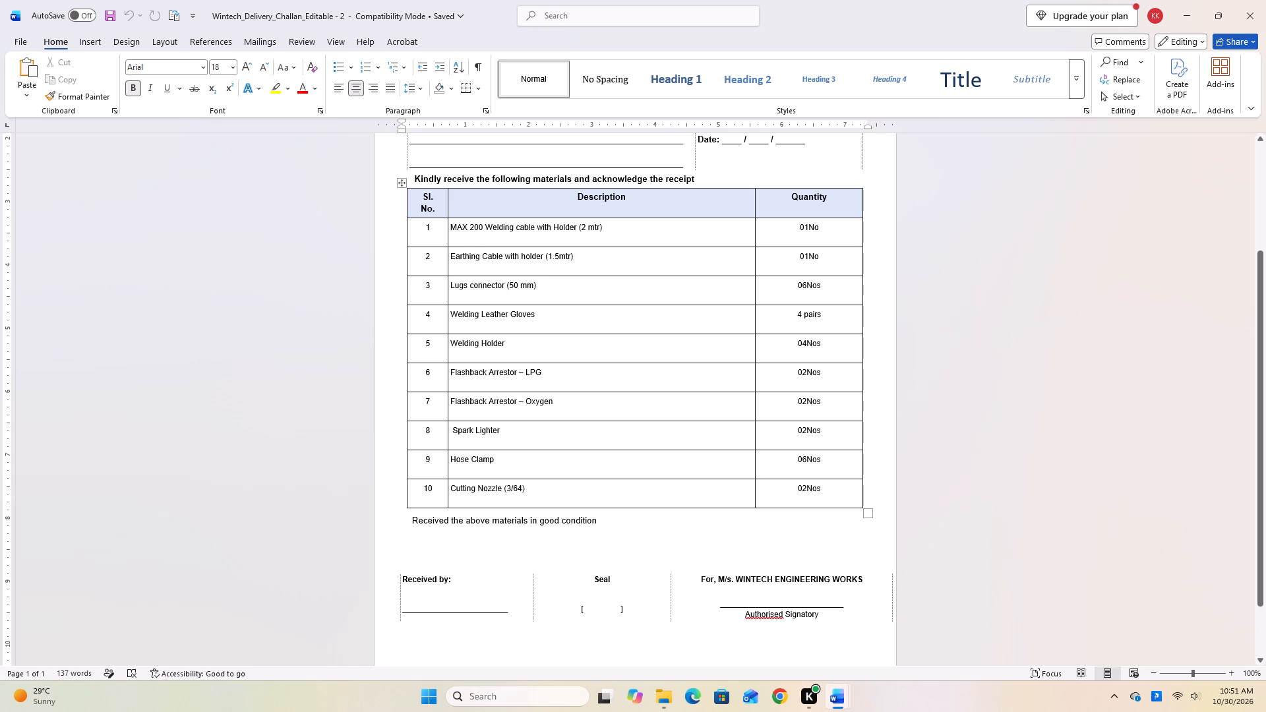
Copy the Cutting Nozzle (3/64) entry and quantity from challan 2 into row 4 of the Copy (2) challan.
drag(453, 490, 822, 508)
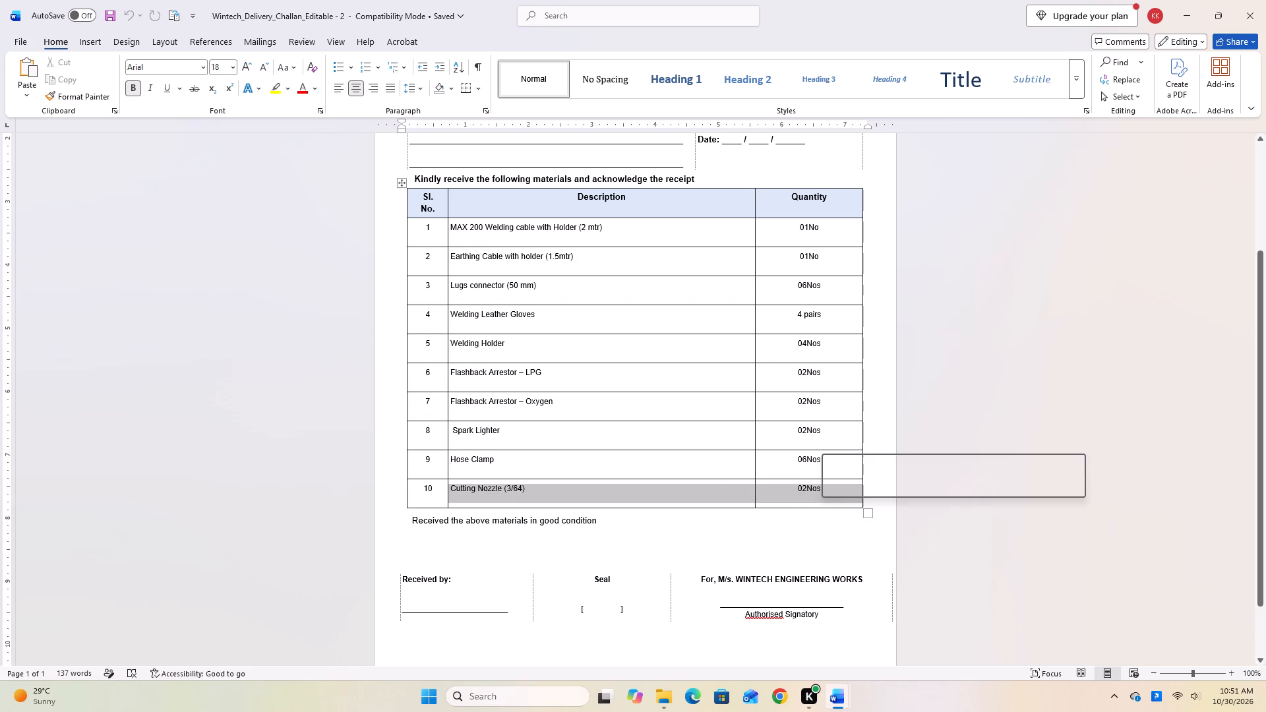
key(ctrl+c)
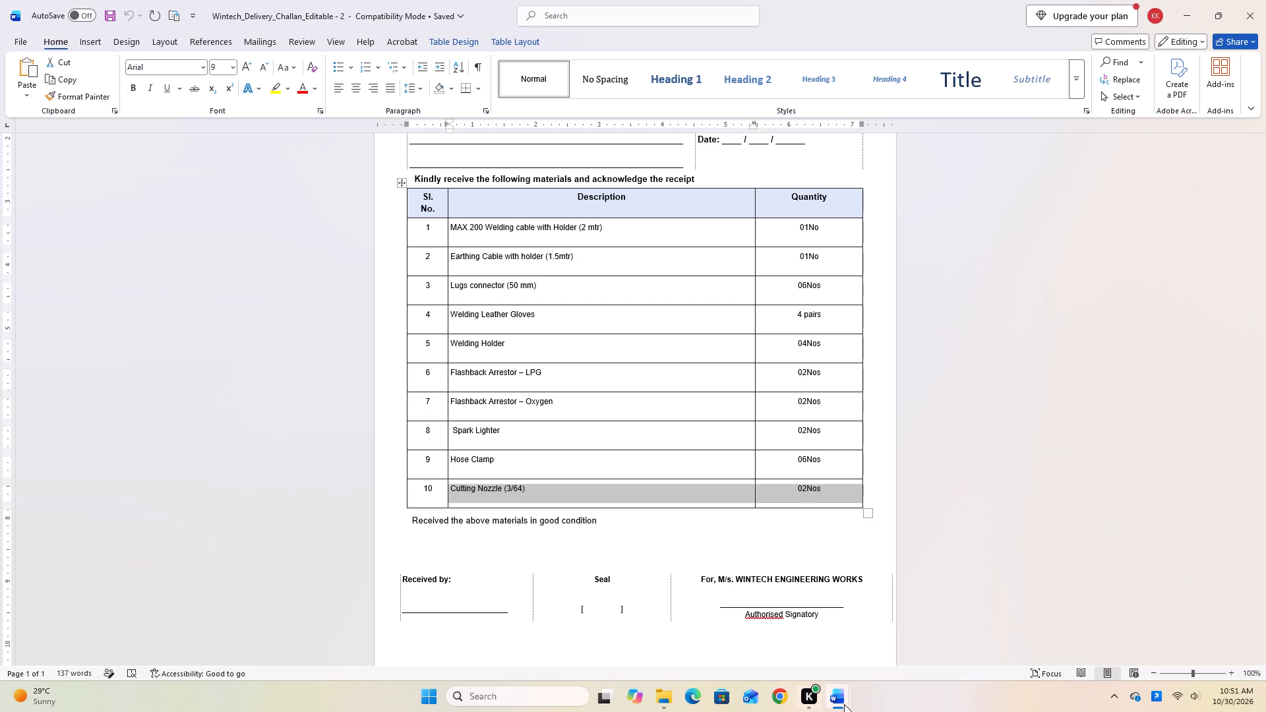
click(1171, 655)
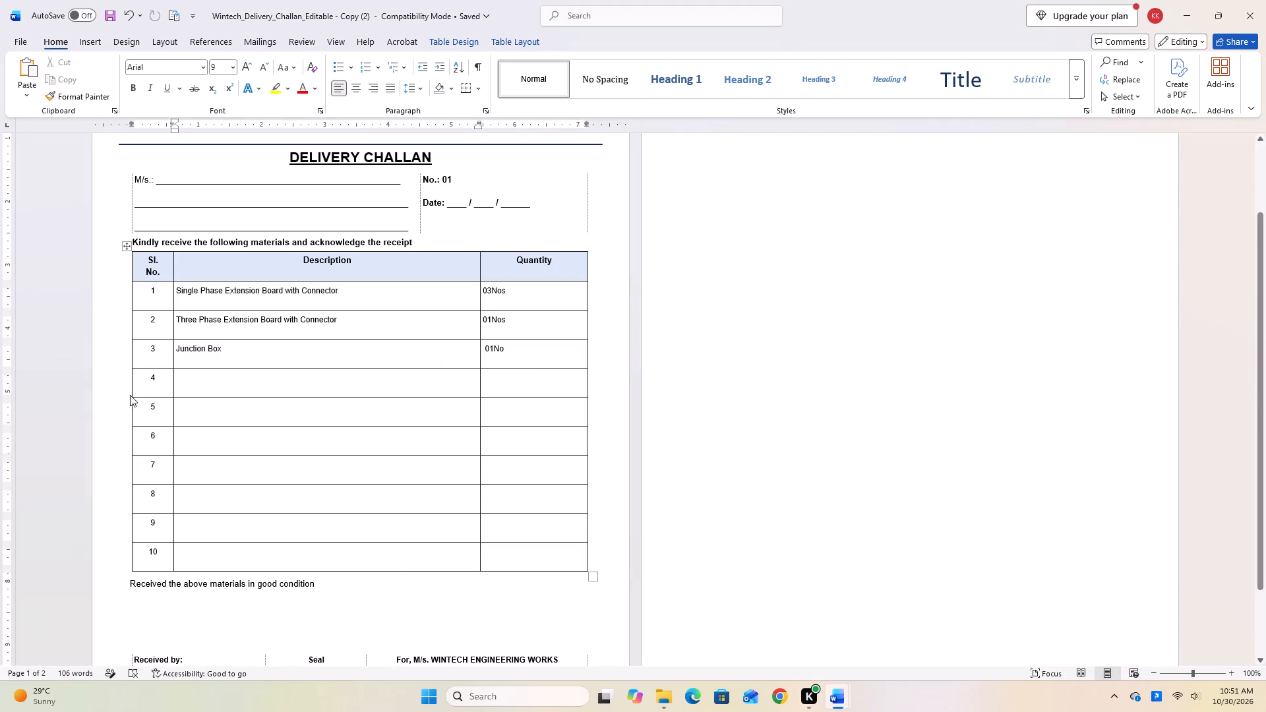
drag(184, 389, 512, 386)
key(ctrl+v)
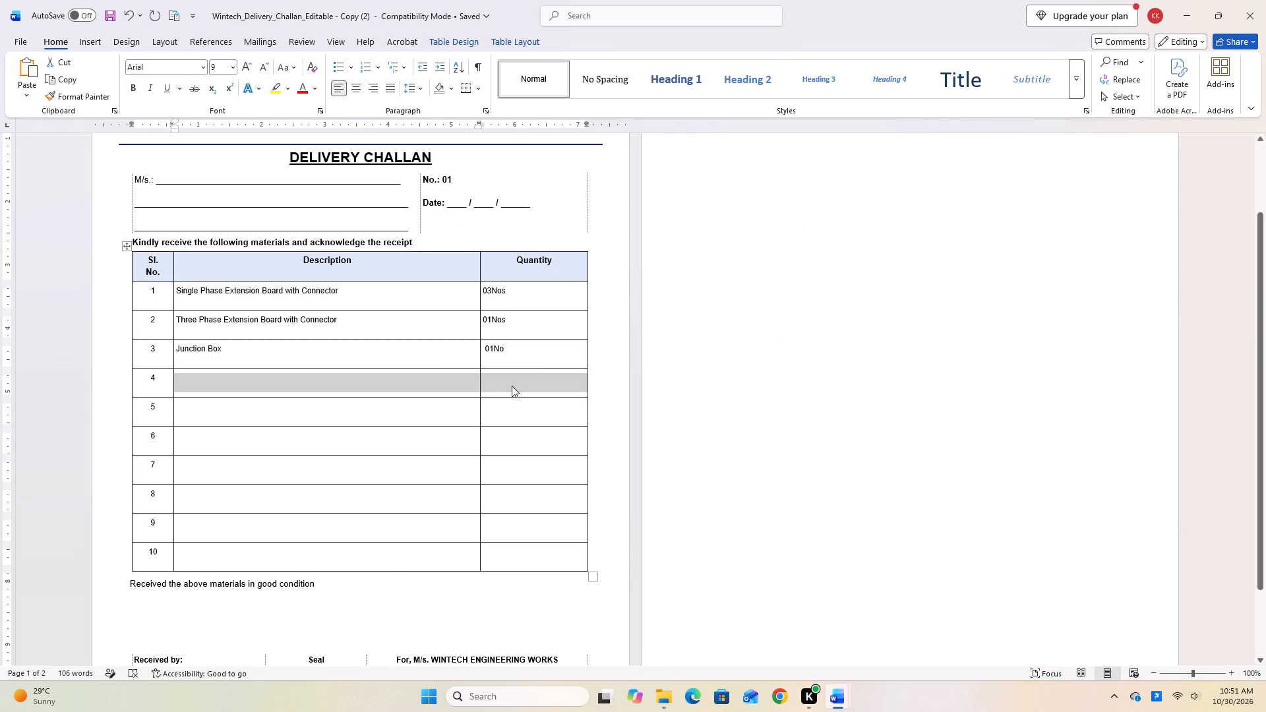
click(512, 386)
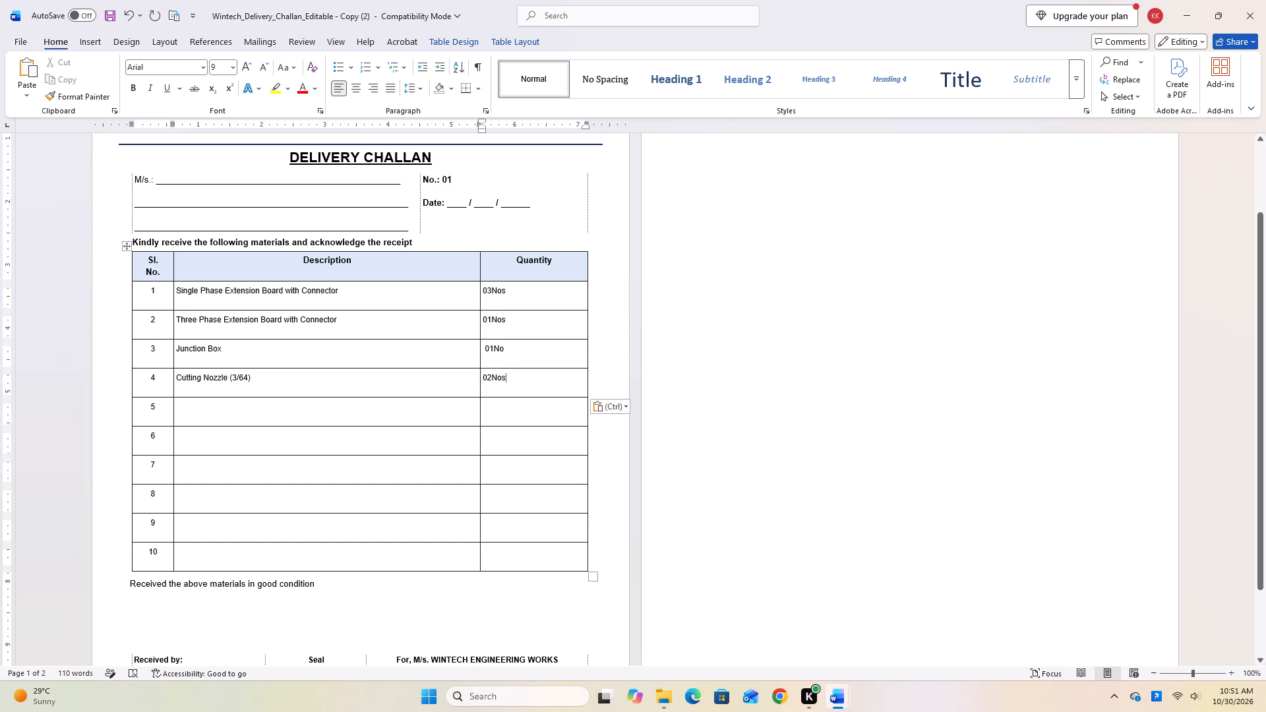
Centre the quantities in rows 1 to 4 of the Copy (2) challan.
drag(513, 289, 529, 384)
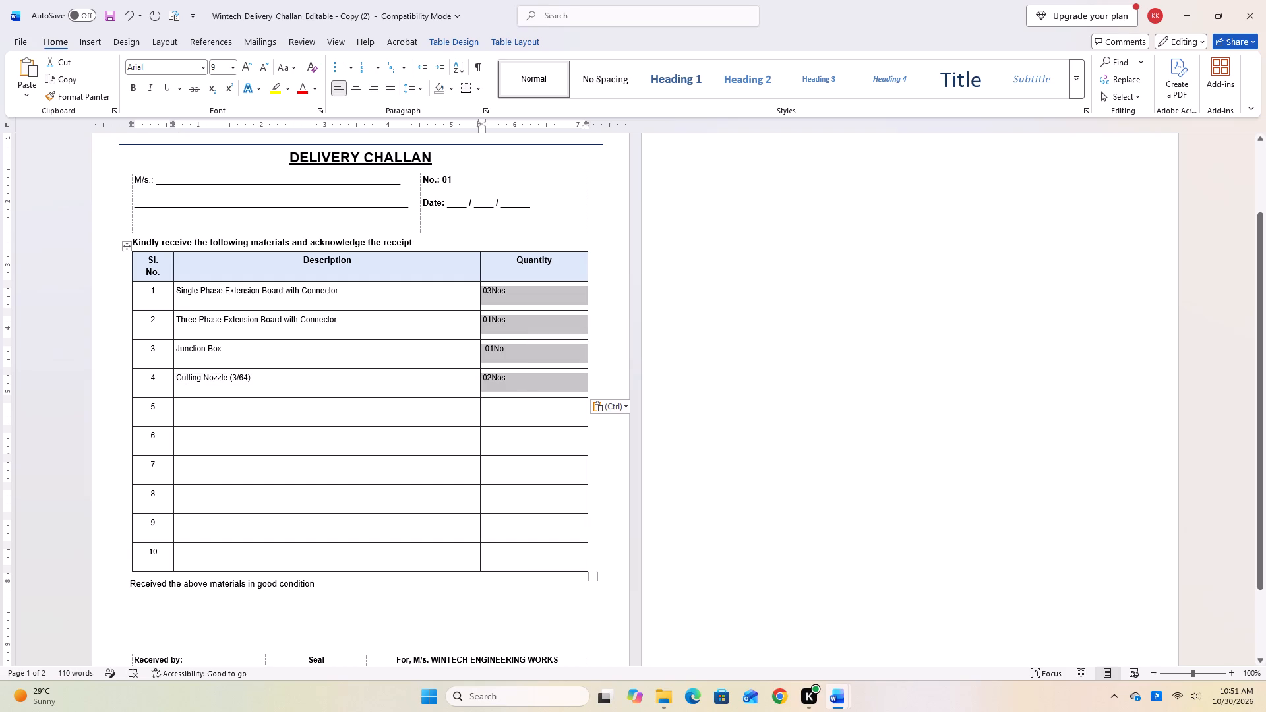
click(355, 91)
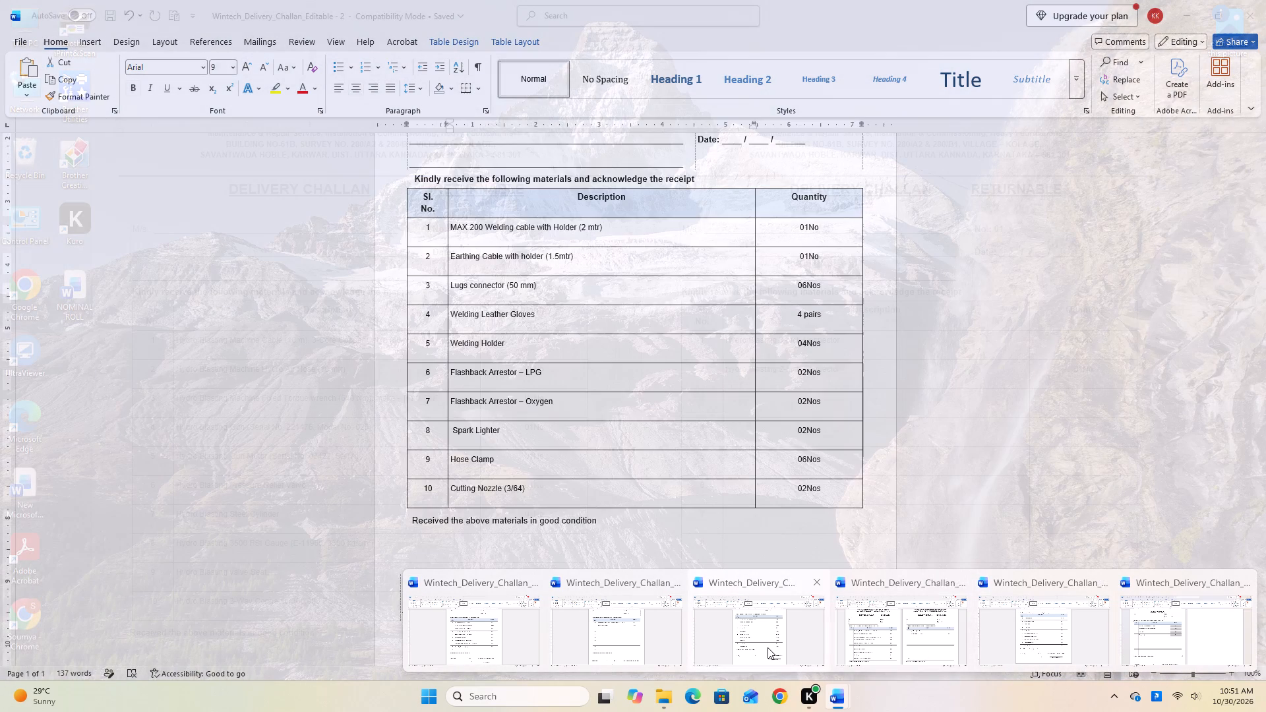
Delete the Cutting Nozzle (3/64) description and quantity from row 10 of challan 2.
click(768, 647)
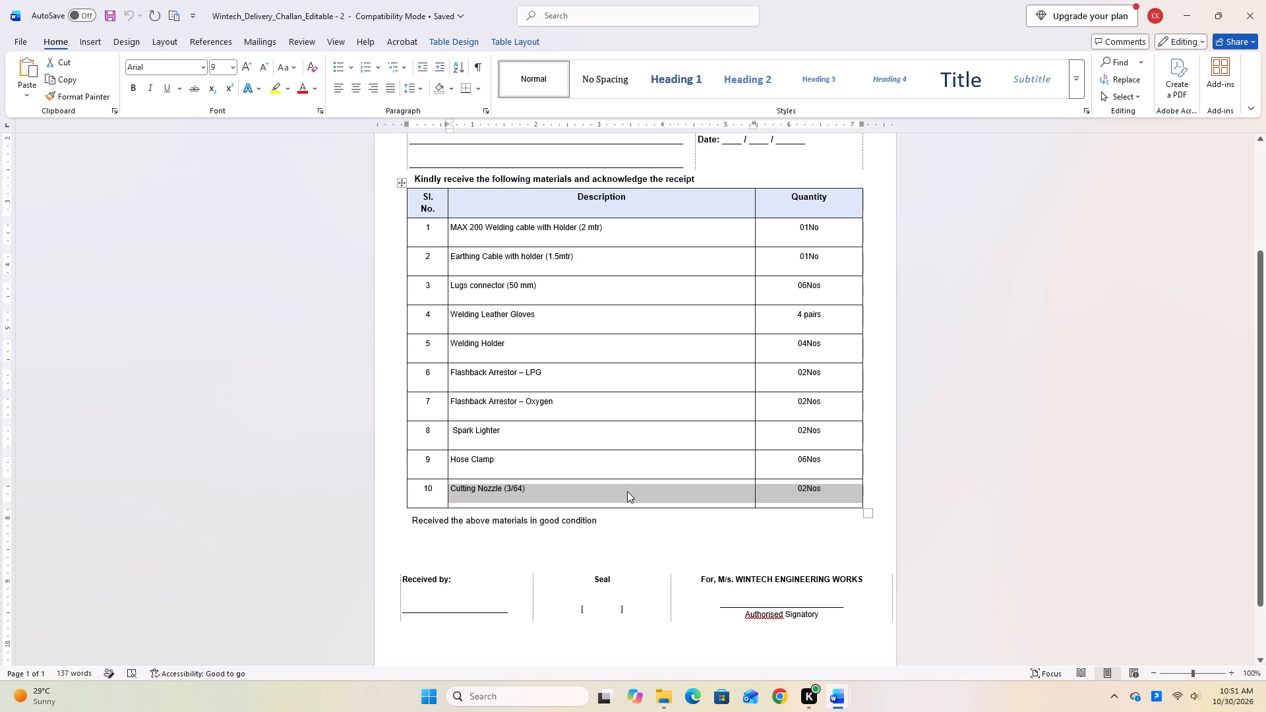
key(Delete)
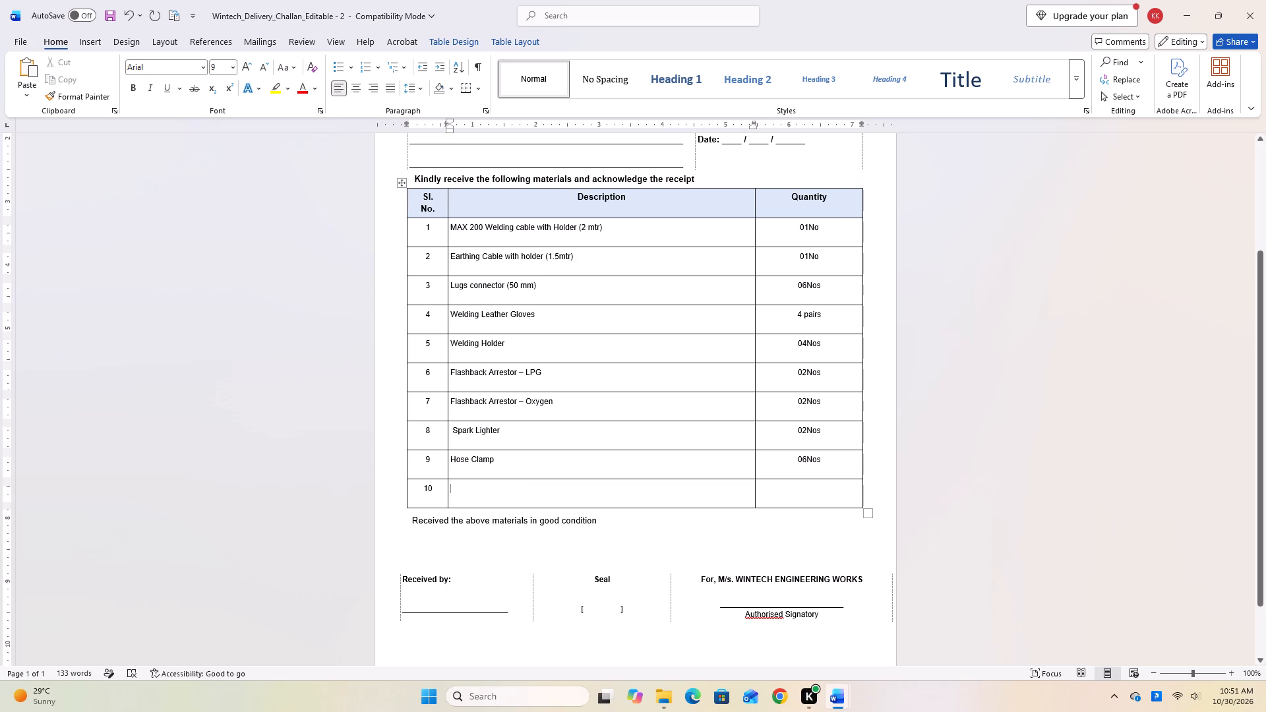
Move the Hose Clamp, Spark Lighter, Flashback Arrestor – Oxygen and Flashback Arrestor – LPG entries down one row each to free row 6.
drag(452, 374, 806, 459)
drag(564, 378, 566, 413)
drag(451, 458, 788, 476)
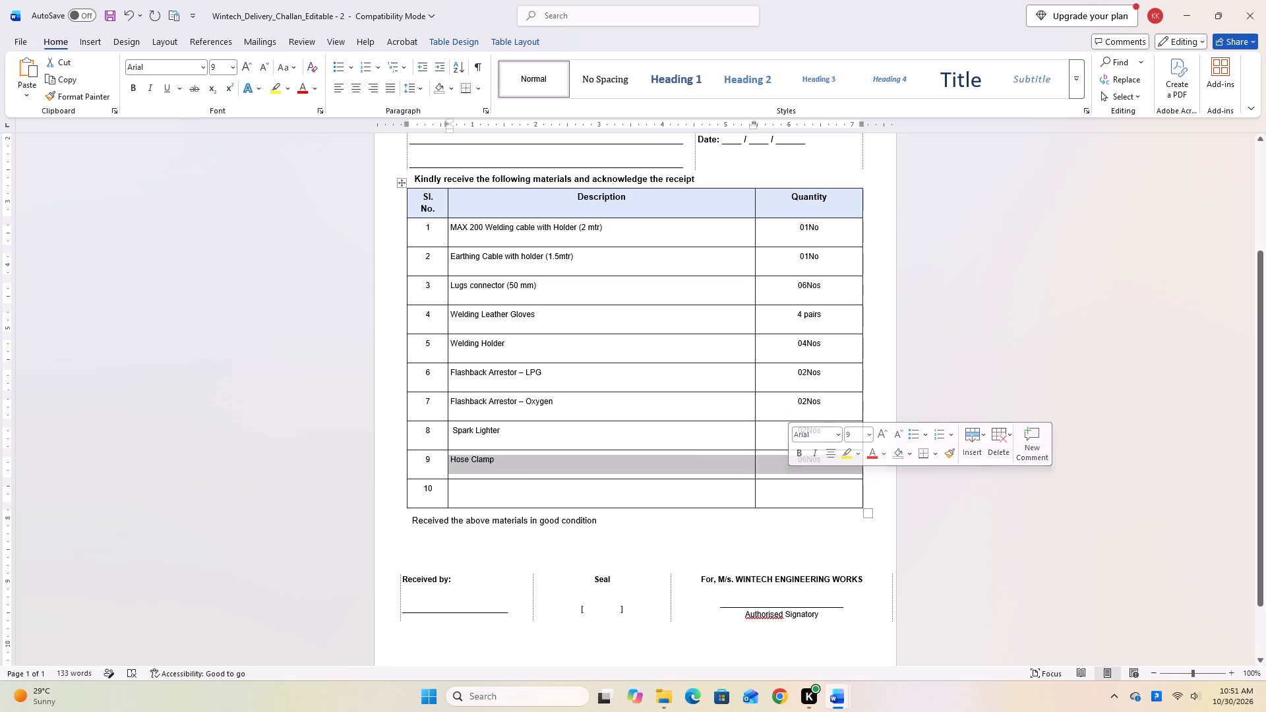
drag(488, 463, 483, 494)
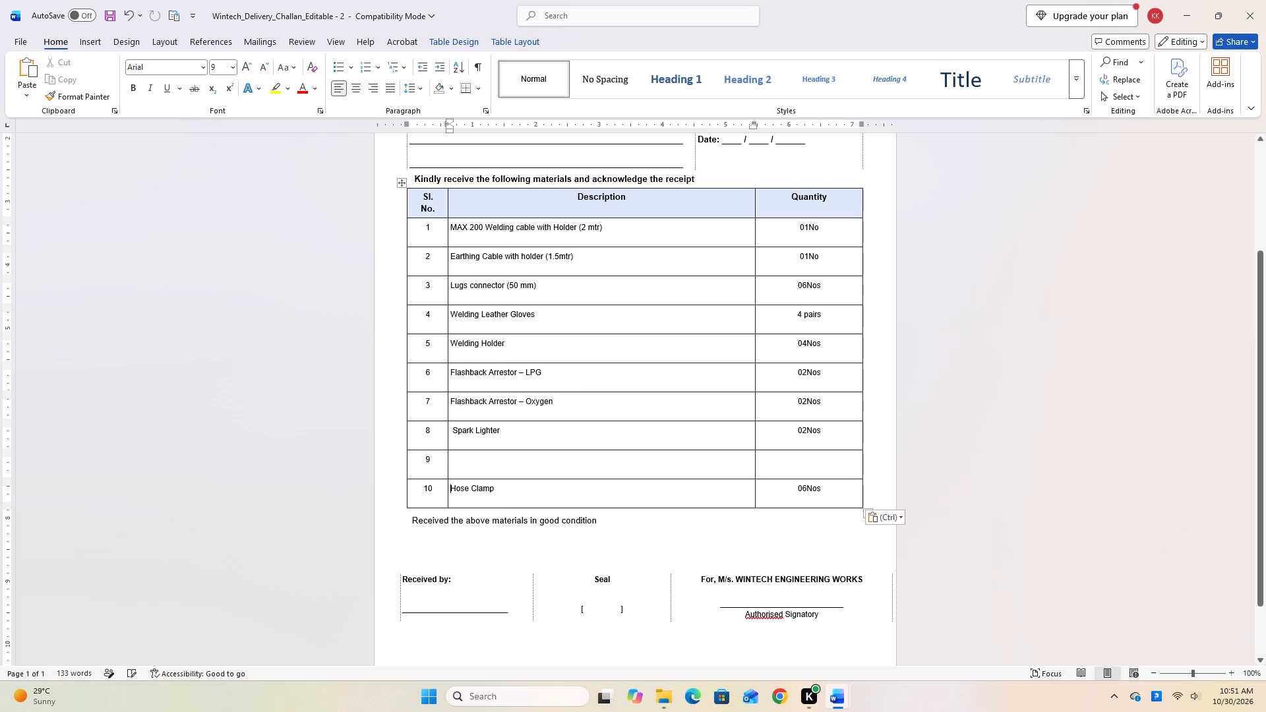
drag(452, 430, 798, 461)
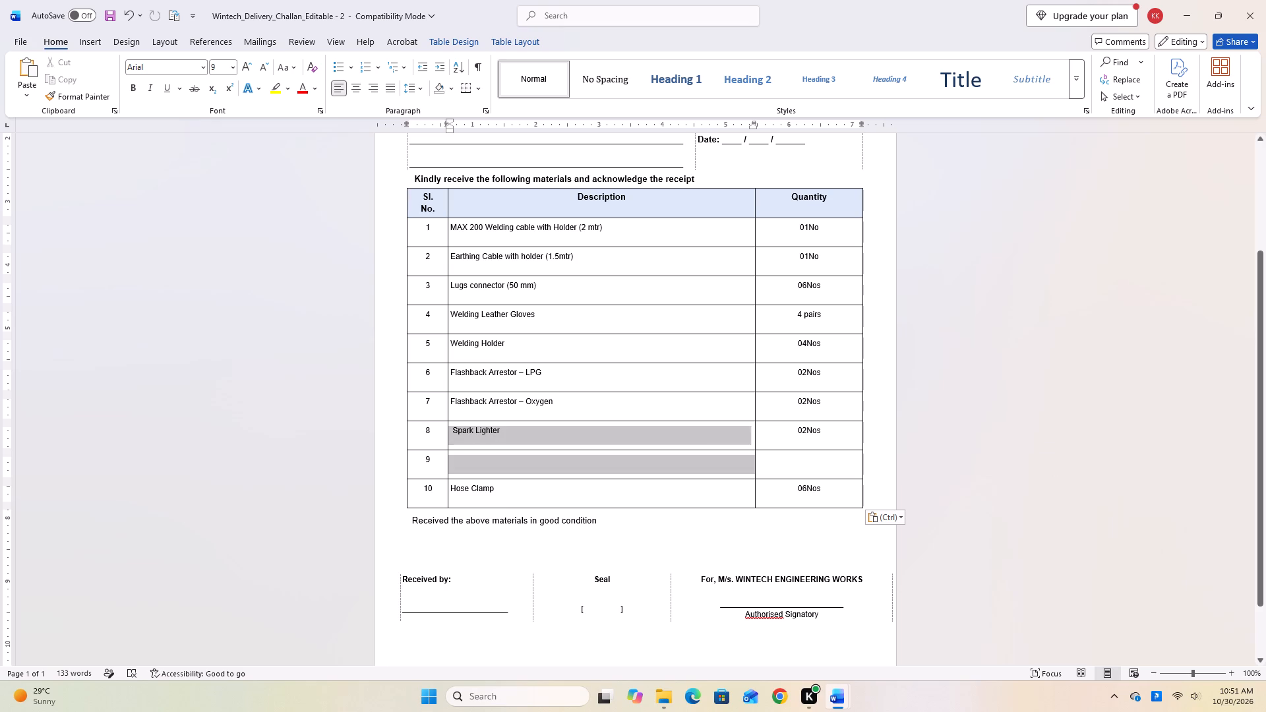
drag(798, 461, 812, 434)
drag(469, 429, 468, 465)
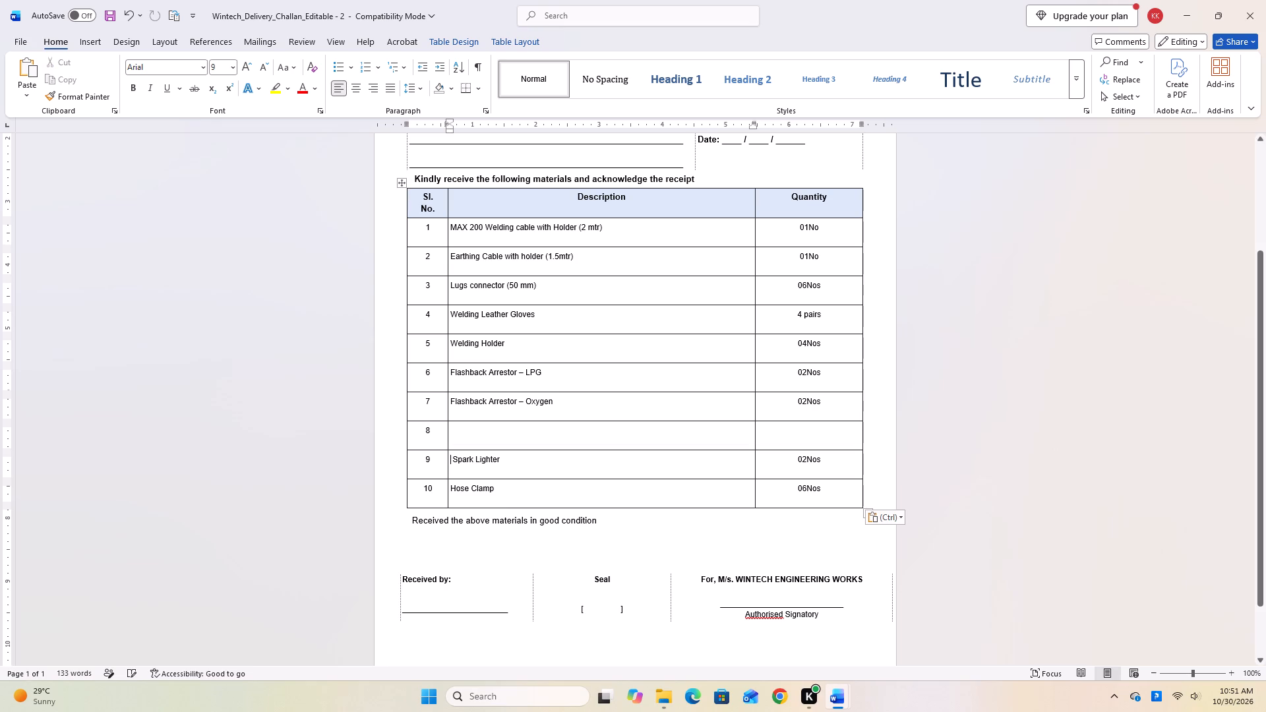
drag(450, 399, 808, 419)
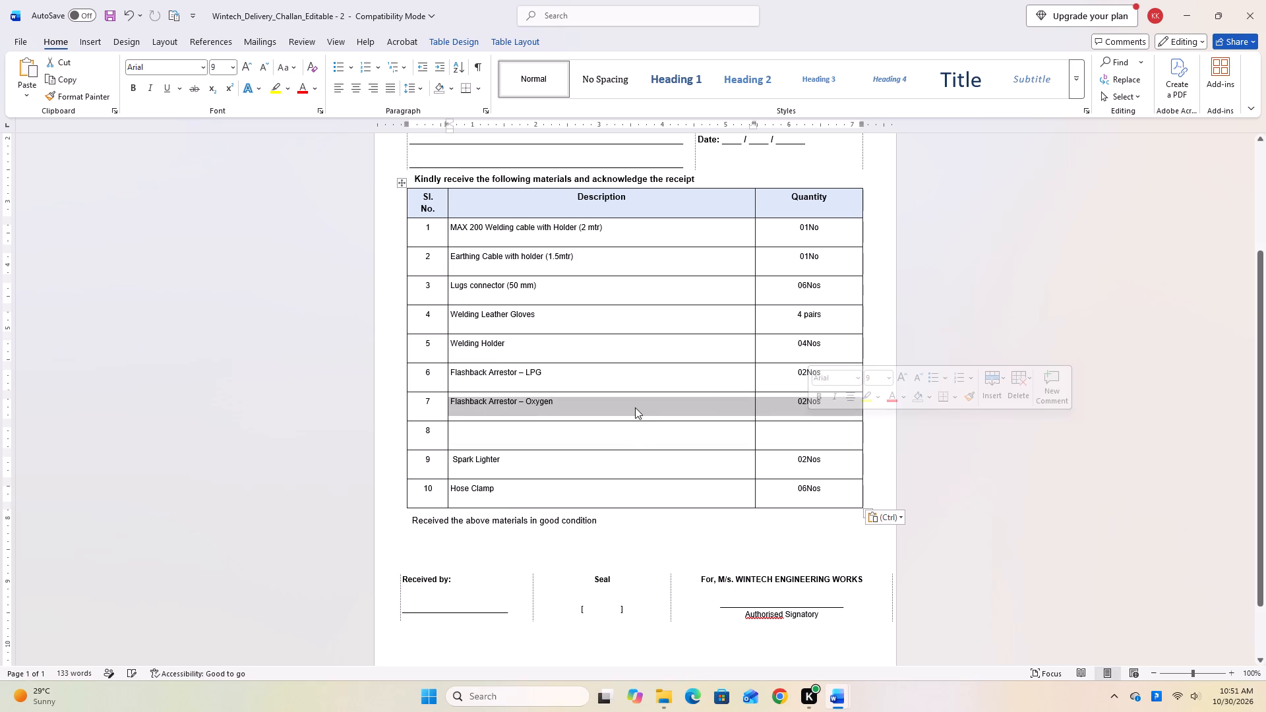
drag(635, 407, 626, 430)
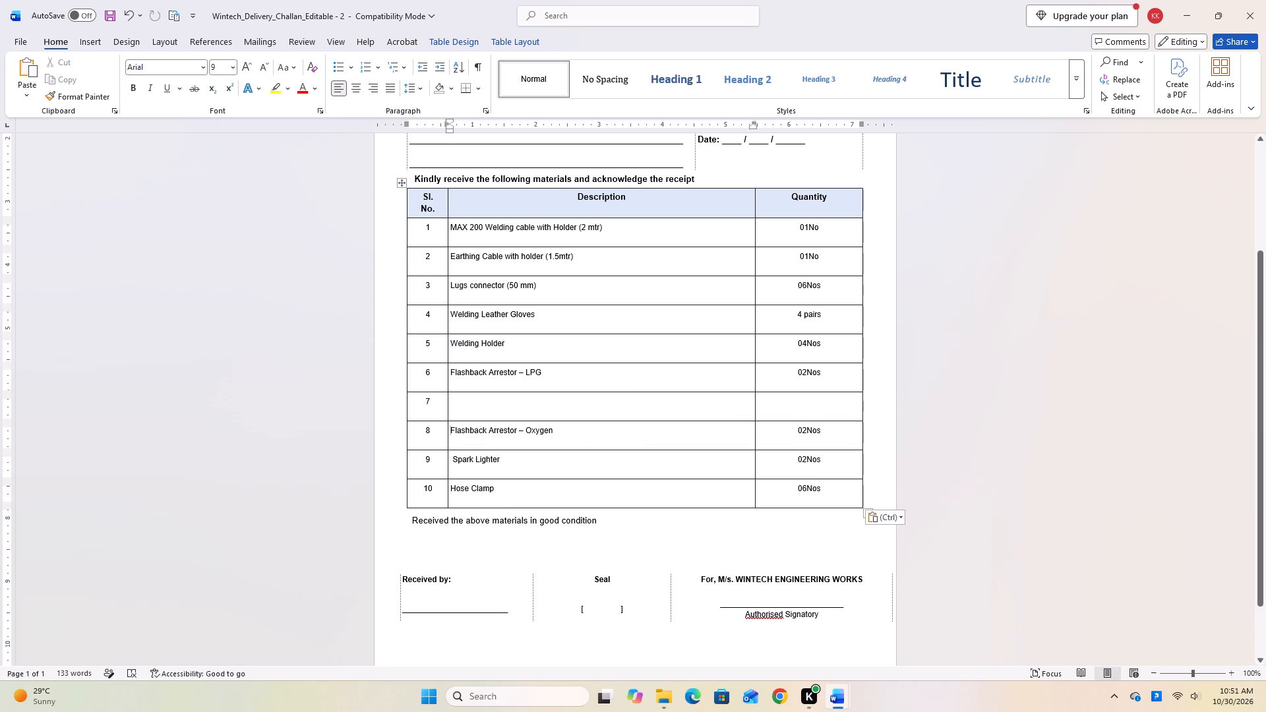
drag(451, 371, 814, 386)
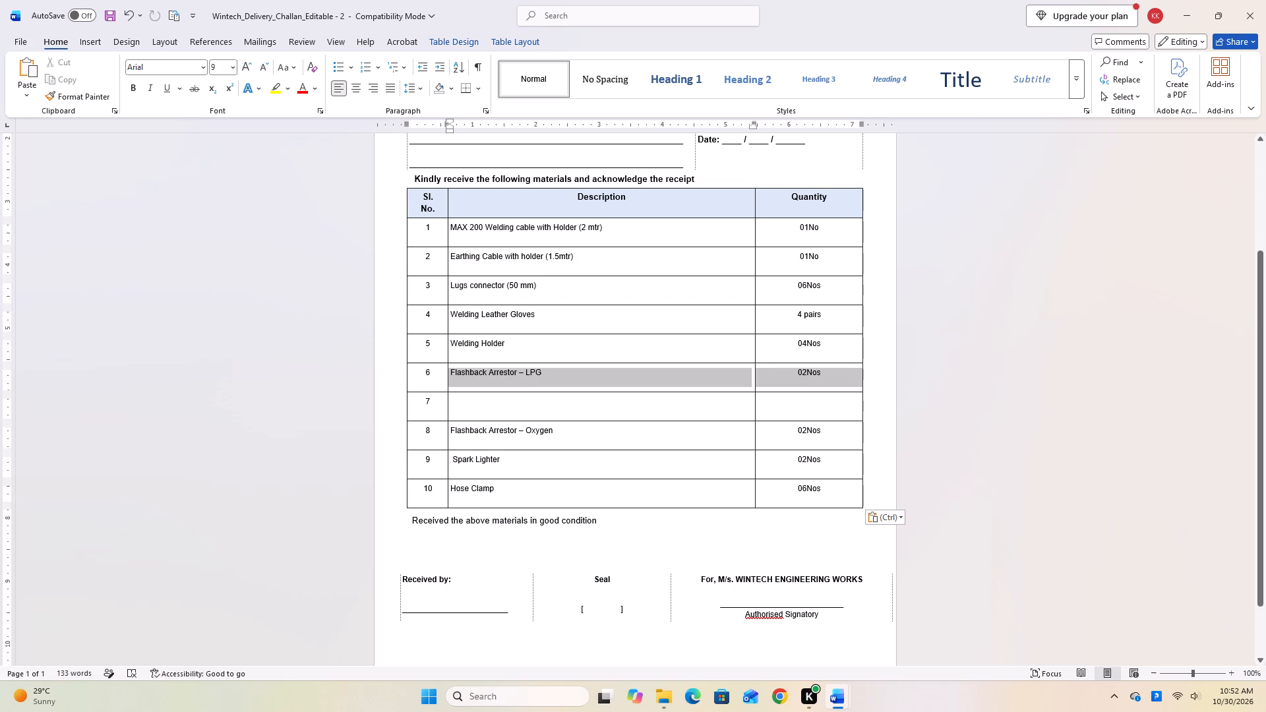
drag(814, 386, 816, 386)
drag(655, 378, 648, 403)
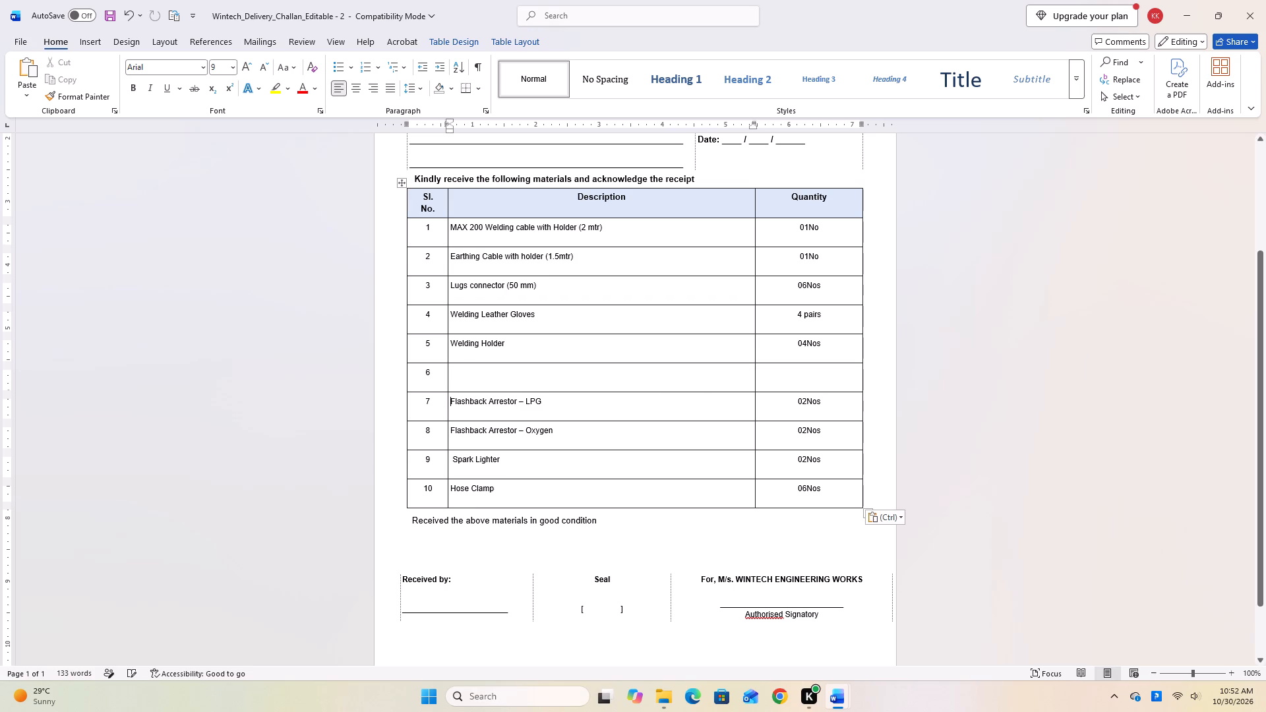
click(471, 370)
Enter Metallic carriage as the description and 01No as the quantity in row 6 of challan 2.
key(m)
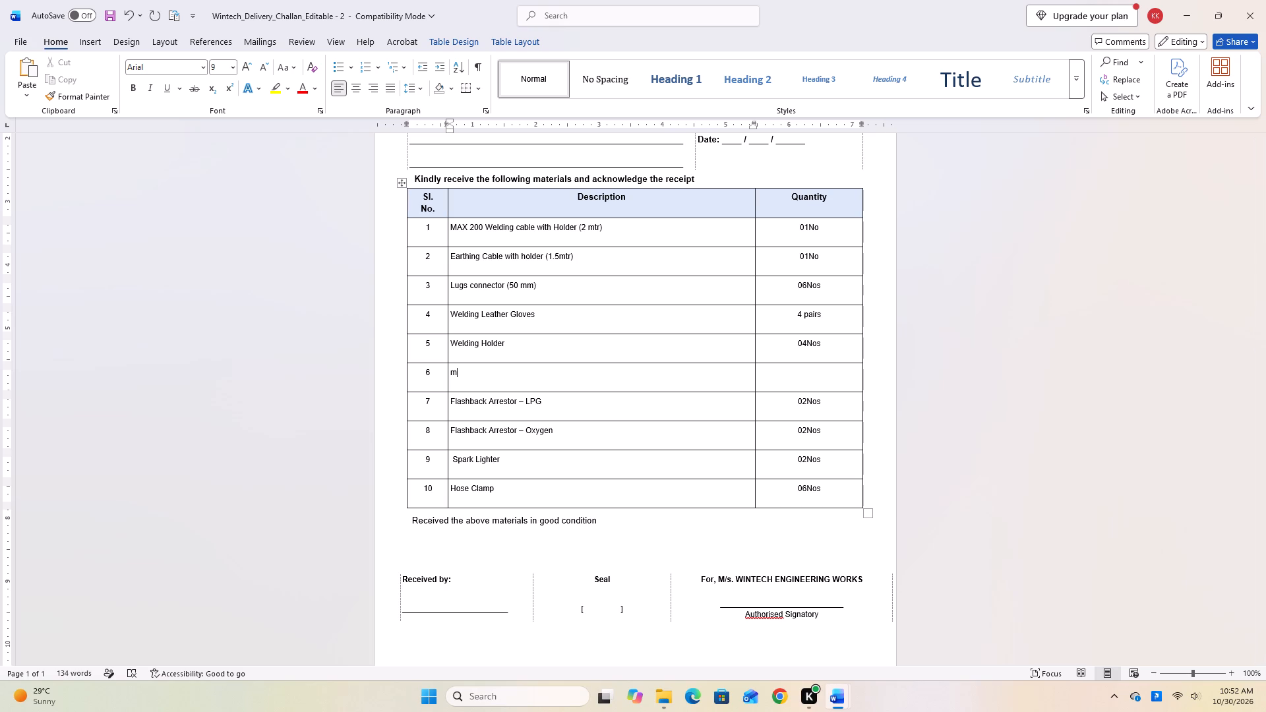
text(et)
key(a)
text(lli)
text(c)
key(space)
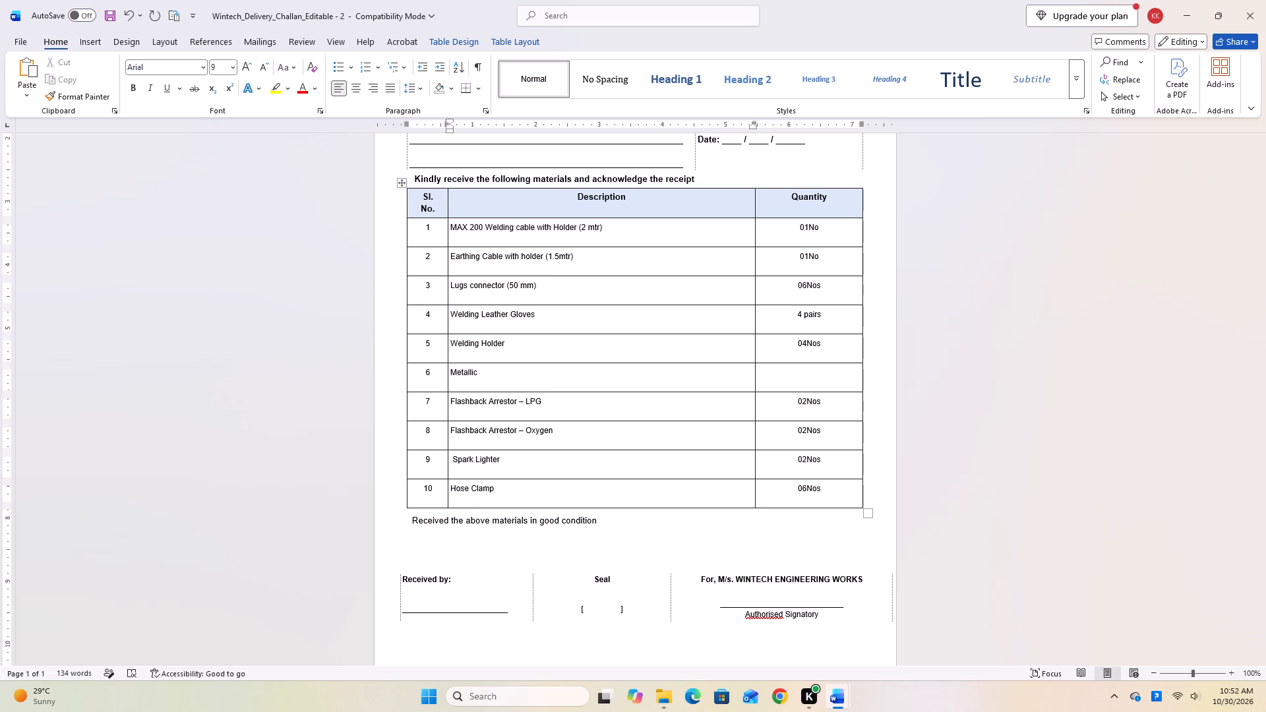
text(ca)
text(rriage)
text(01)
key(BackSpace)
key(BackSpace)
key(Right)
text(01)
key(shift+n)
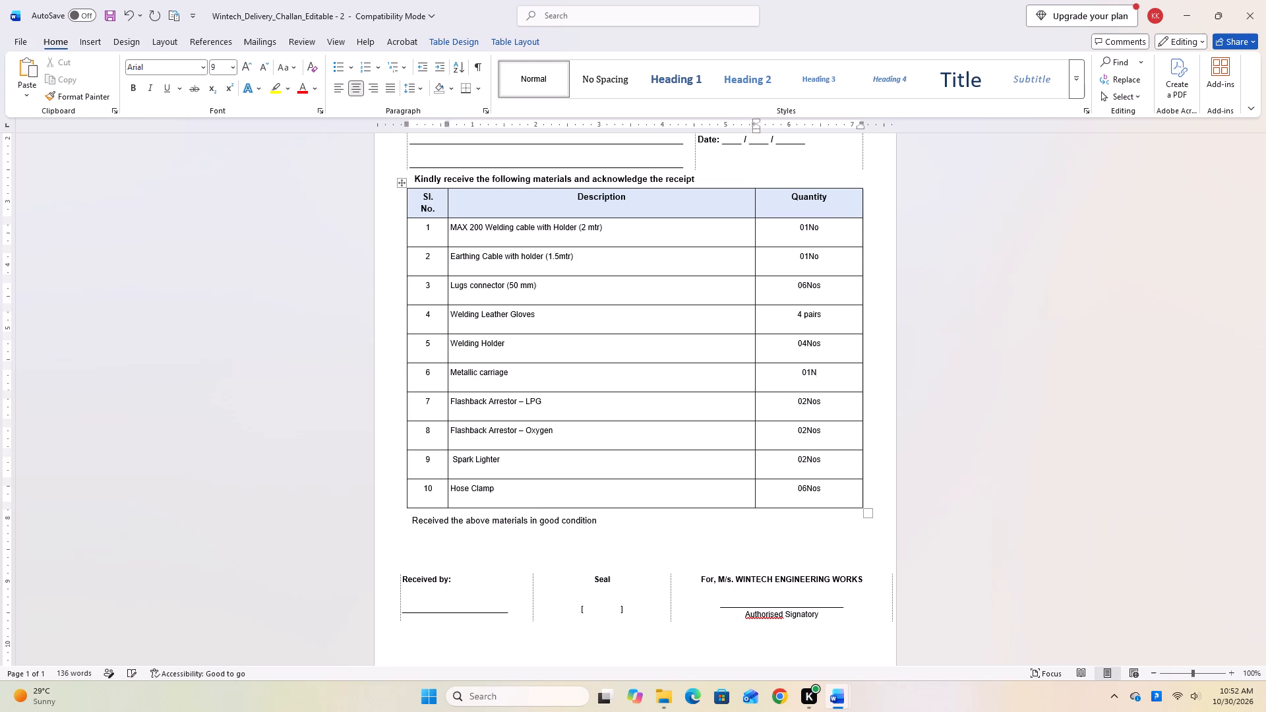
key(o)
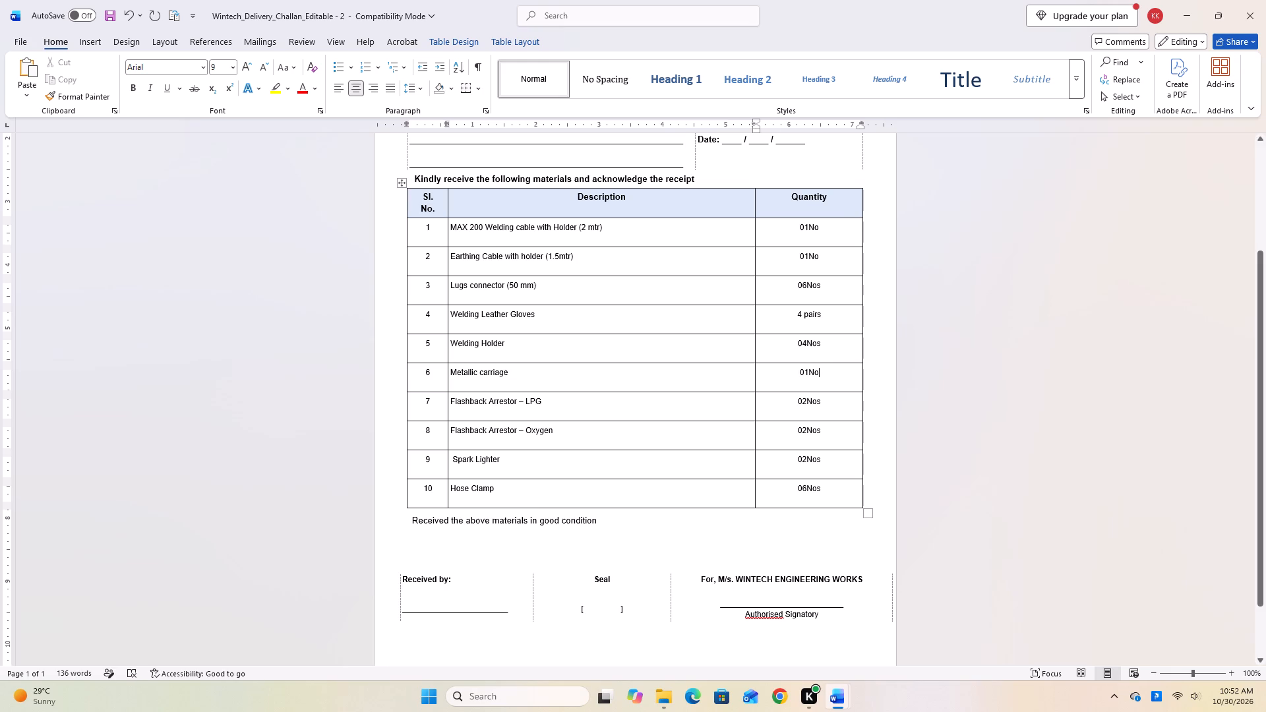
Change the row 6 description to capitalise each word, reading Metallic Carriage.
drag(452, 372, 516, 375)
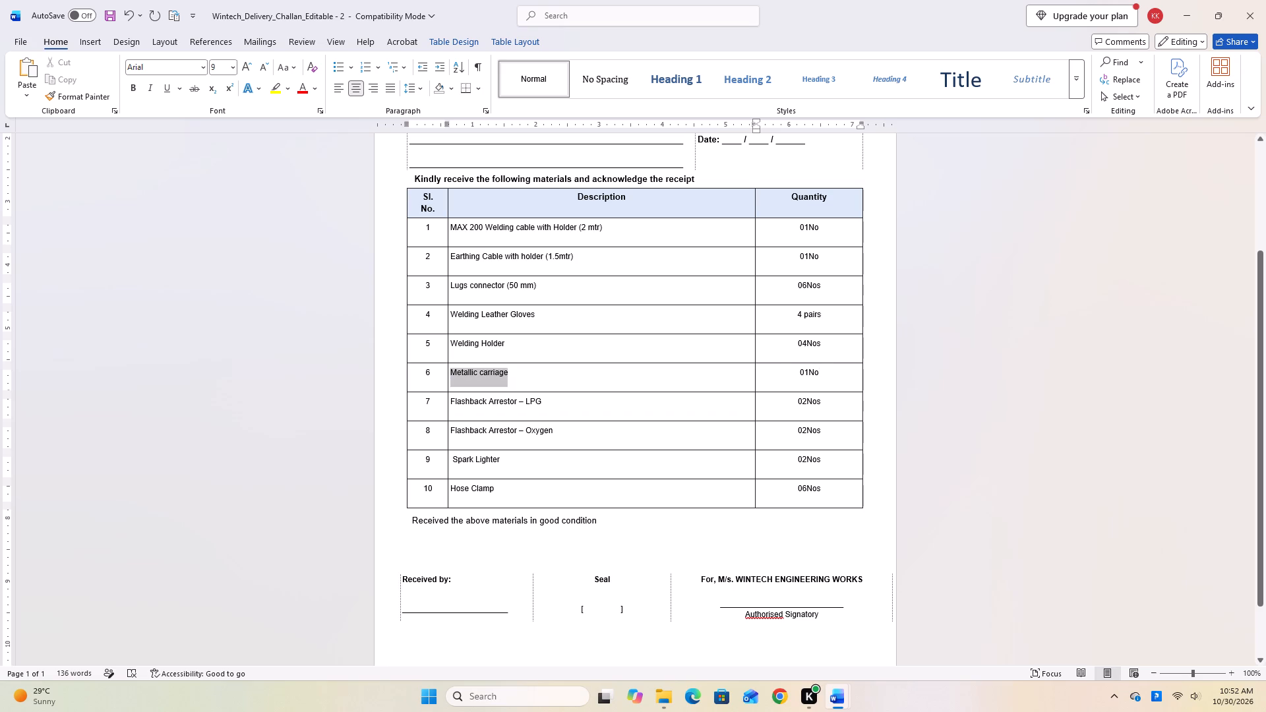
drag(516, 375, 518, 375)
key(shift+F3)
key(shift+F3)
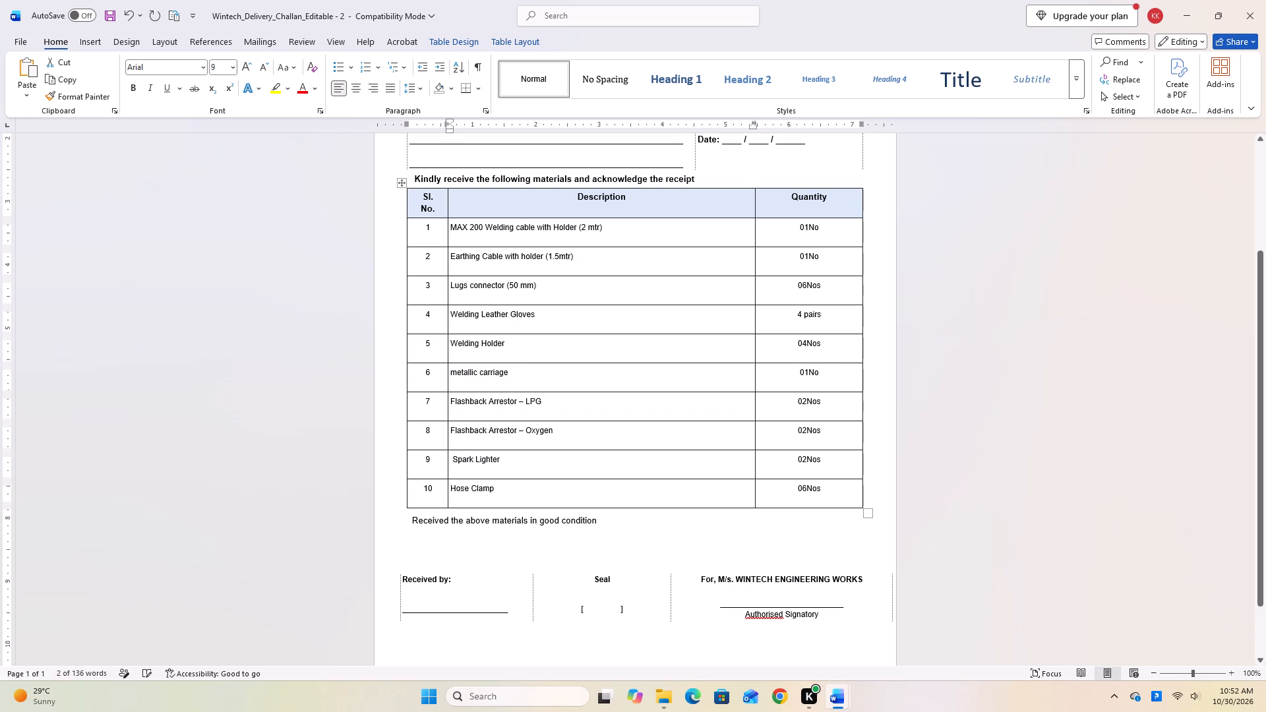
key(shift+F3)
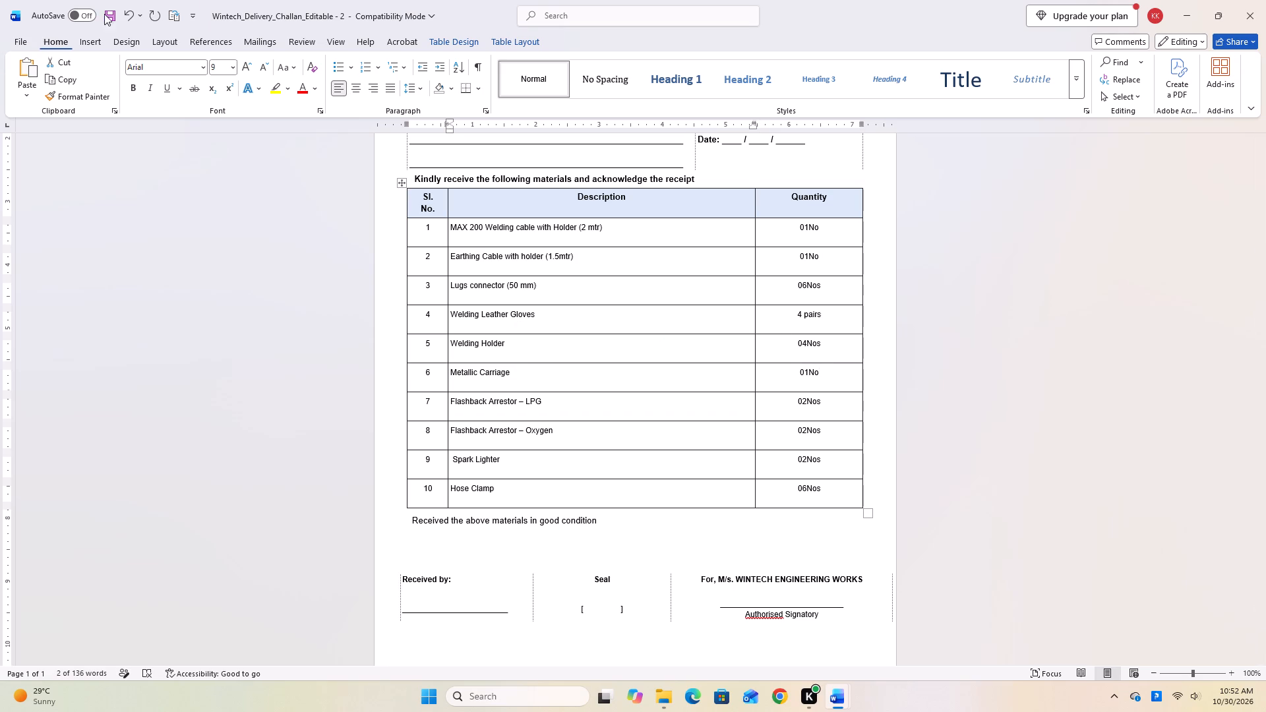
Save challan 2.
double_click(107, 13)
click(928, 345)
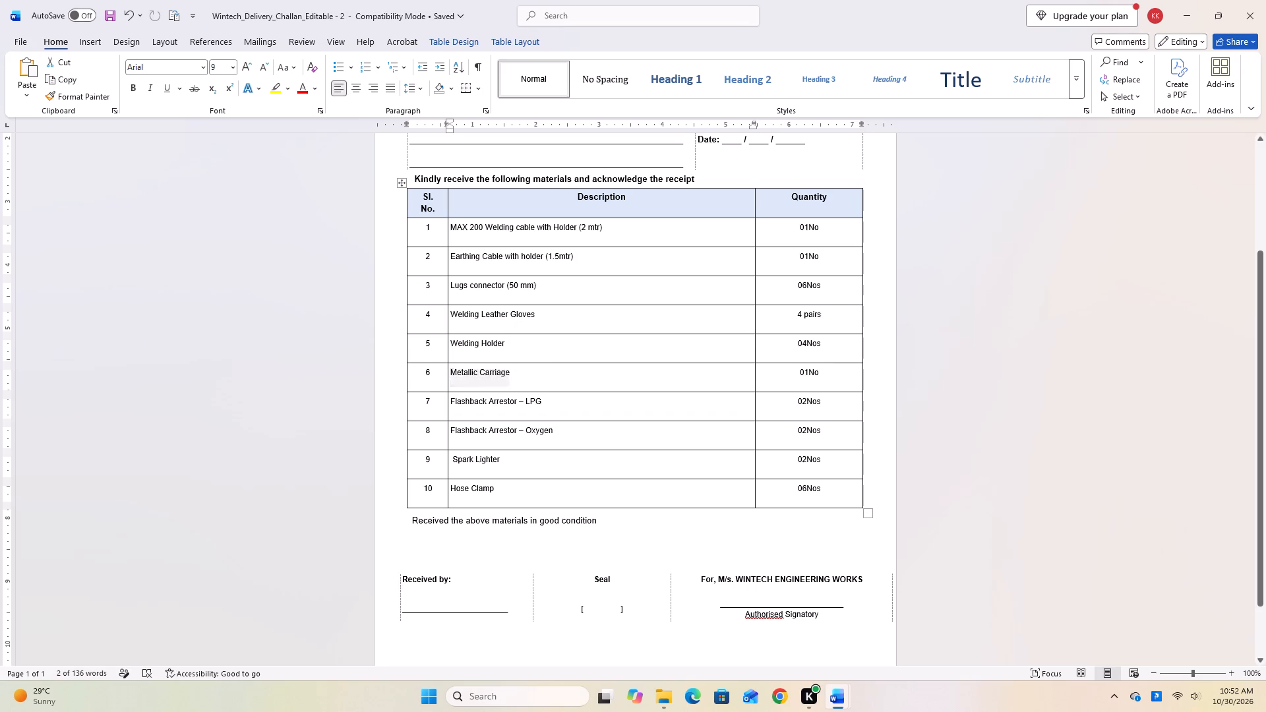
Print one copy of challan 2 on the Brother DCP-T730DW printer.
scroll(928, 345, up, 4)
scroll(928, 345, down, 4)
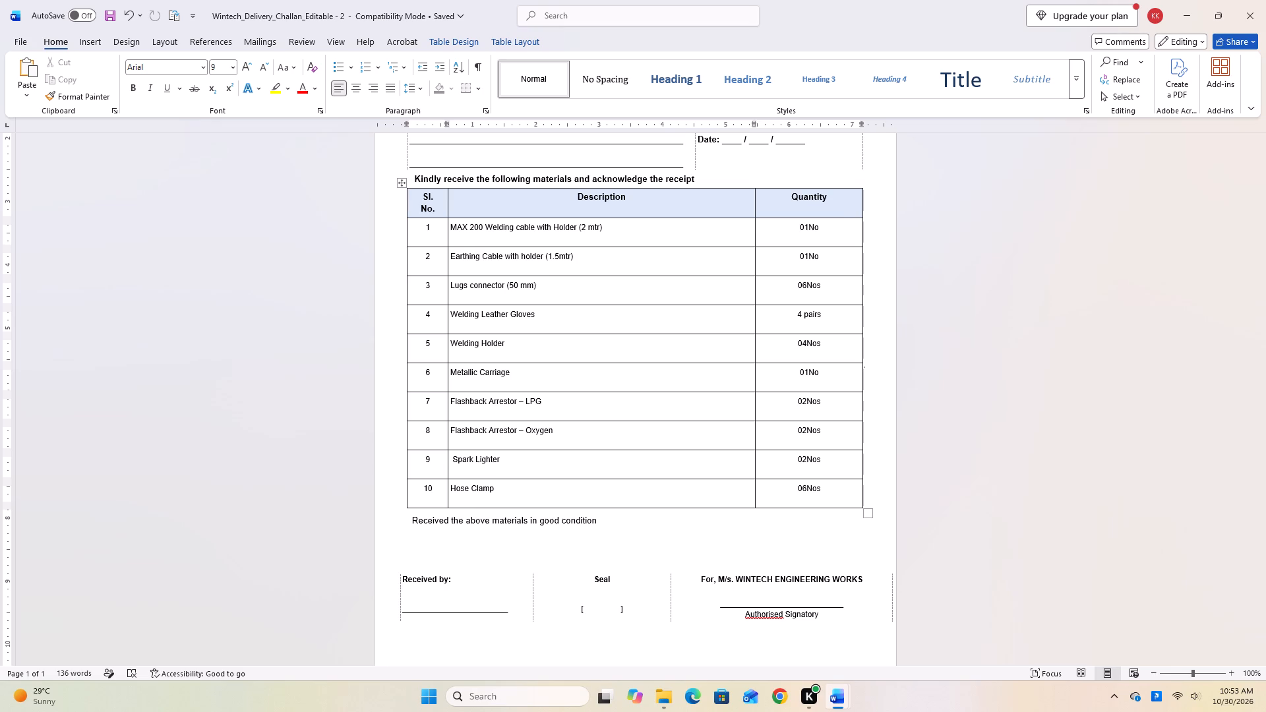
key(ctrl+p)
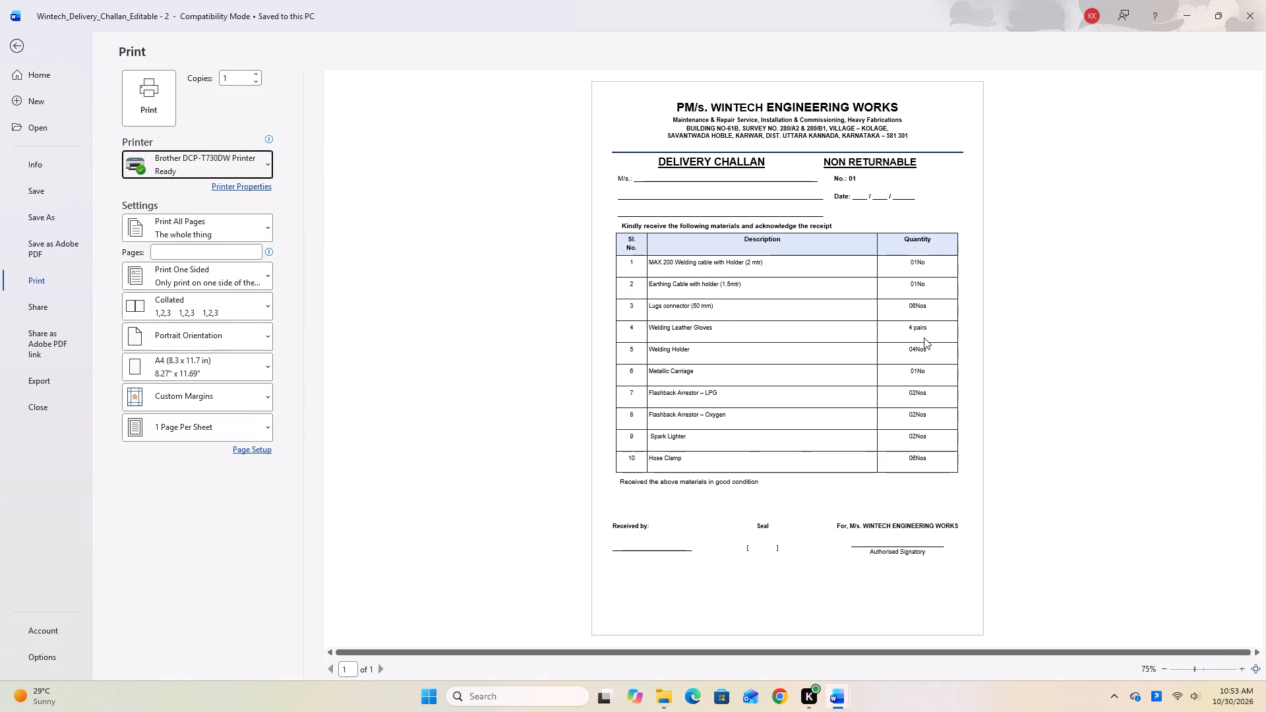
click(158, 113)
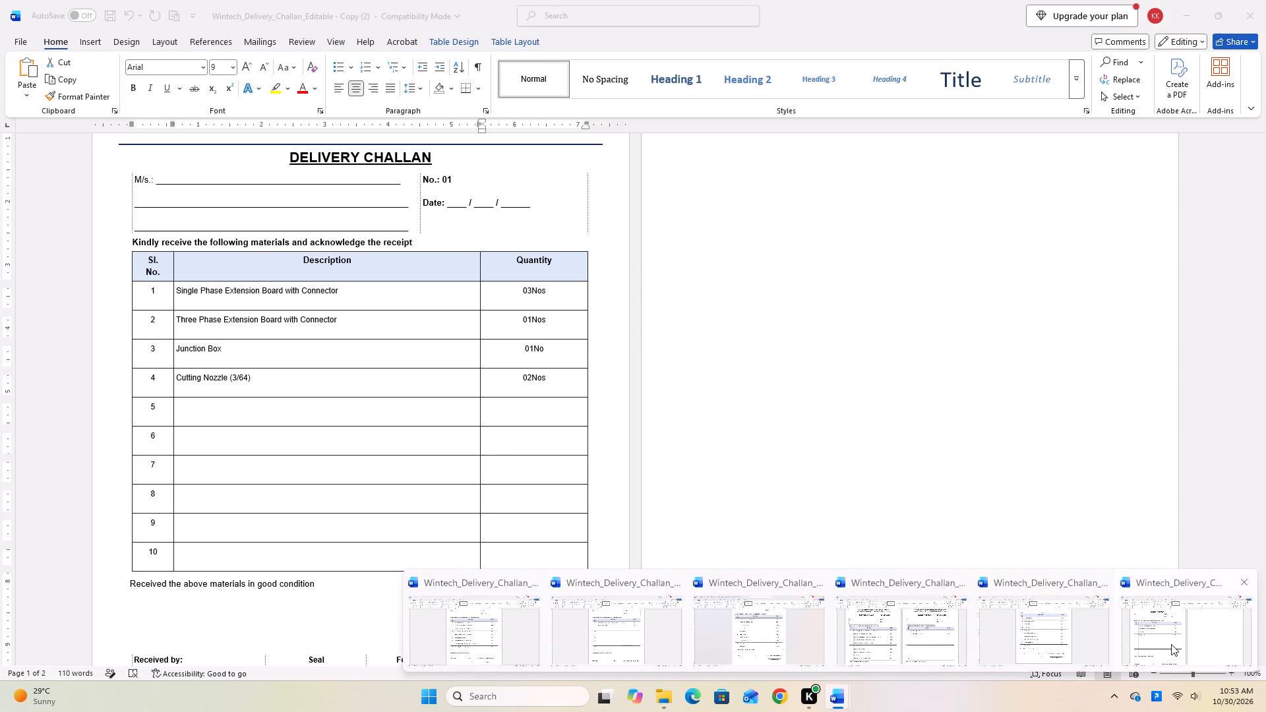
Switch to the Copy (2) challan and print one copy of it on the Brother DCP-T730DW printer.
click(1171, 644)
click(284, 386)
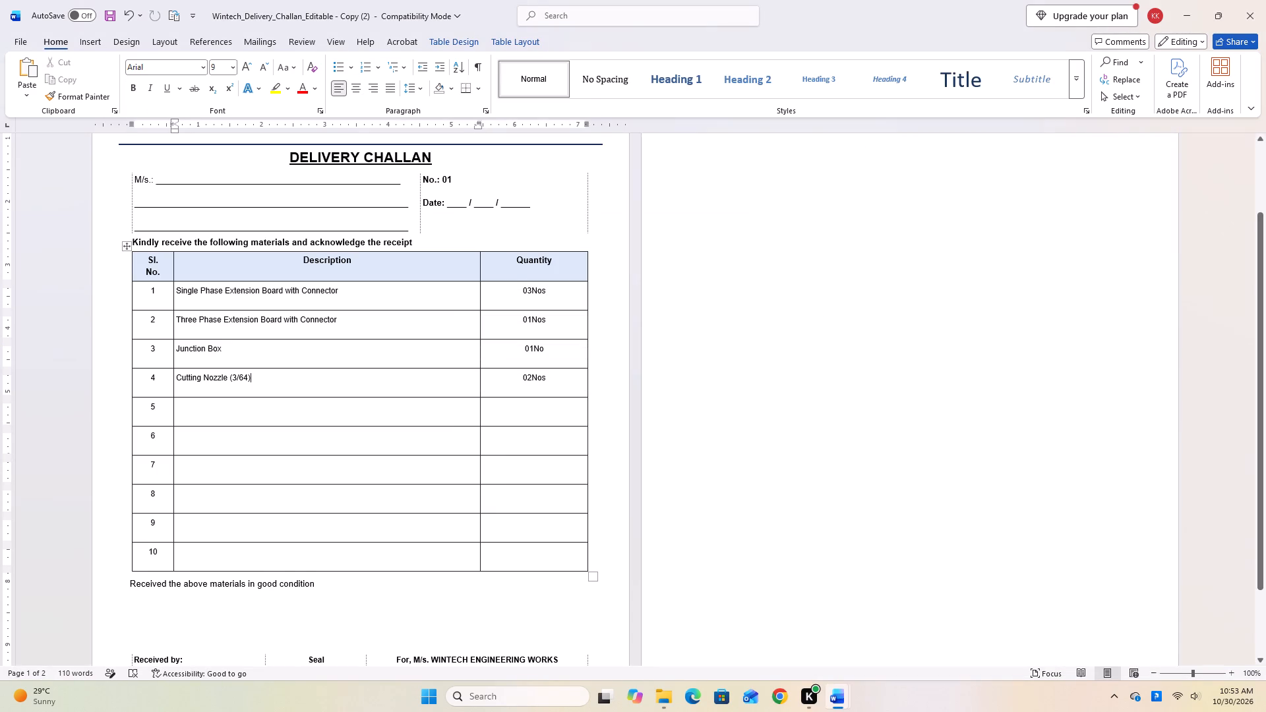
key(ctrl+p)
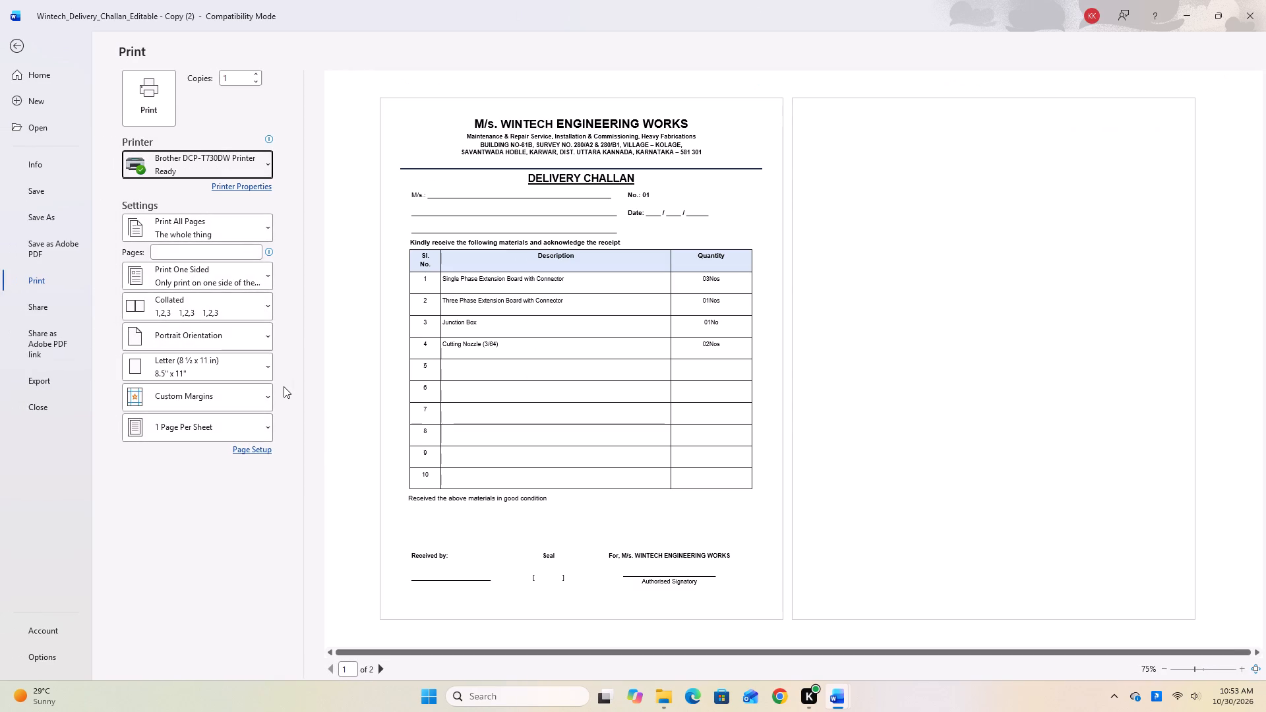
scroll(559, 545, down, 5)
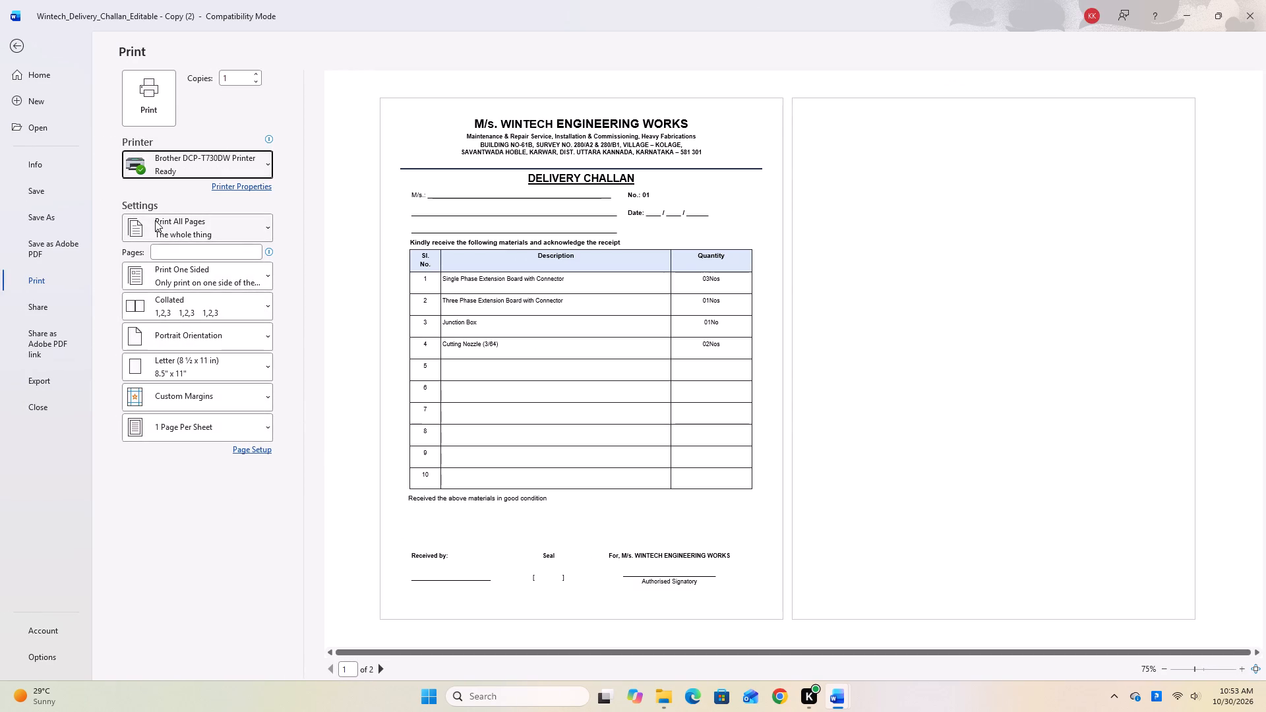
click(142, 109)
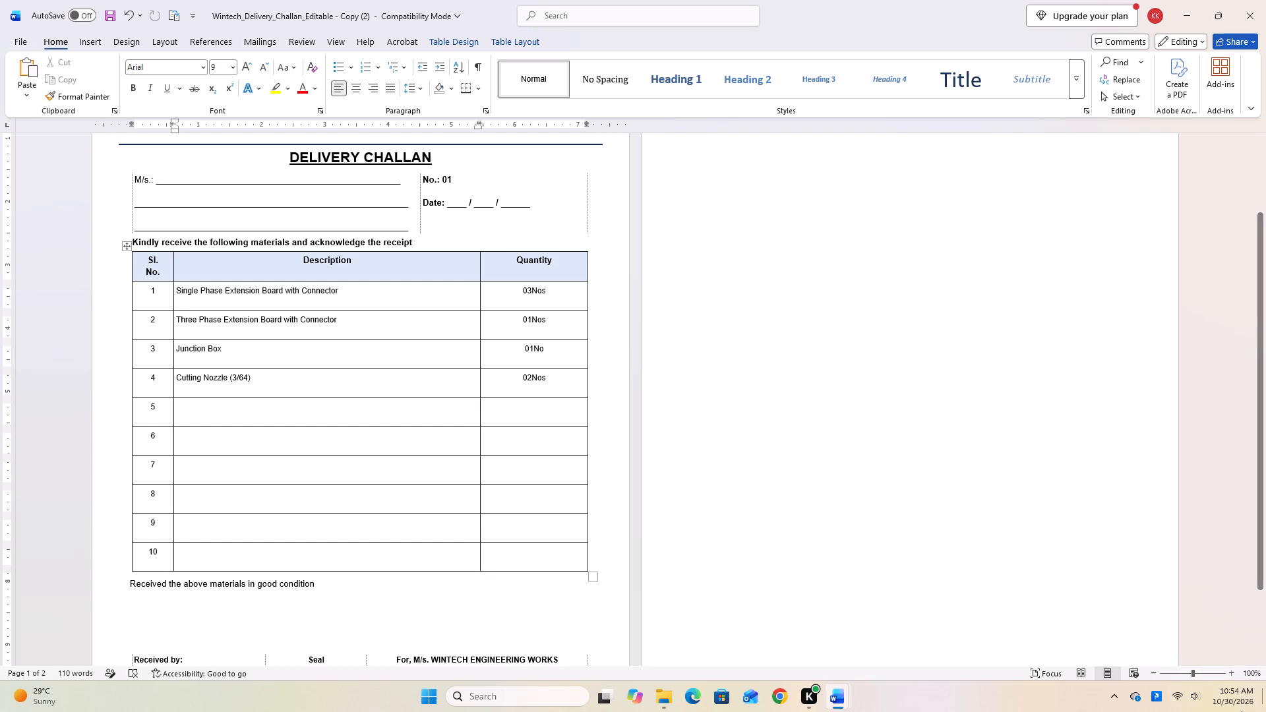
In challan 1, delete the Compressor Cable (15 mm) description and its quantity from row 2.
click(637, 636)
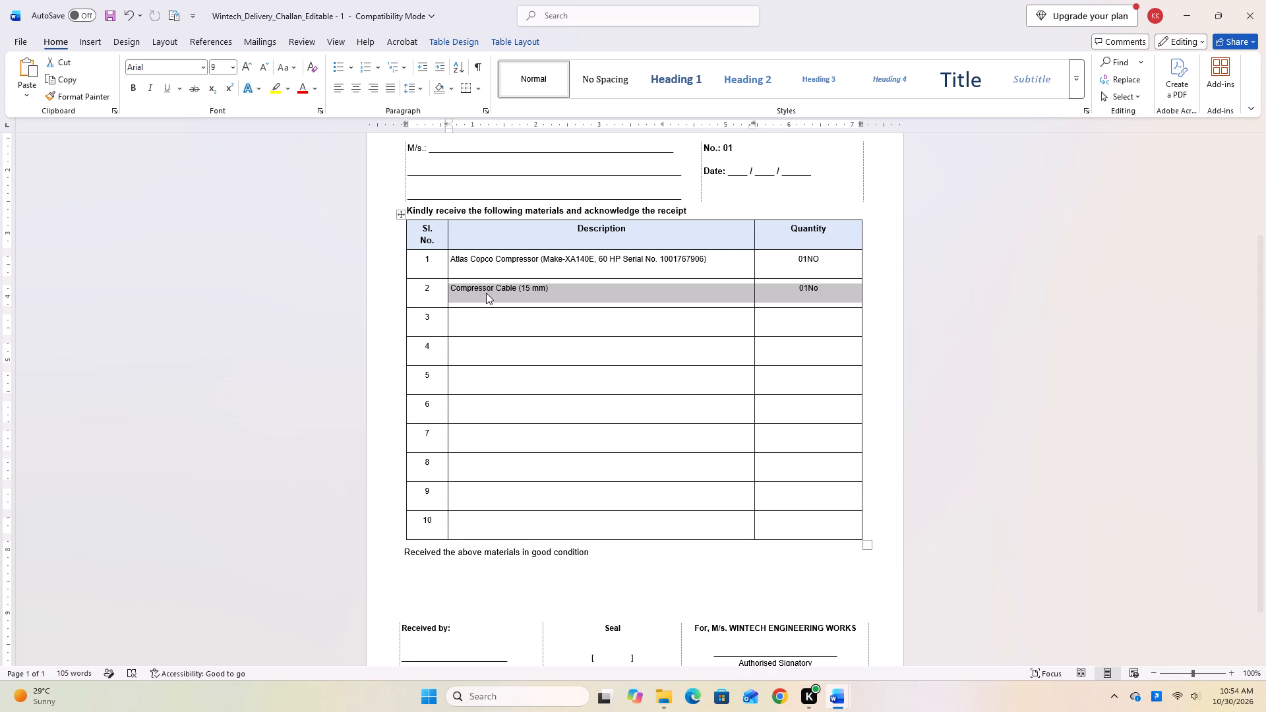
key(Delete)
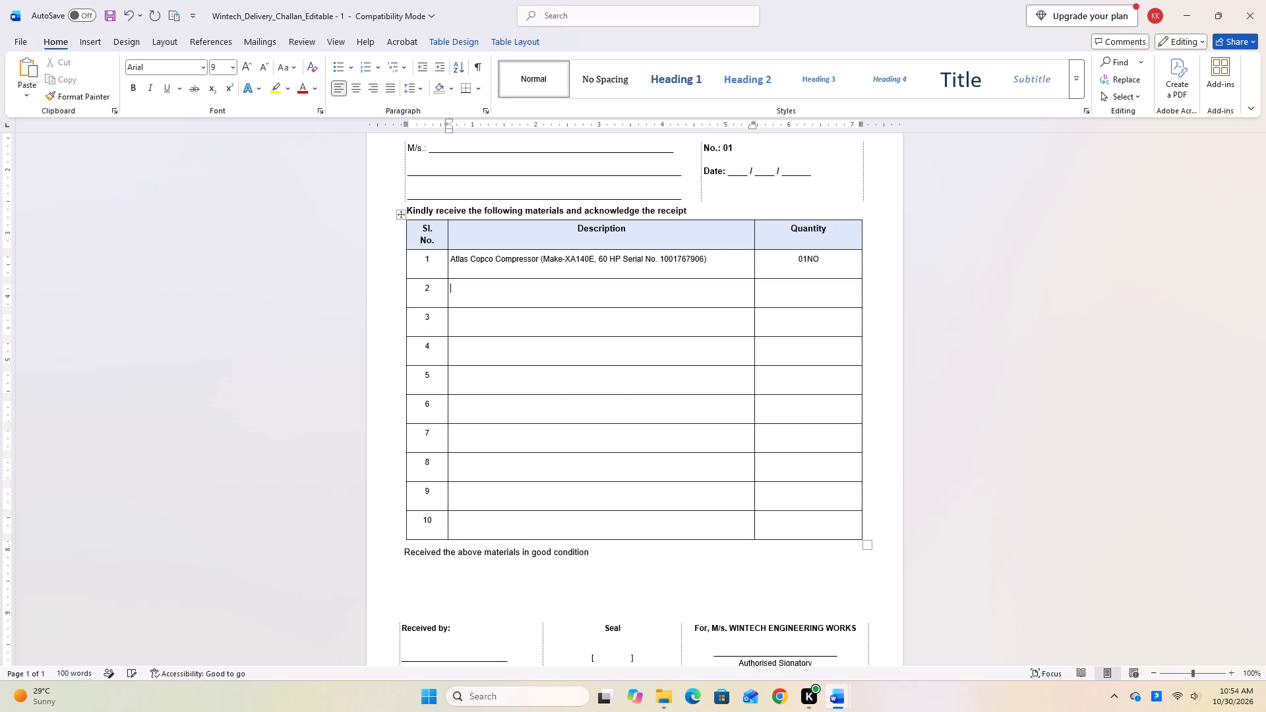
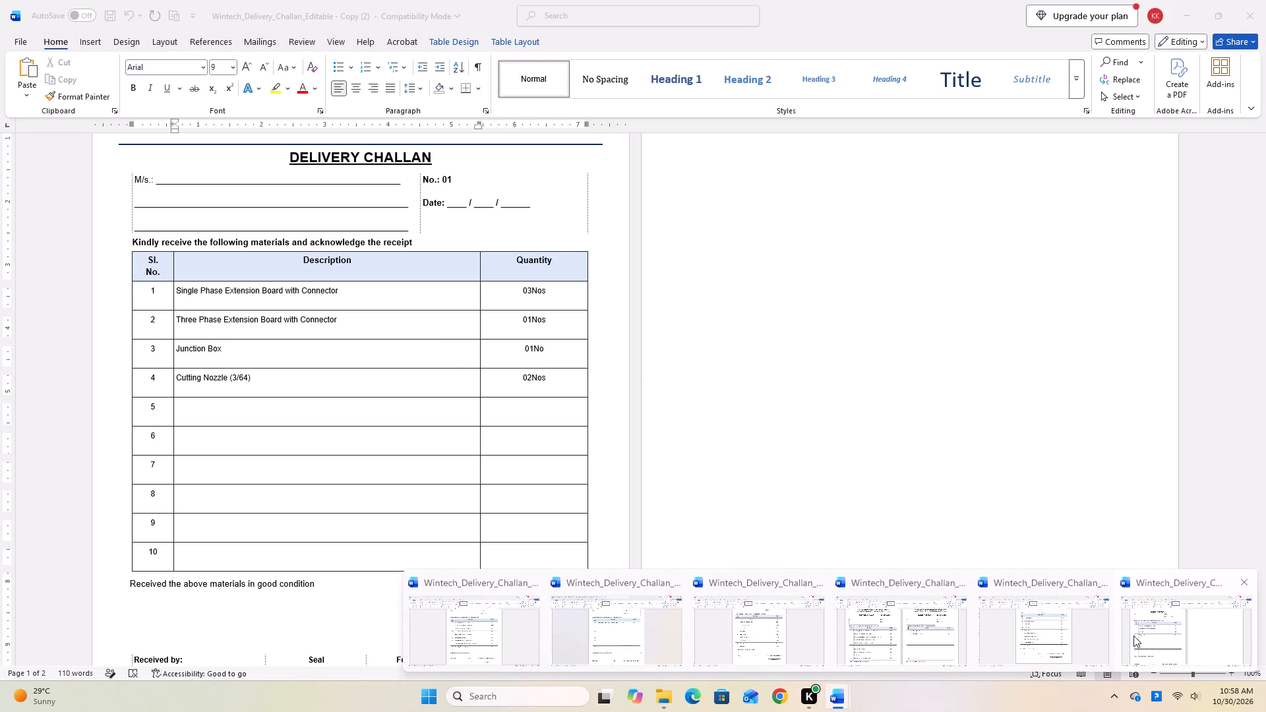
Switch to the Copy (2) challan, No. 01, and print three copies of all its pages on the Brother DCP-T730DW printer.
click(1133, 636)
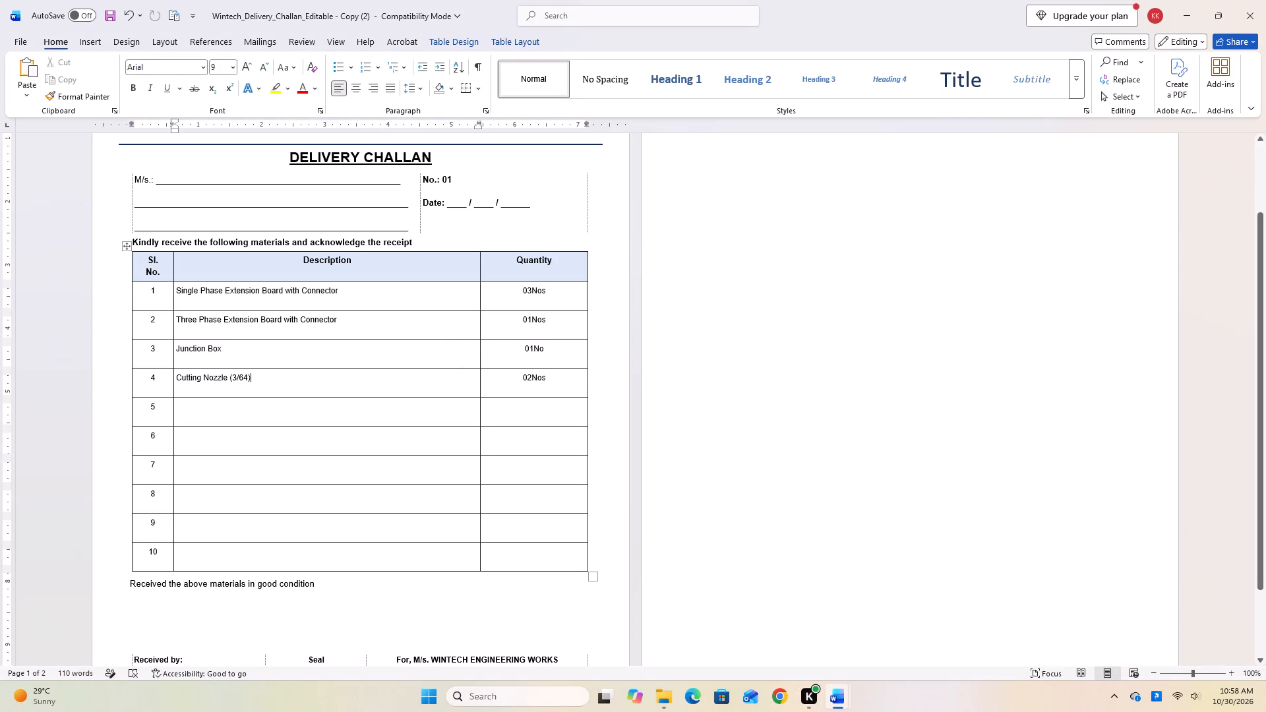
scroll(227, 475, up, 5)
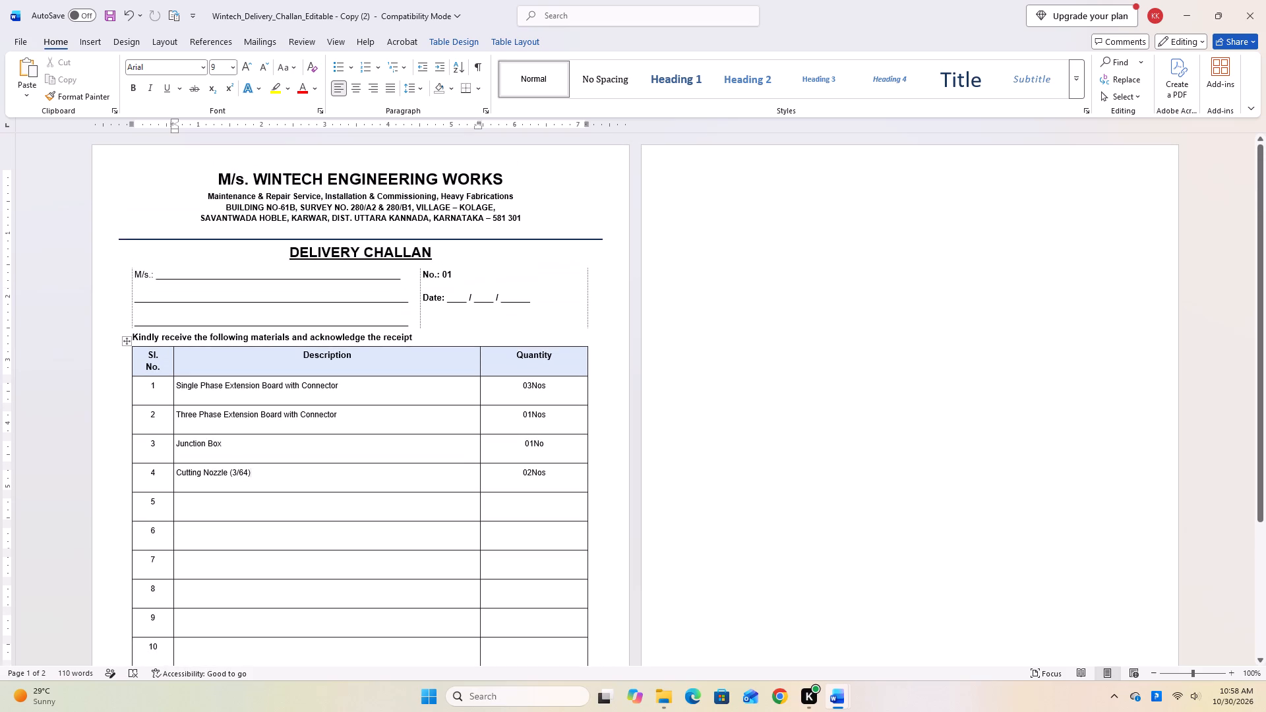
key(ctrl+p)
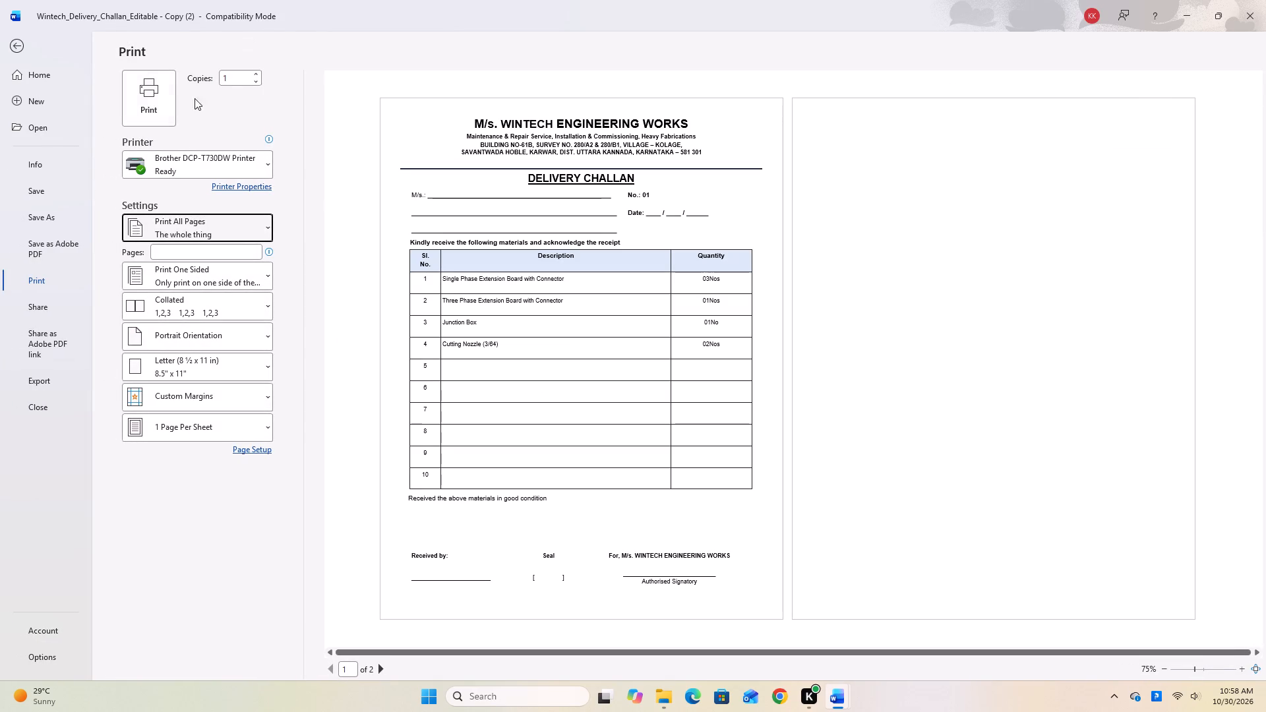
double_click(255, 74)
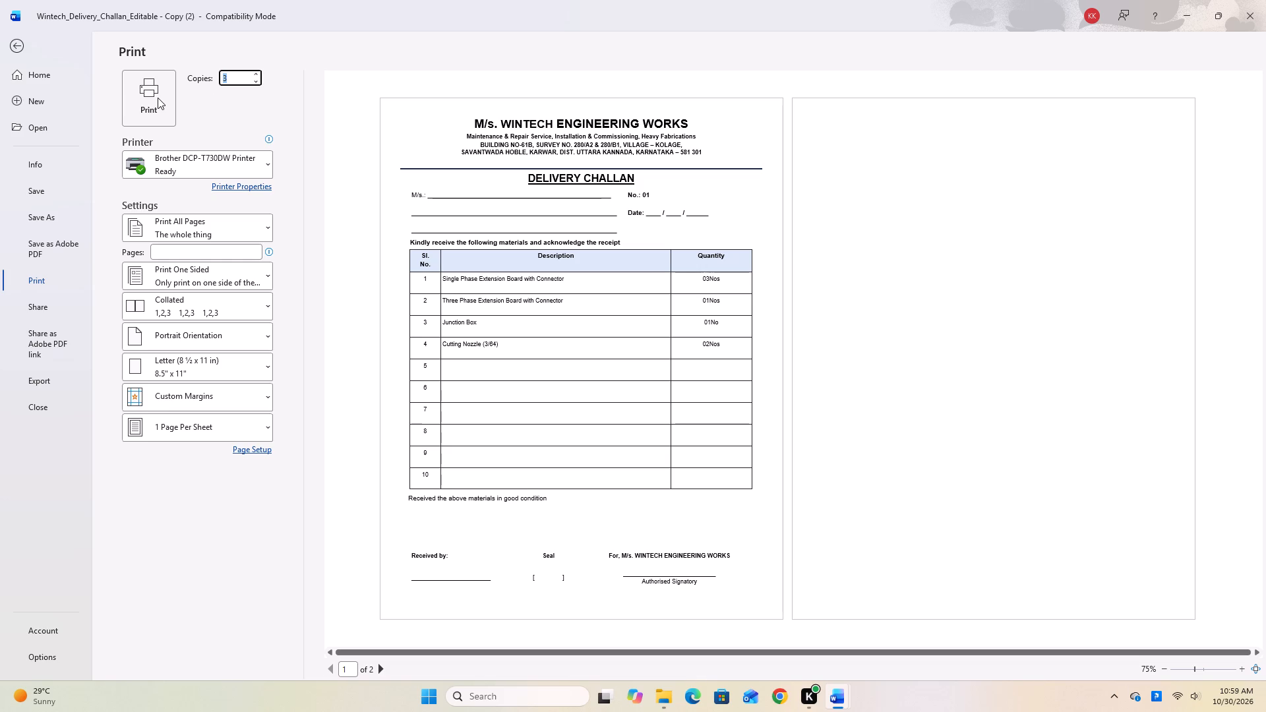
click(158, 98)
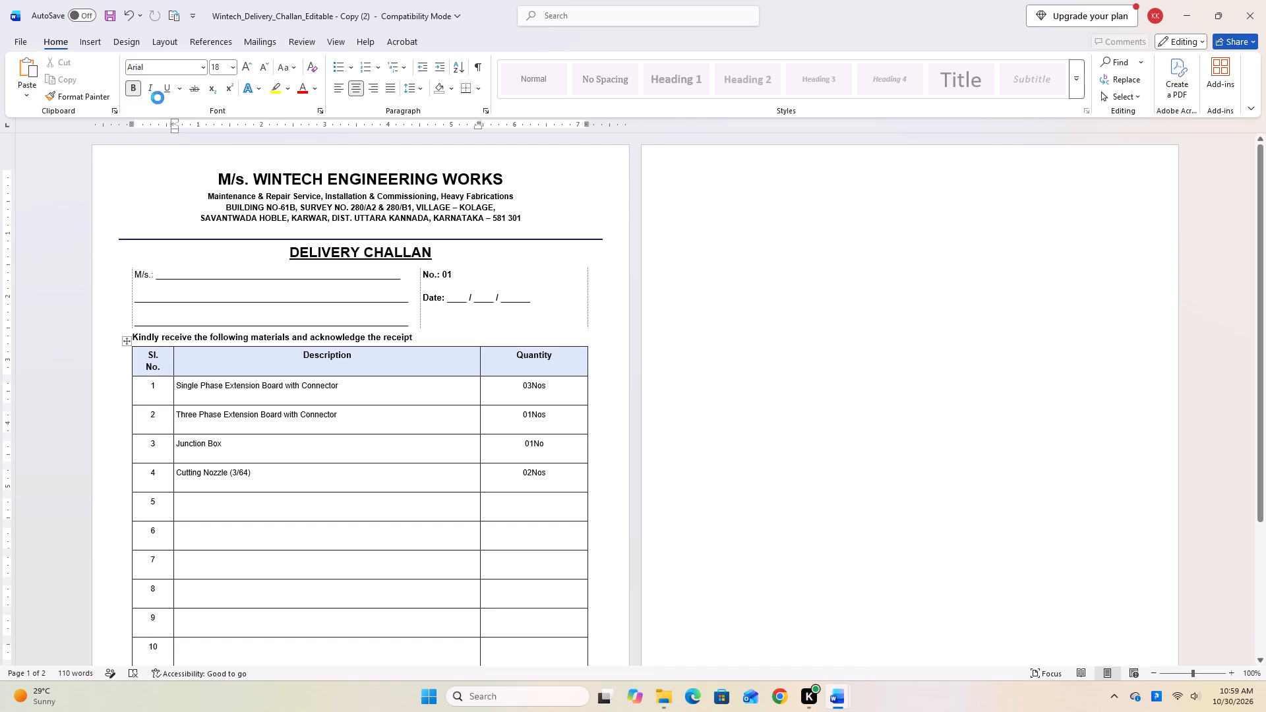
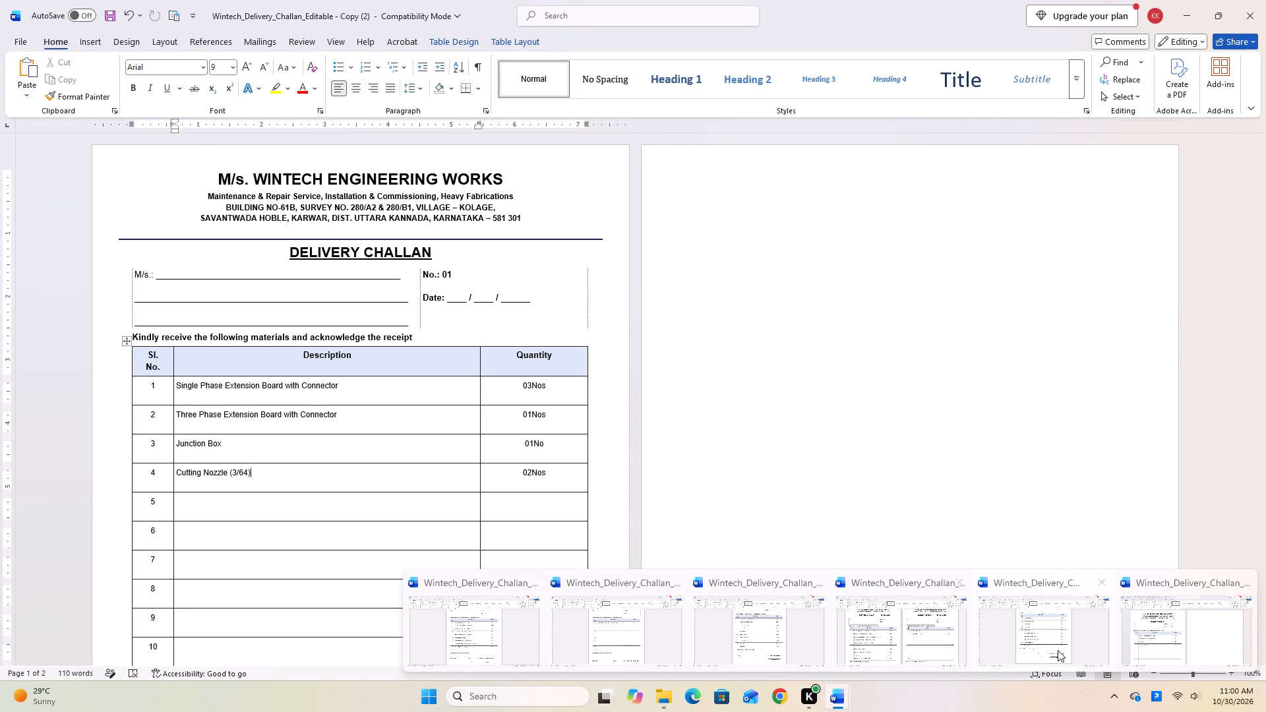
Switch to the Editable - 4 challan and ignore the grammar flag in item 8, TIG Welding Torch with cable ( 3 mtr).
click(1086, 645)
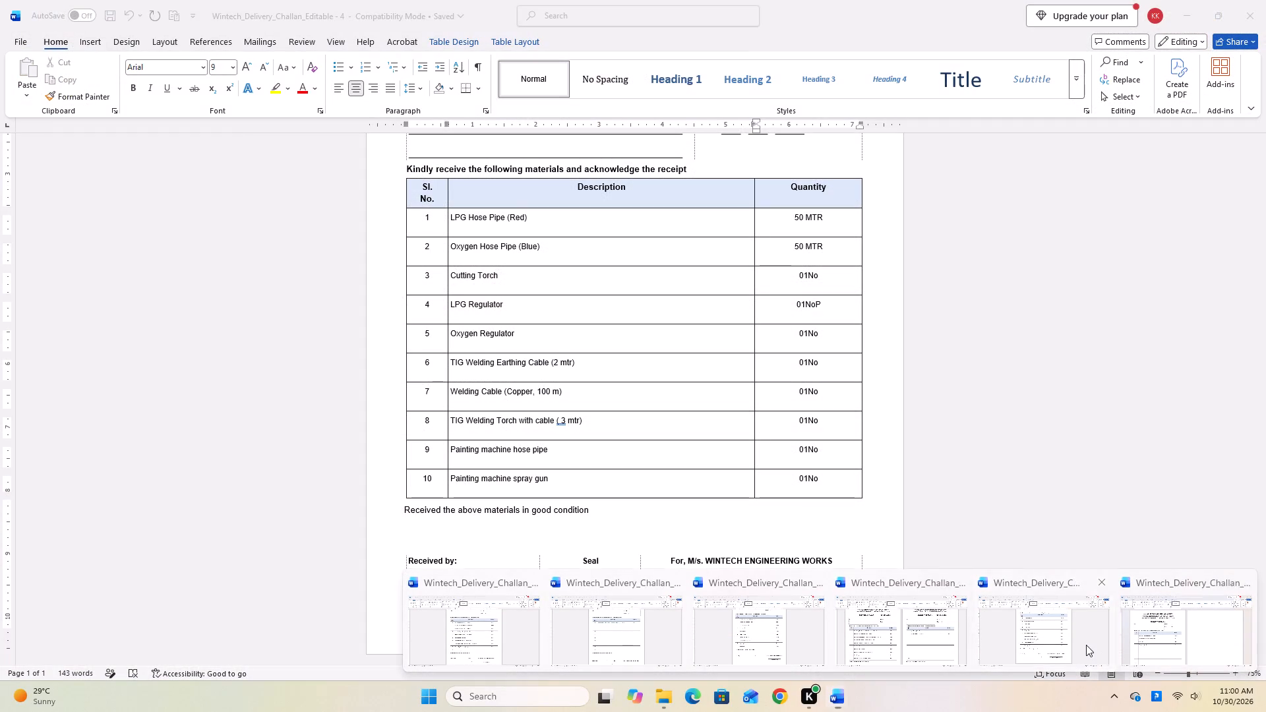
right_click(561, 428)
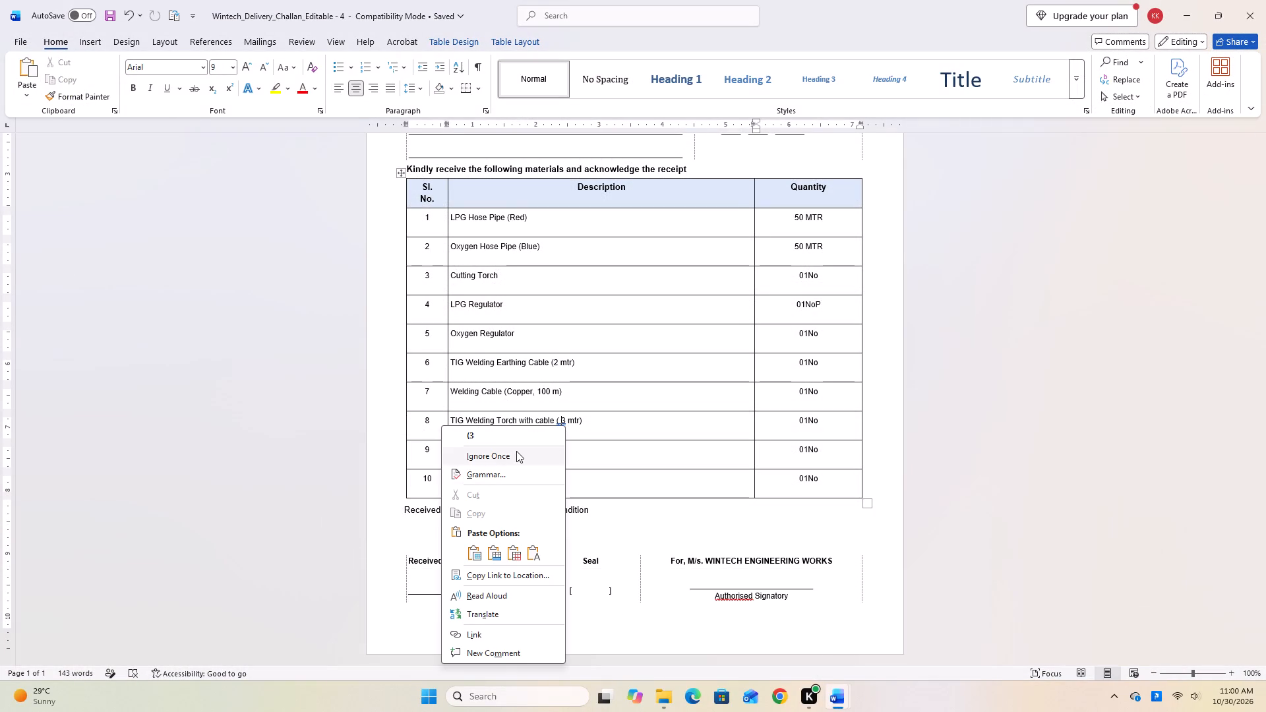
click(516, 451)
Print two copies of all pages of the Editable - 4 challan on the Brother DCP-T730DW printer.
scroll(760, 448, up, 1)
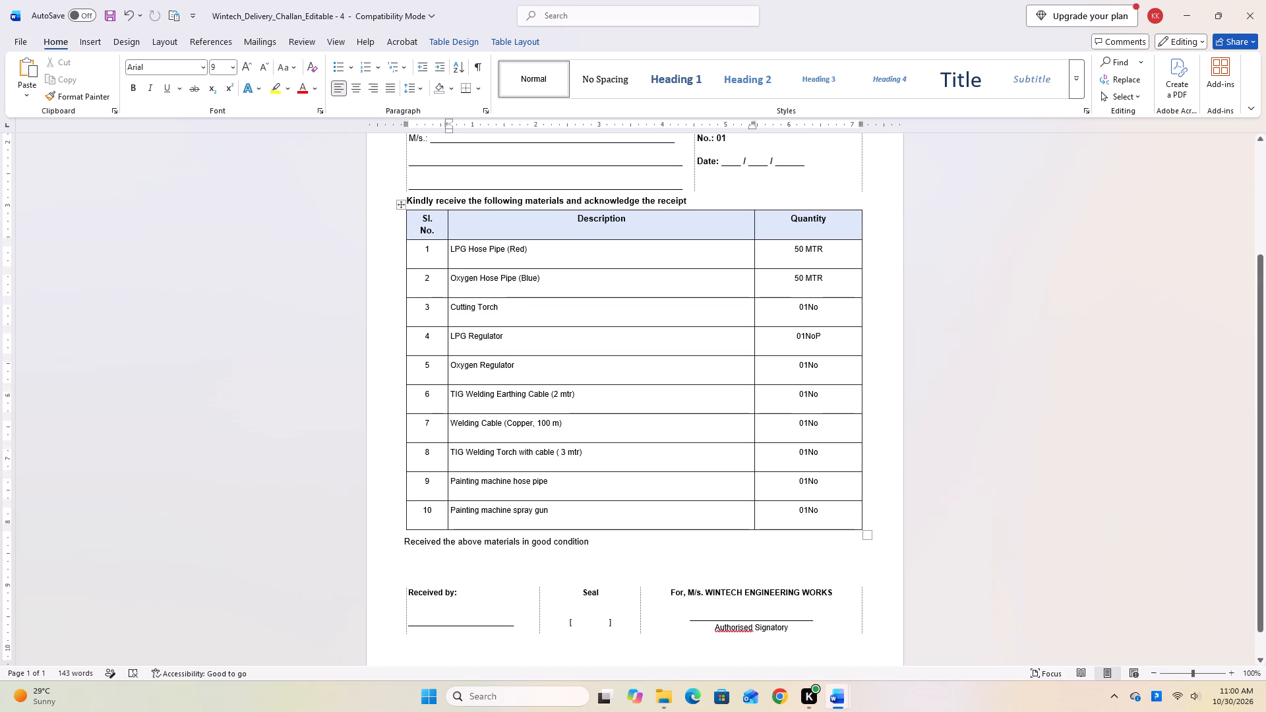
key(ctrl+p)
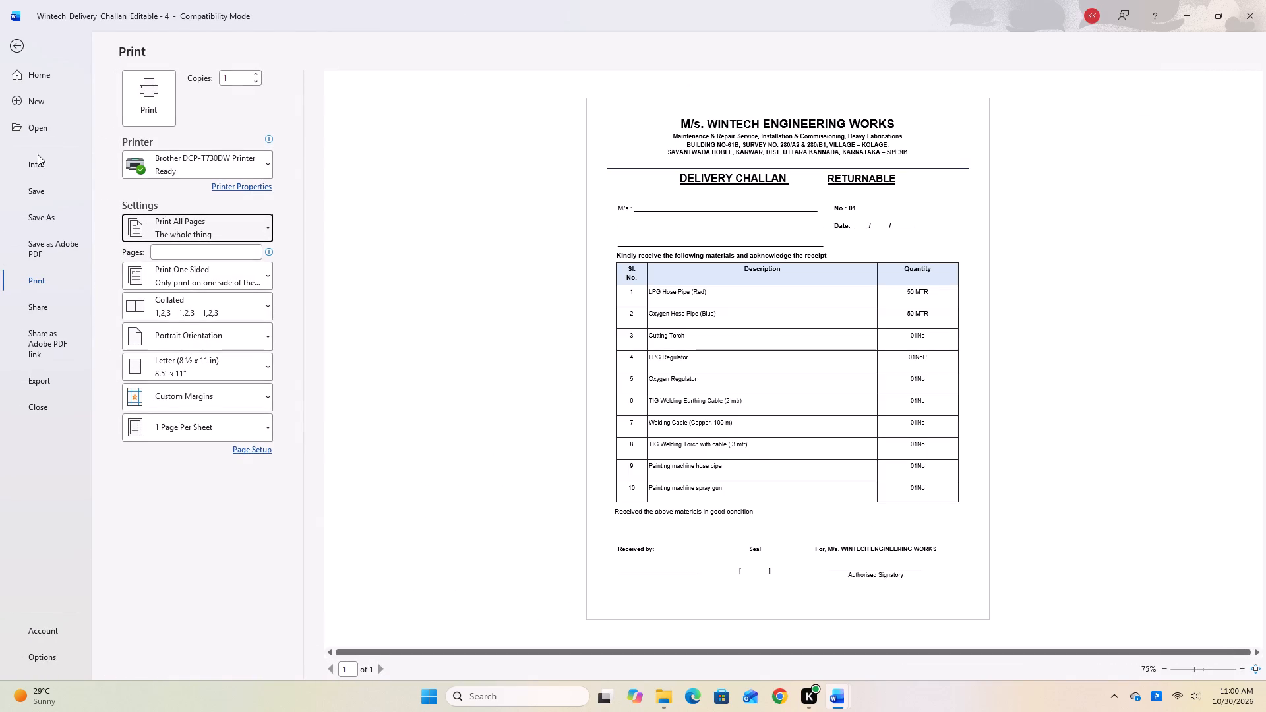
double_click(256, 74)
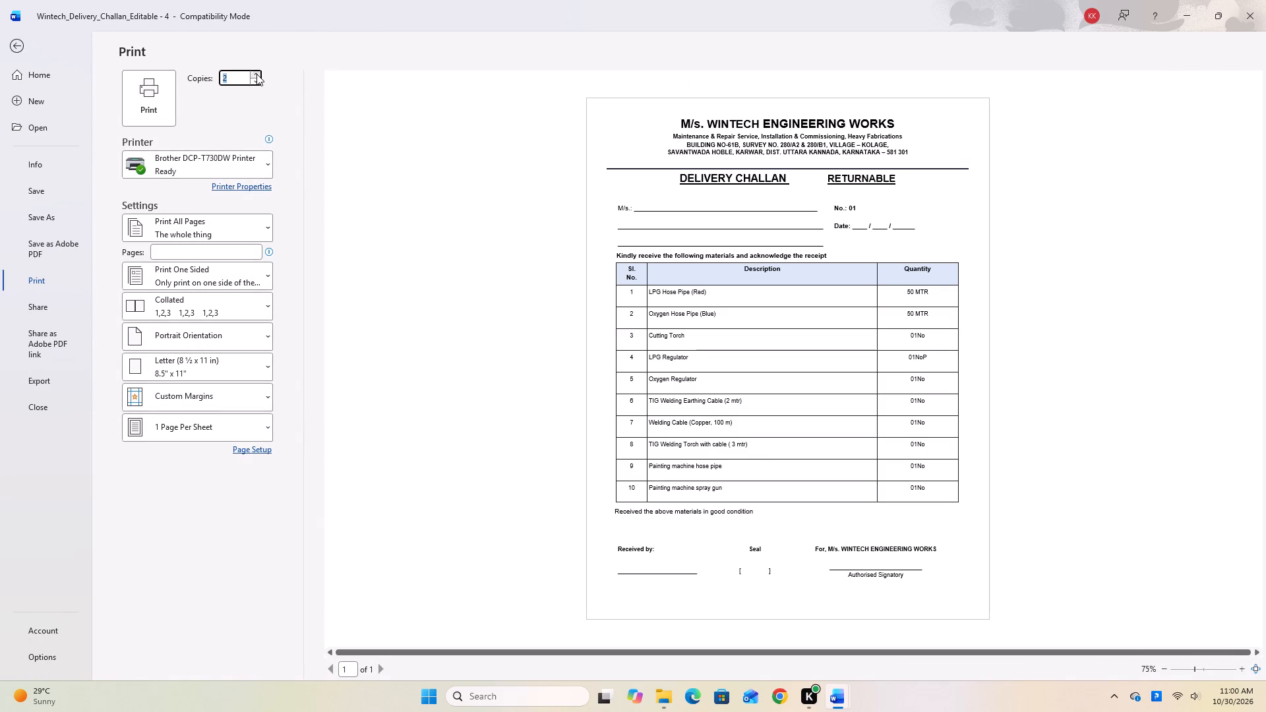
click(170, 119)
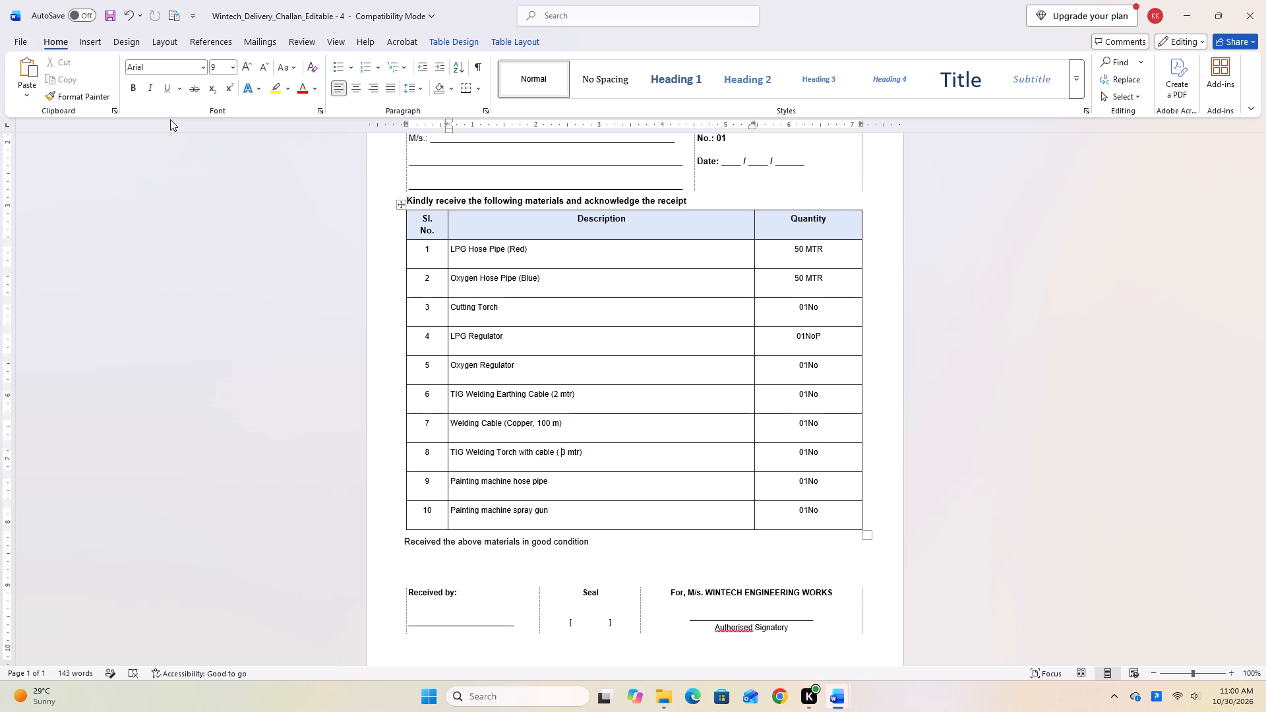
Switch to the Editable - 3 challan and print three copies of pages 1,2 only on the Brother DCP-T730DW printer.
scroll(194, 128, down, 10)
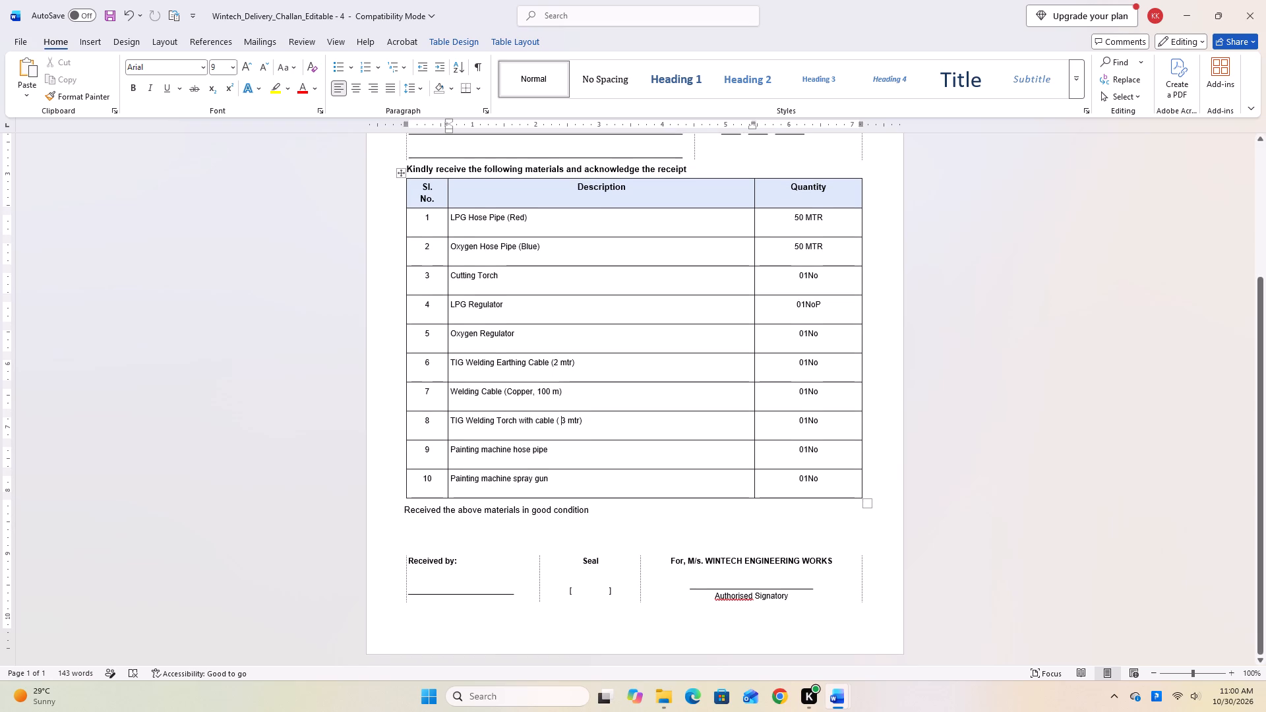
scroll(243, 150, down, 4)
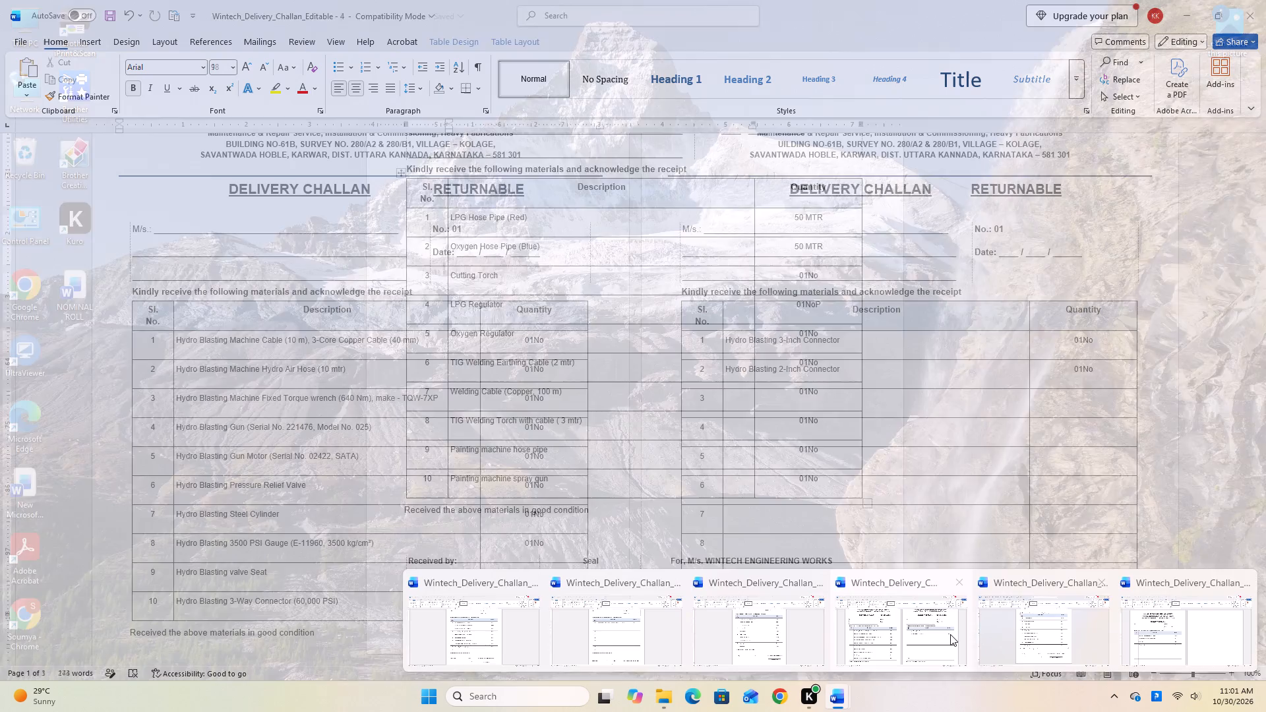
click(950, 634)
scroll(749, 448, down, 7)
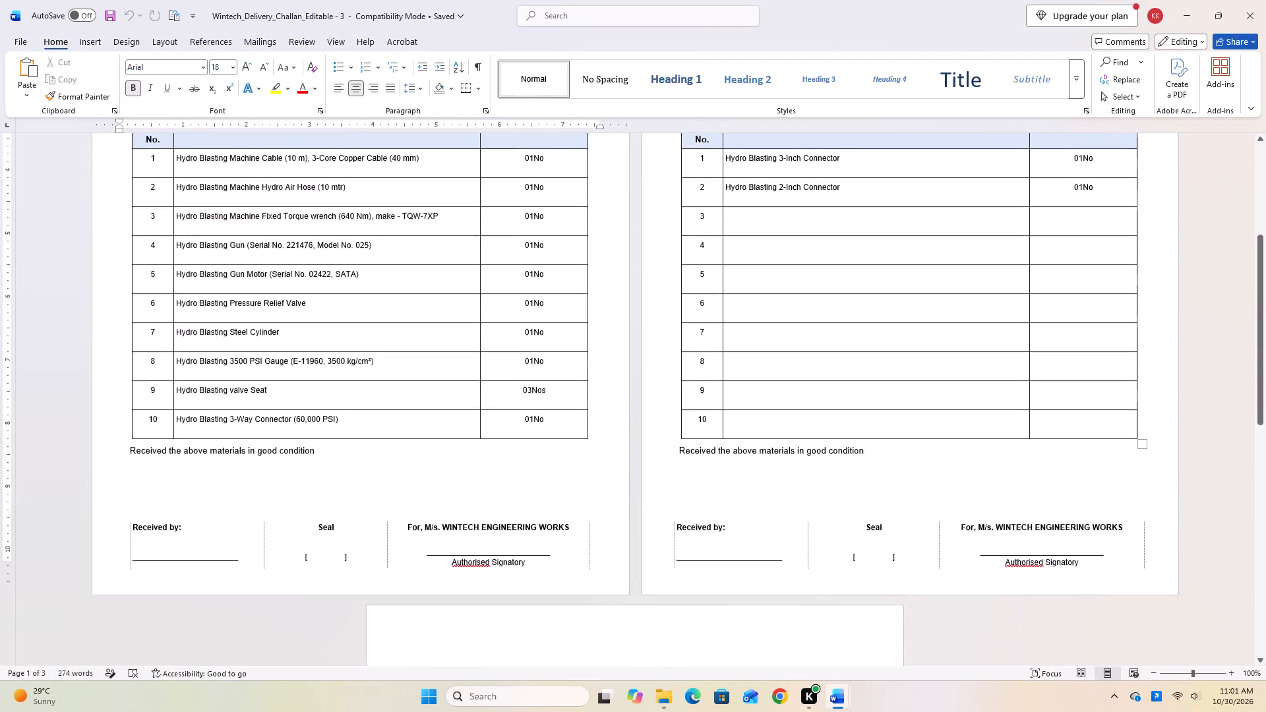
scroll(758, 437, down, 12)
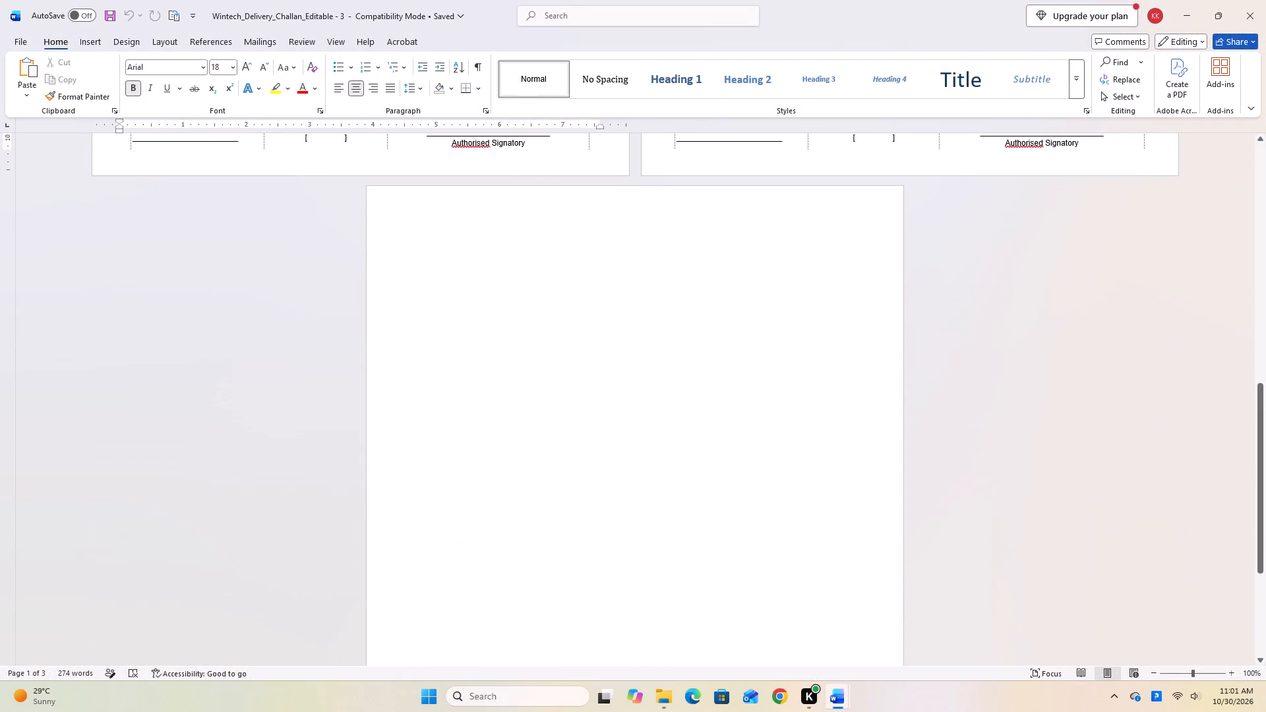
key(ctrl+p)
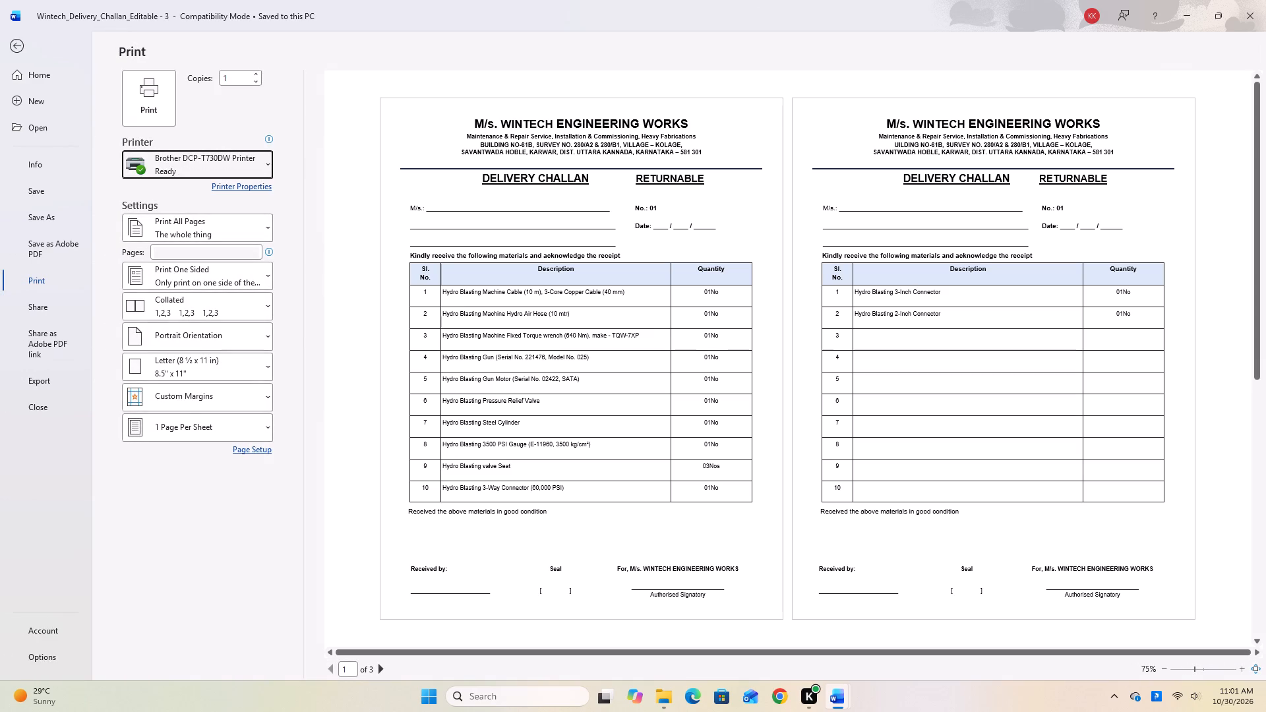
click(172, 249)
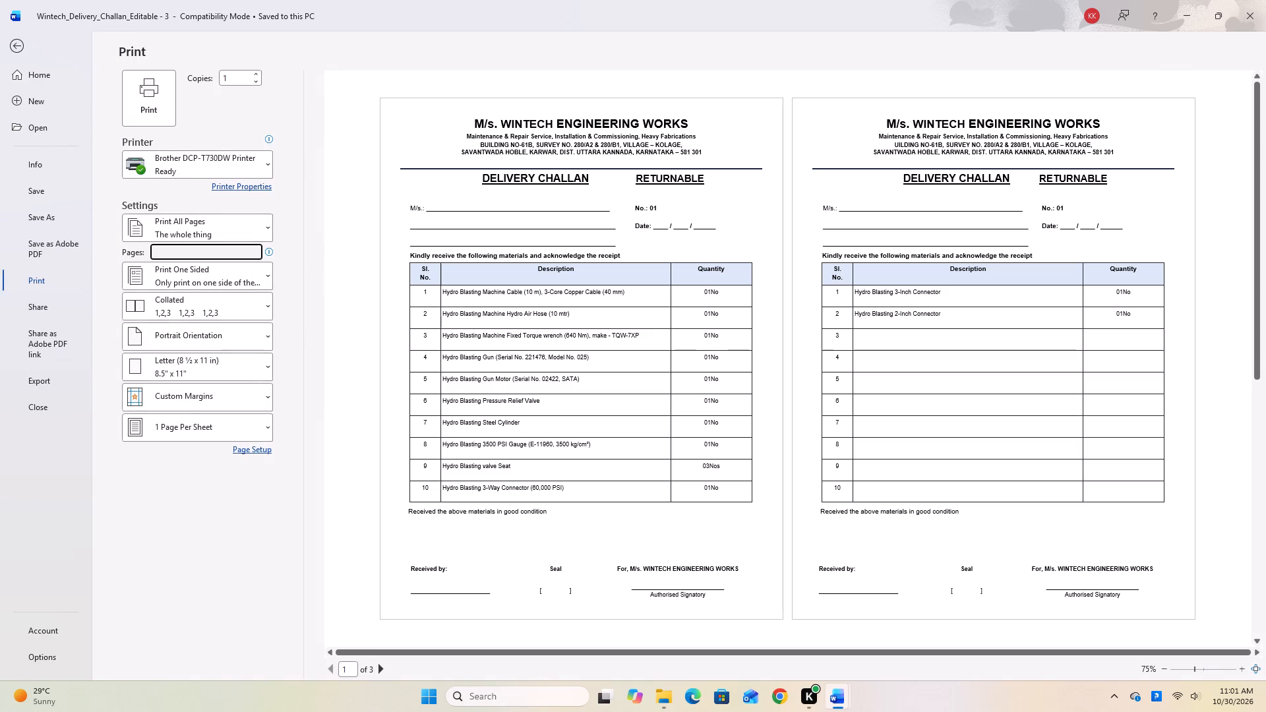
key(1)
text(,2)
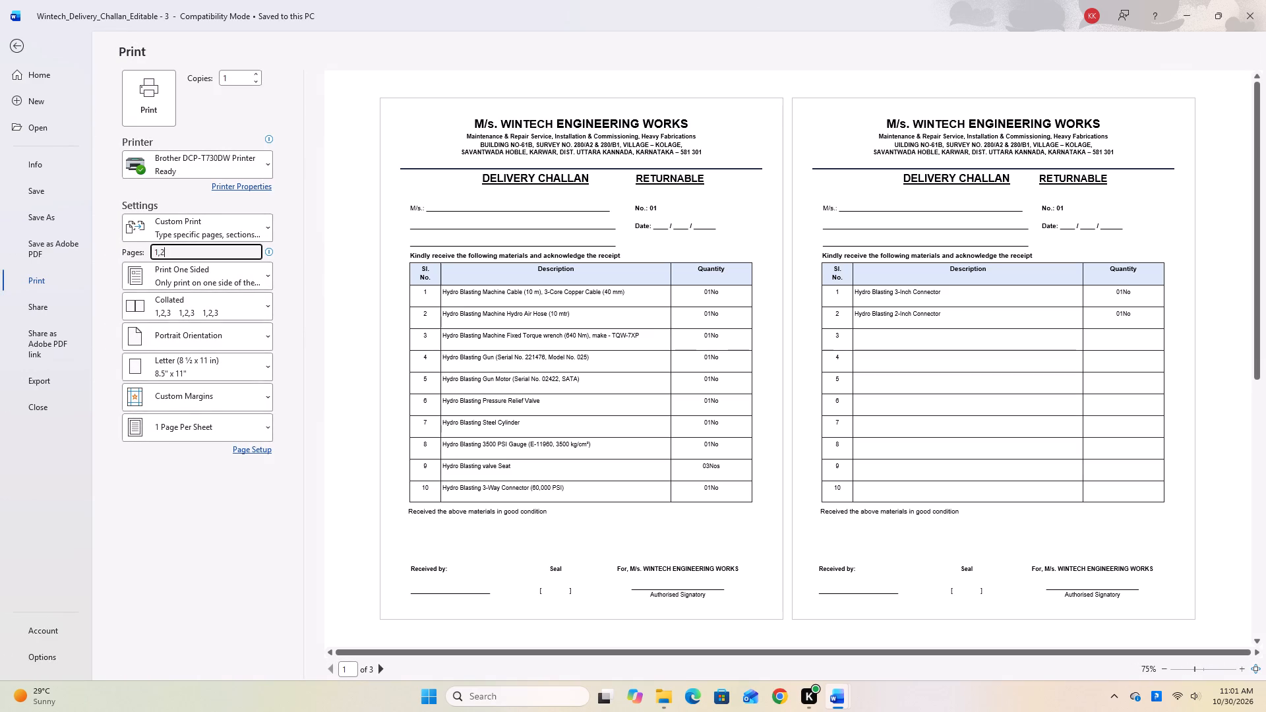
triple_click(256, 74)
click(255, 80)
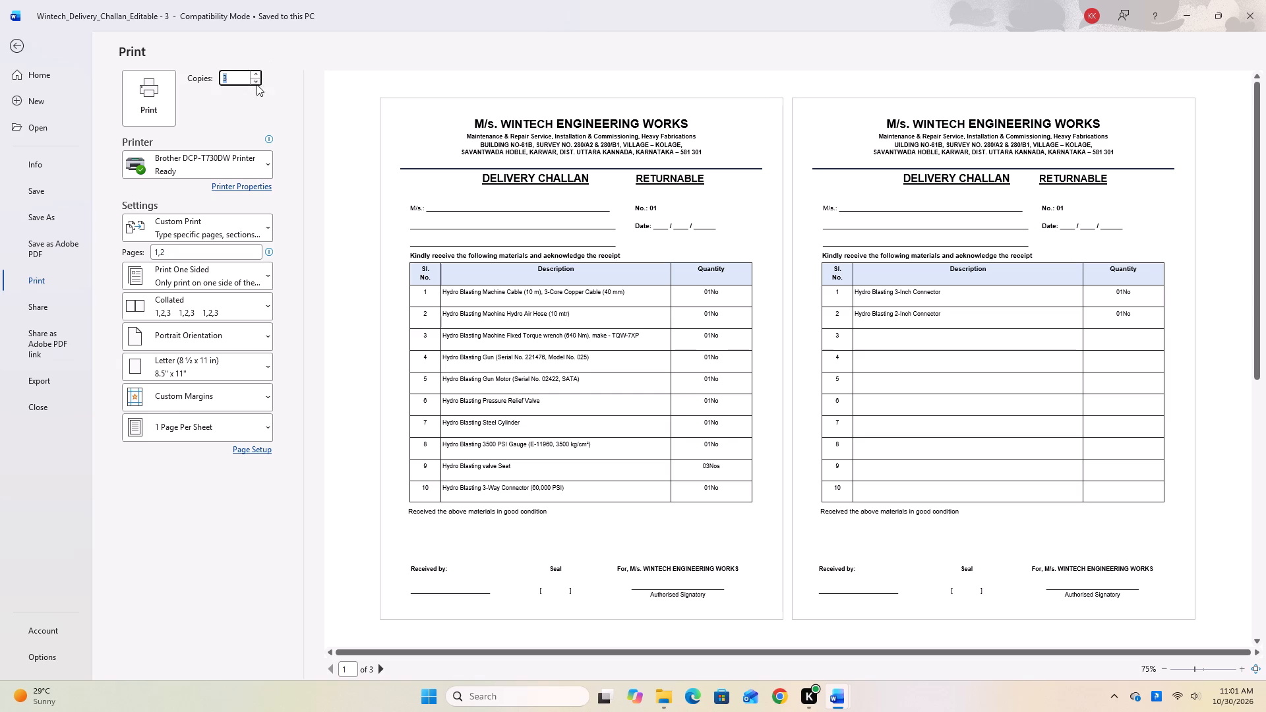
click(131, 94)
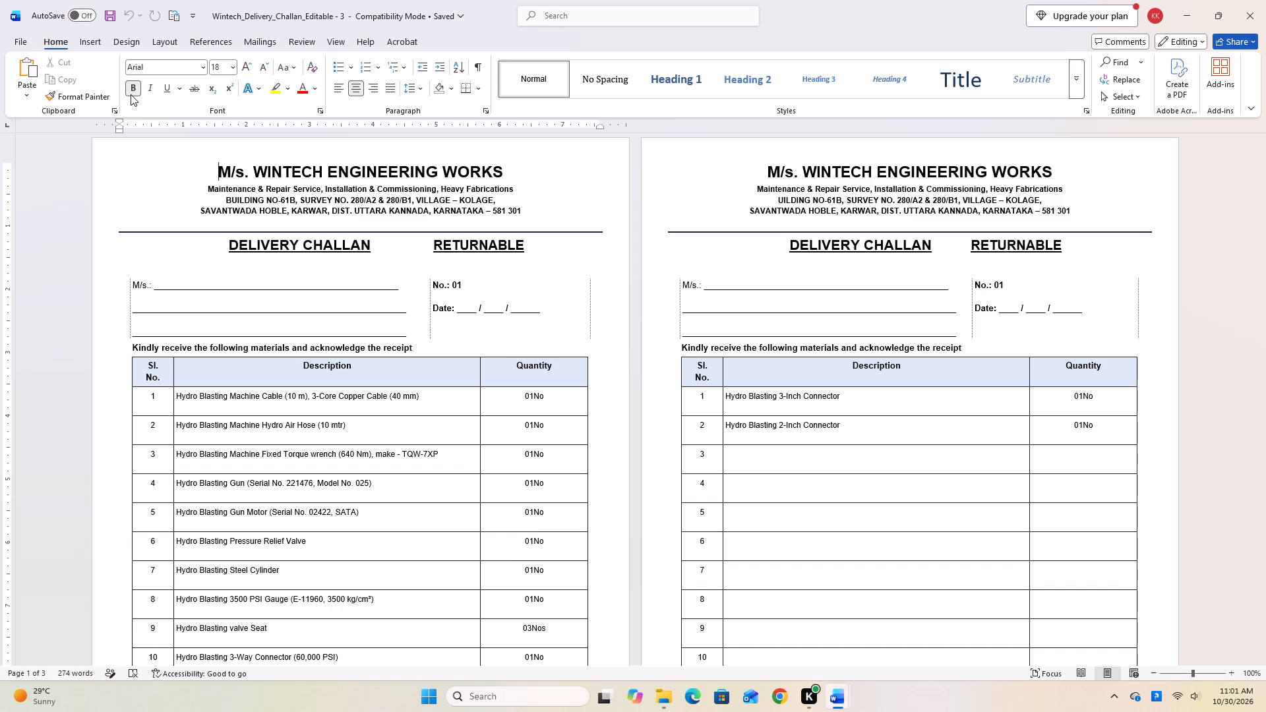
scroll(297, 355, down, 5)
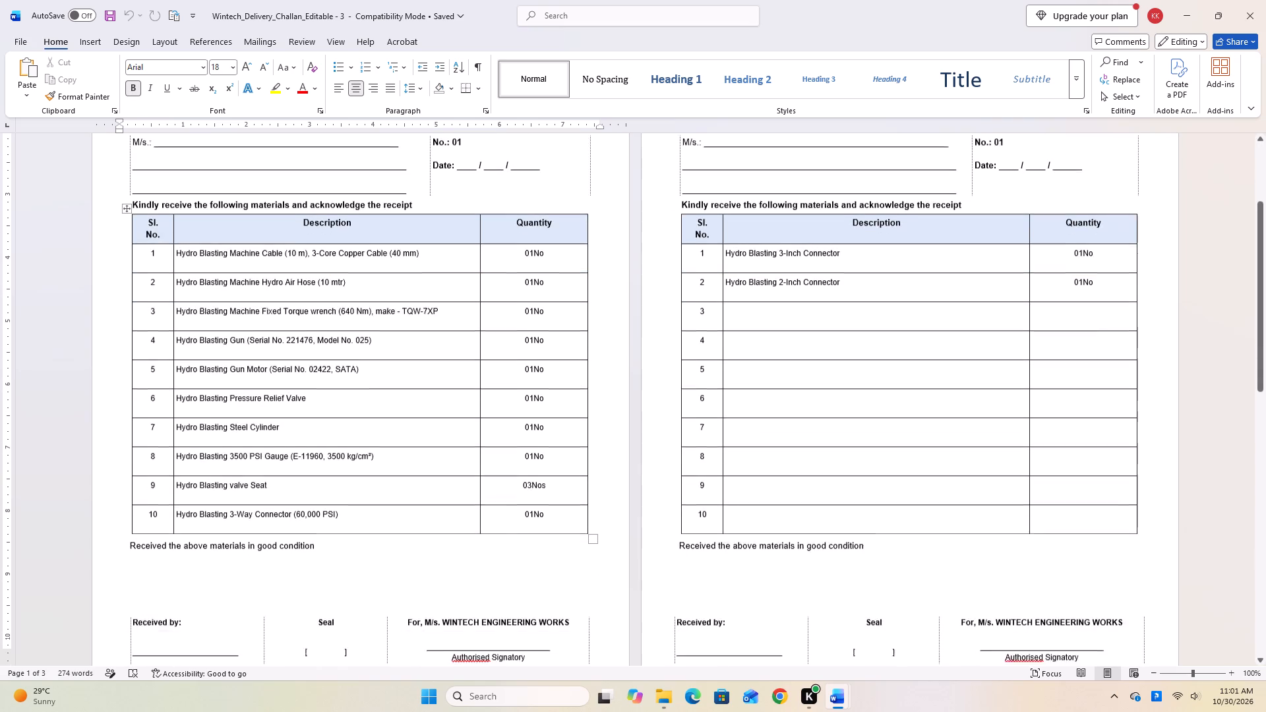
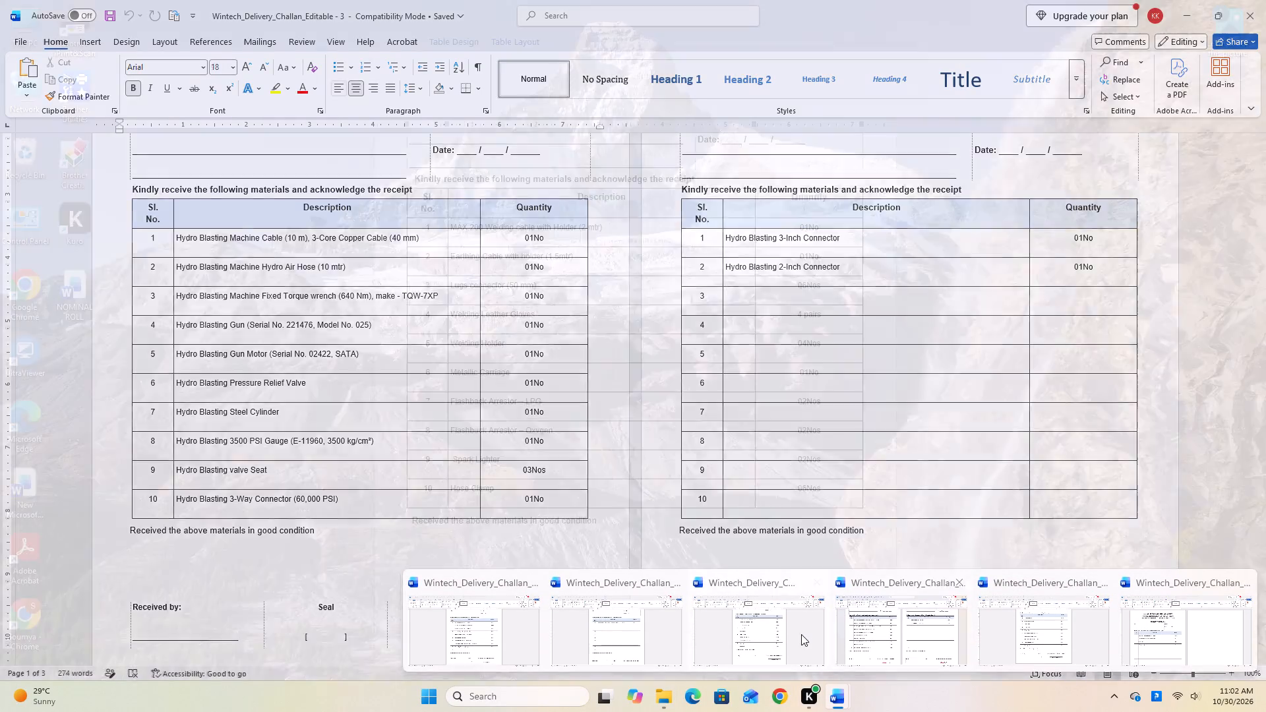
Switch to the Editable - 2 challan and increase the number of copies for printing all its pages on the Brother DCP-T730DW printer.
click(801, 634)
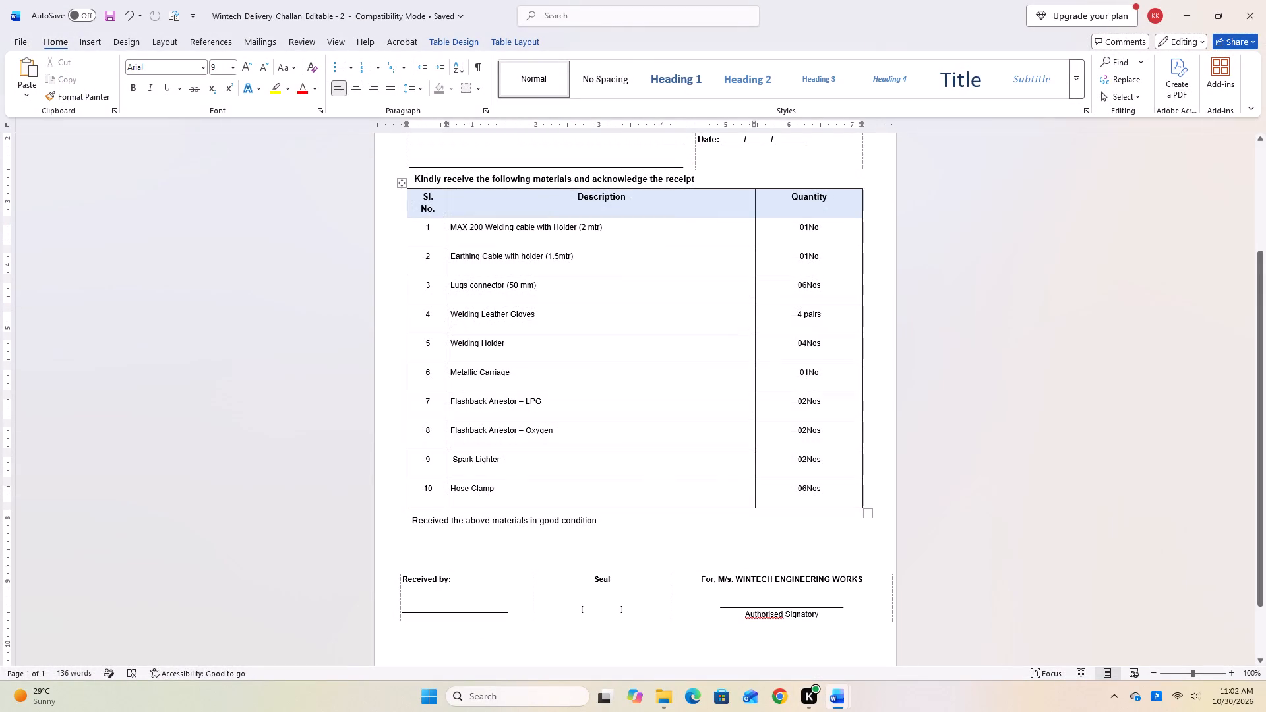
key(ctrl+p)
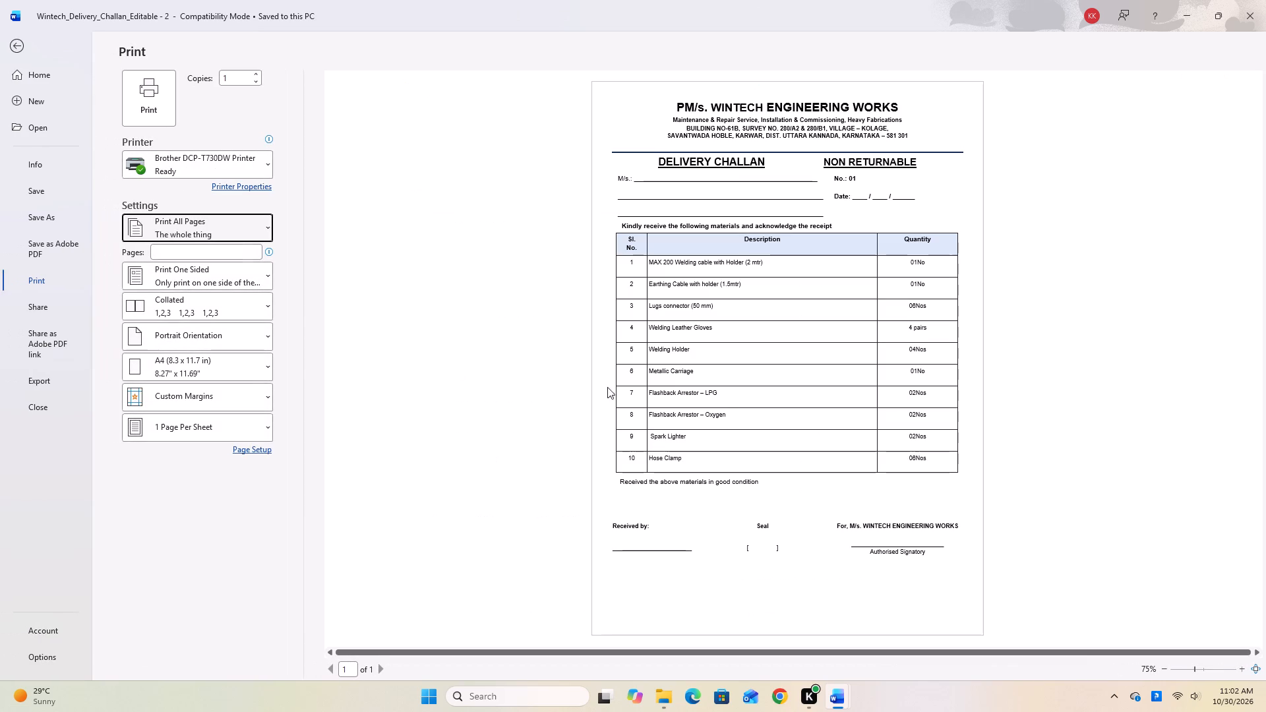
double_click(254, 72)
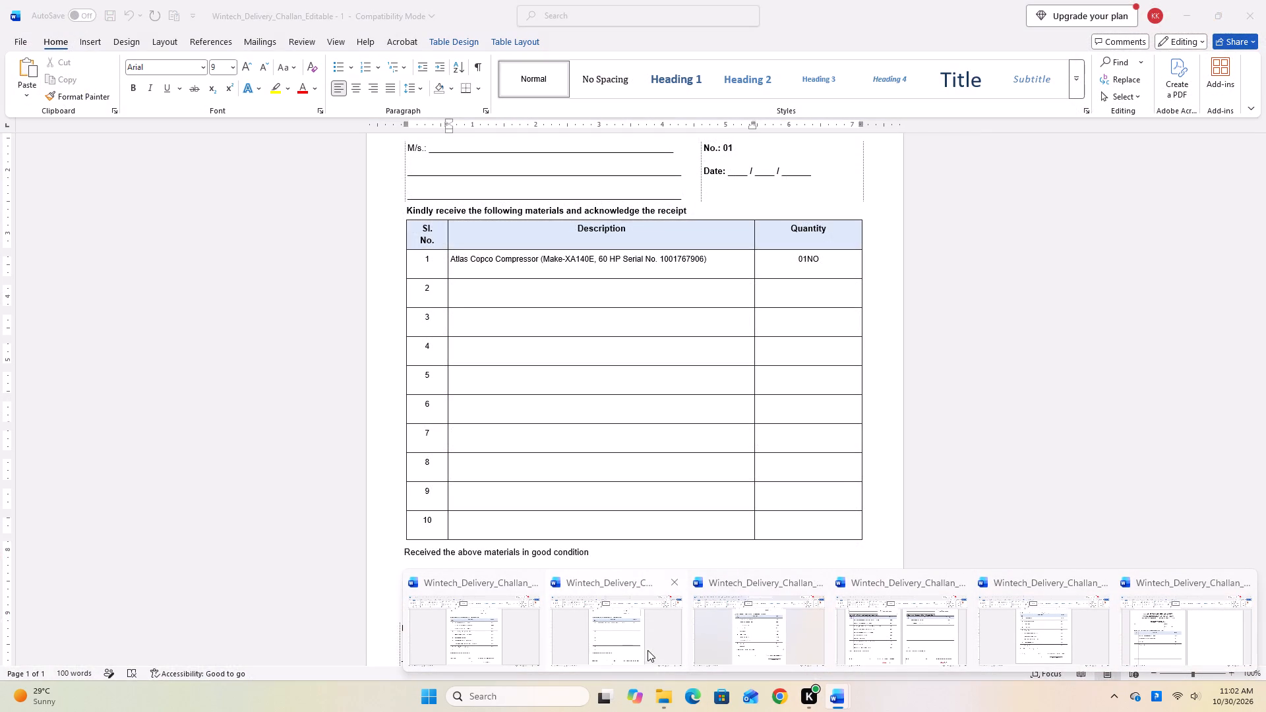
Switch to the Editable - 5 challan and print one copy of all pages on the Brother DCP-T730DW printer.
click(510, 641)
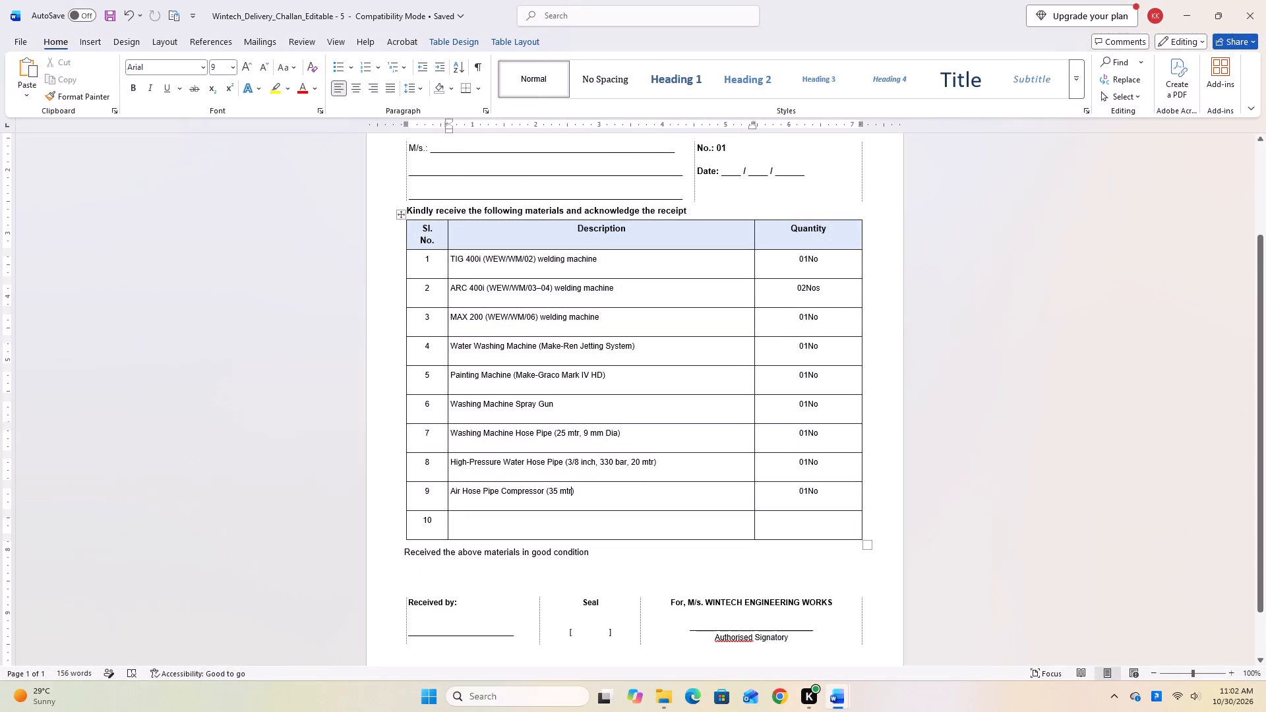
key(ctrl+p)
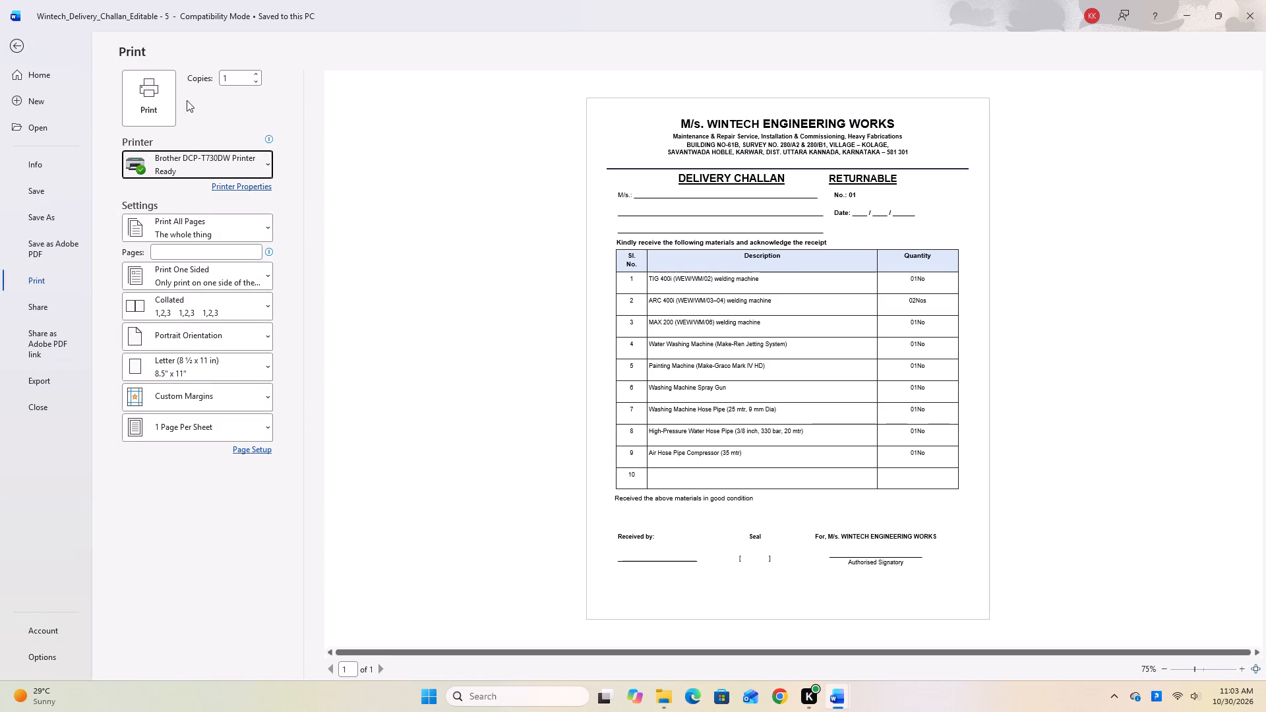
click(141, 118)
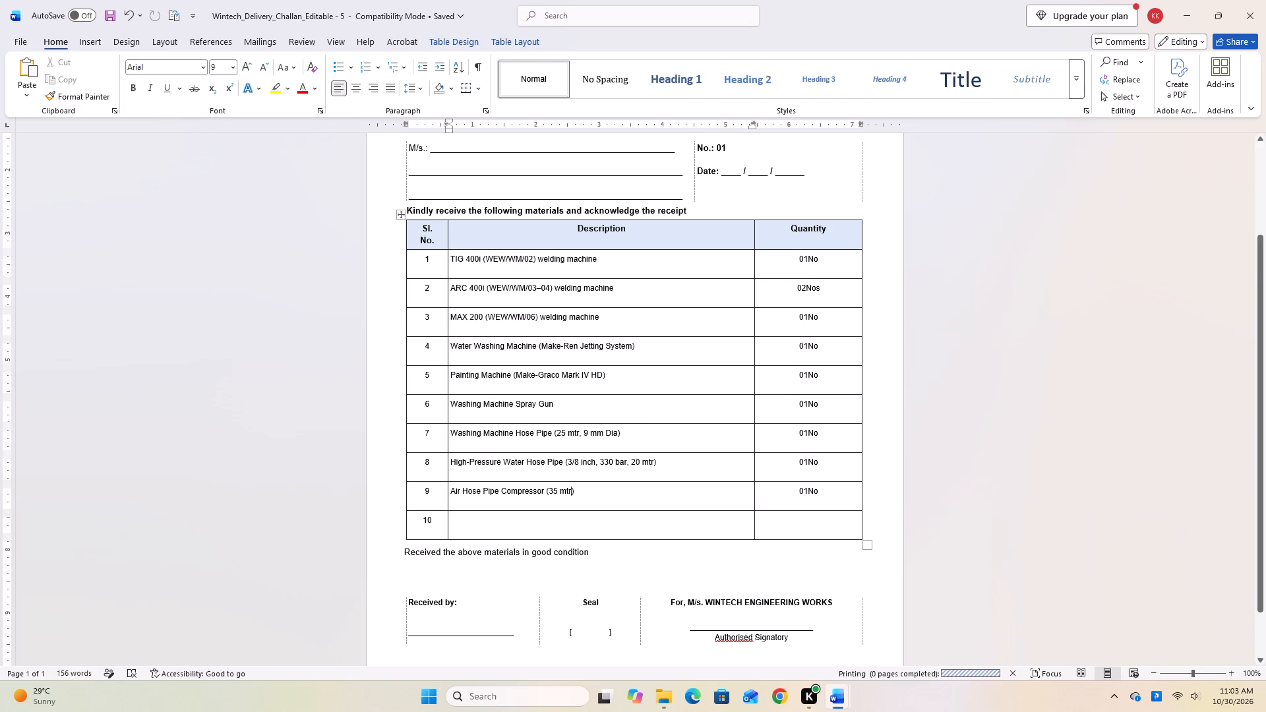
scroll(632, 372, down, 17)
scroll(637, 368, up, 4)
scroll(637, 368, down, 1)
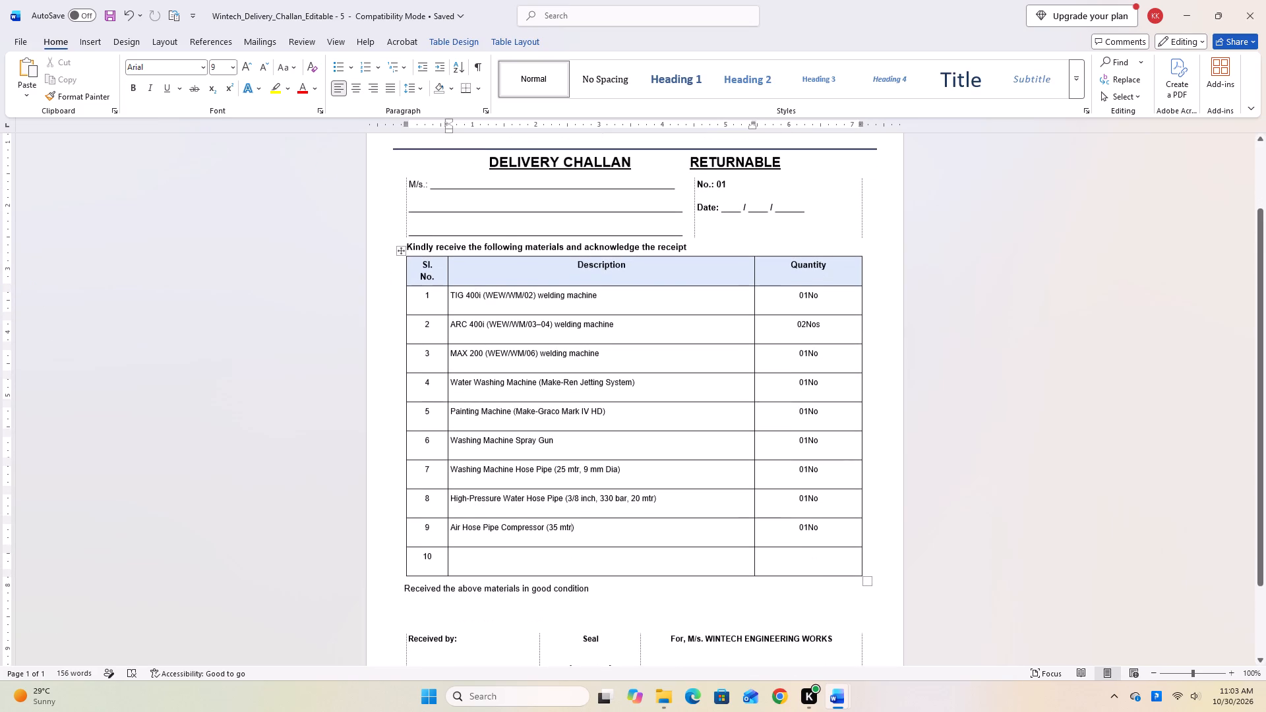
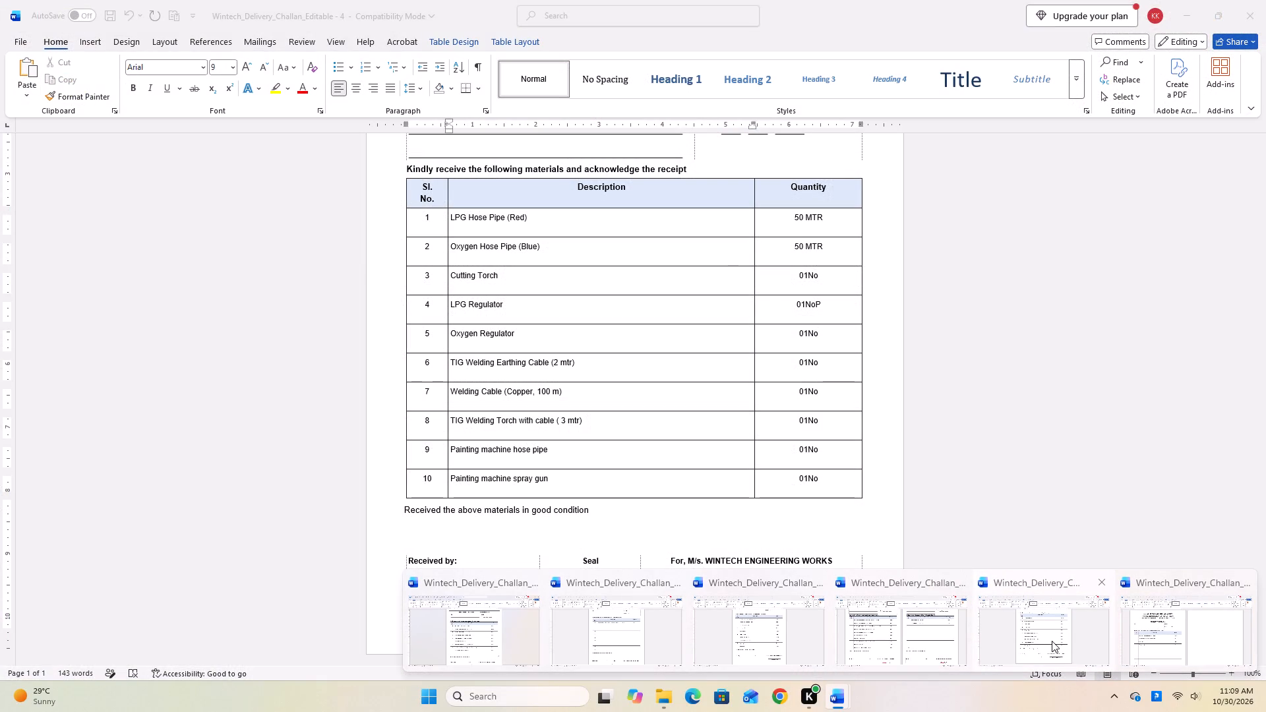
Copy RETURNABLE from the Editable - 4 challan's heading and paste it, spaced apart, after DELIVERY CHALLAN in the Copy (2) challan.
click(1052, 641)
scroll(787, 492, up, 6)
scroll(787, 492, down, 2)
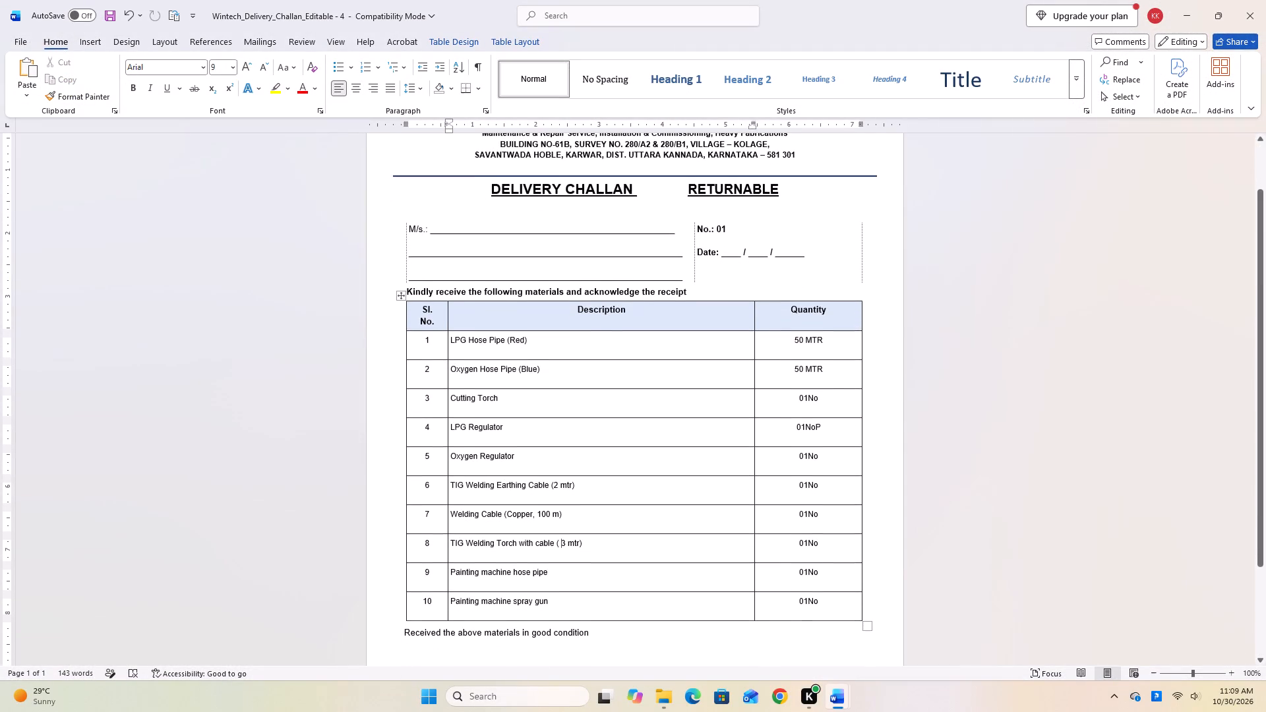
drag(686, 191, 803, 191)
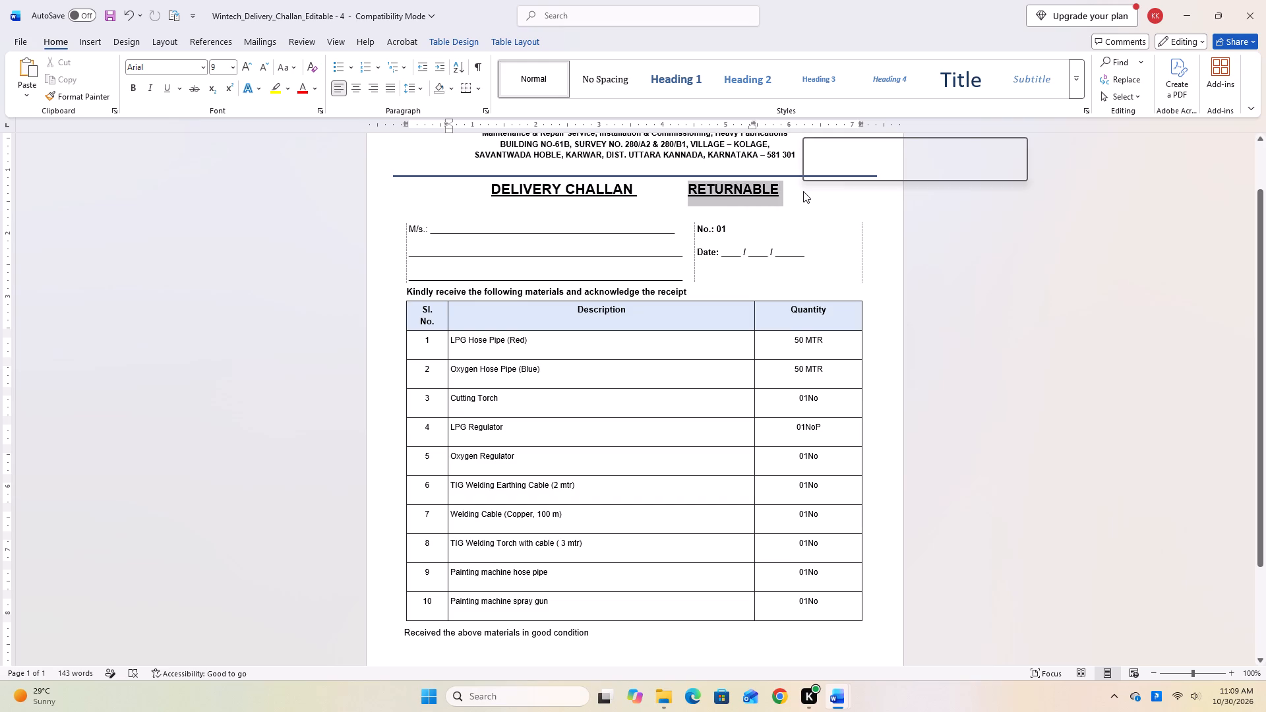
key(ctrl+c)
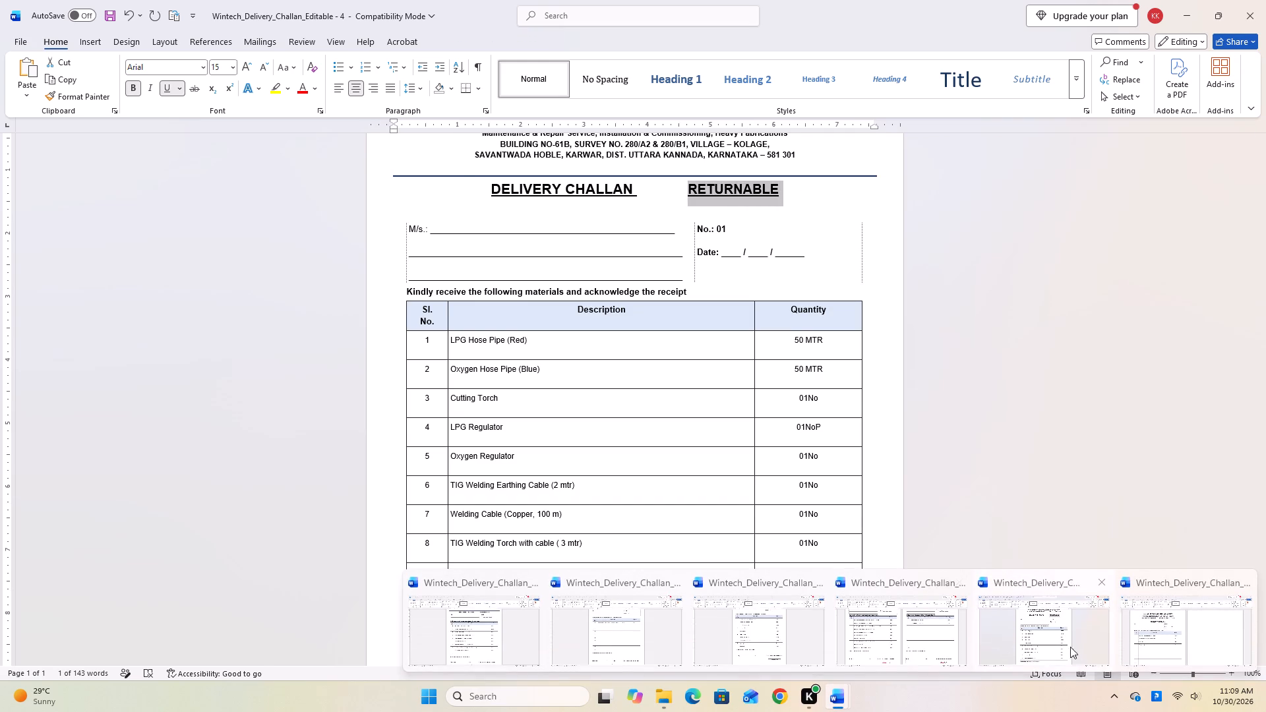
click(1139, 648)
click(484, 270)
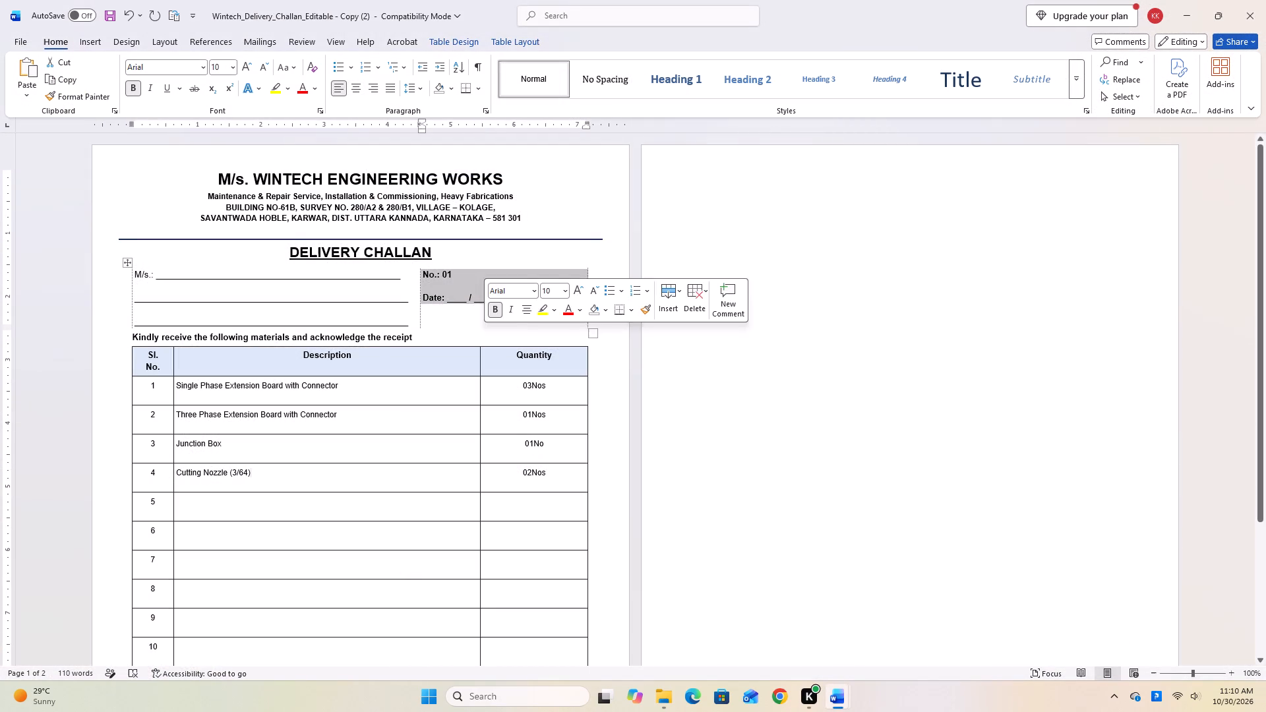
click(447, 248)
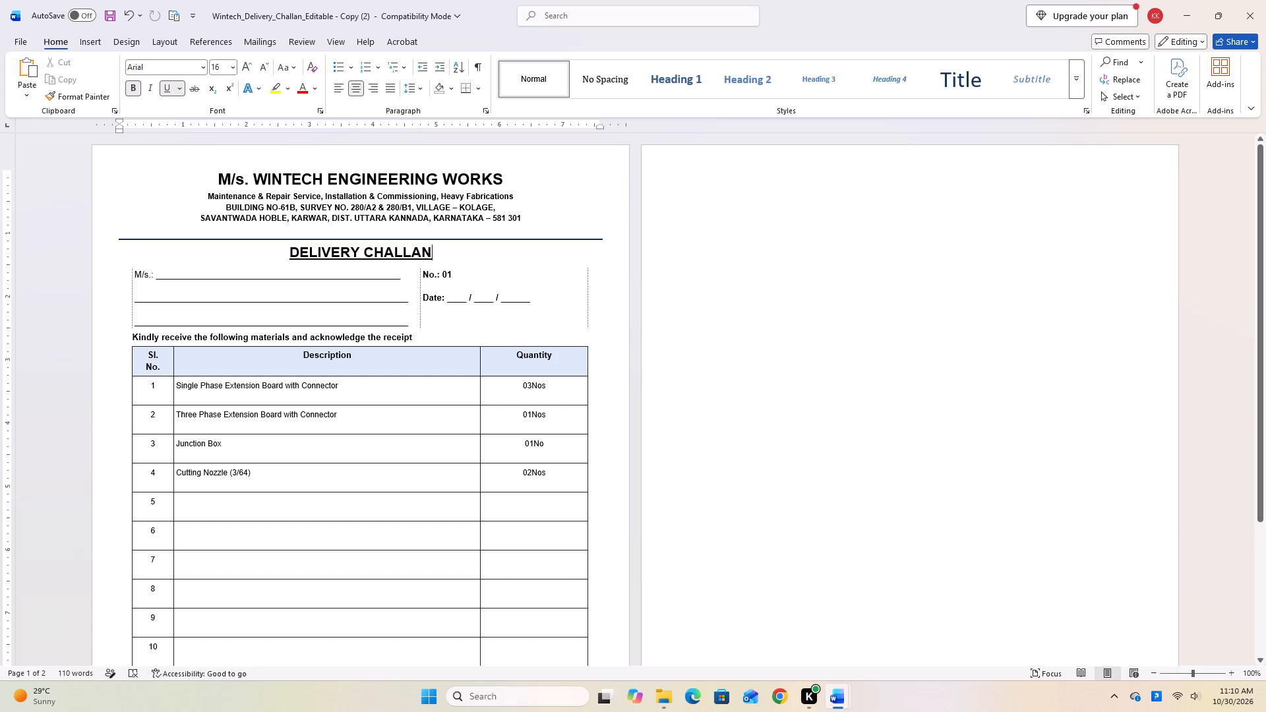
key(space)
key(space)
key(space)
key(space)
key(space)
key(space)
key(space)
key(space)
key(space)
key(space)
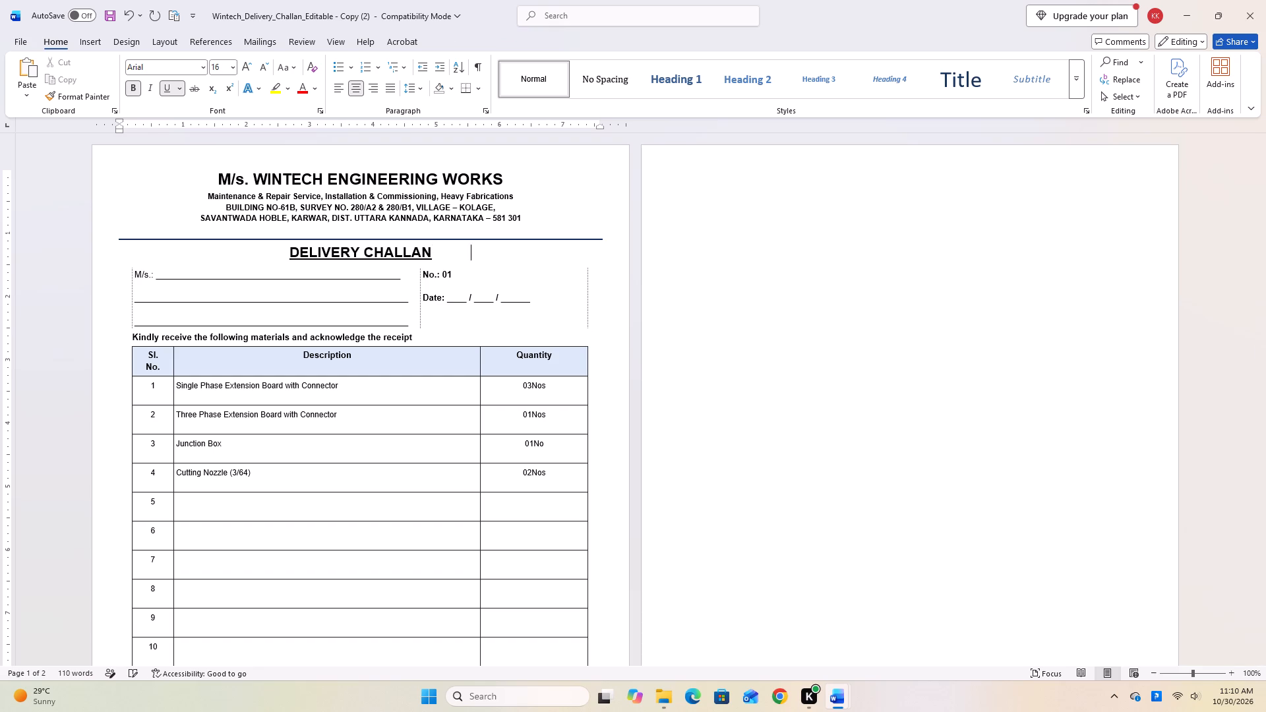
key(ctrl+v)
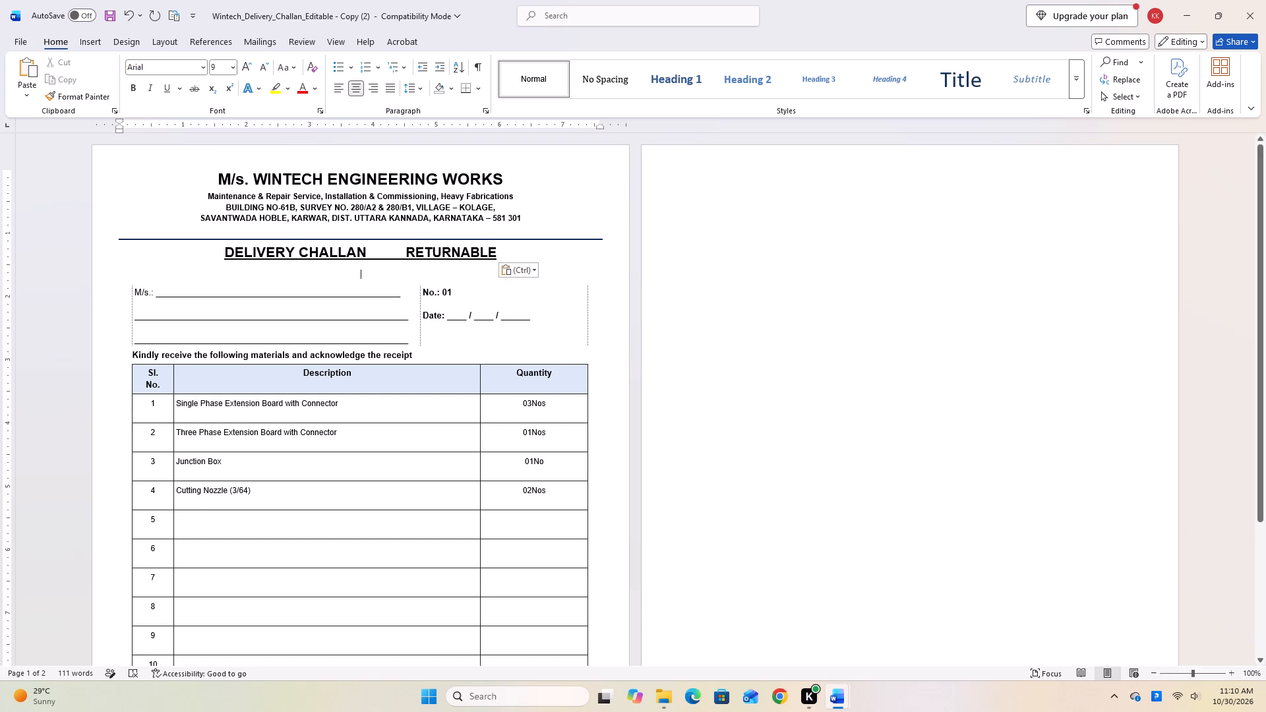
Remove the underline from the whole heading line and widen the gap between DELIVERY CHALLAN and RETURNABLE with extra spaces.
drag(213, 252, 459, 252)
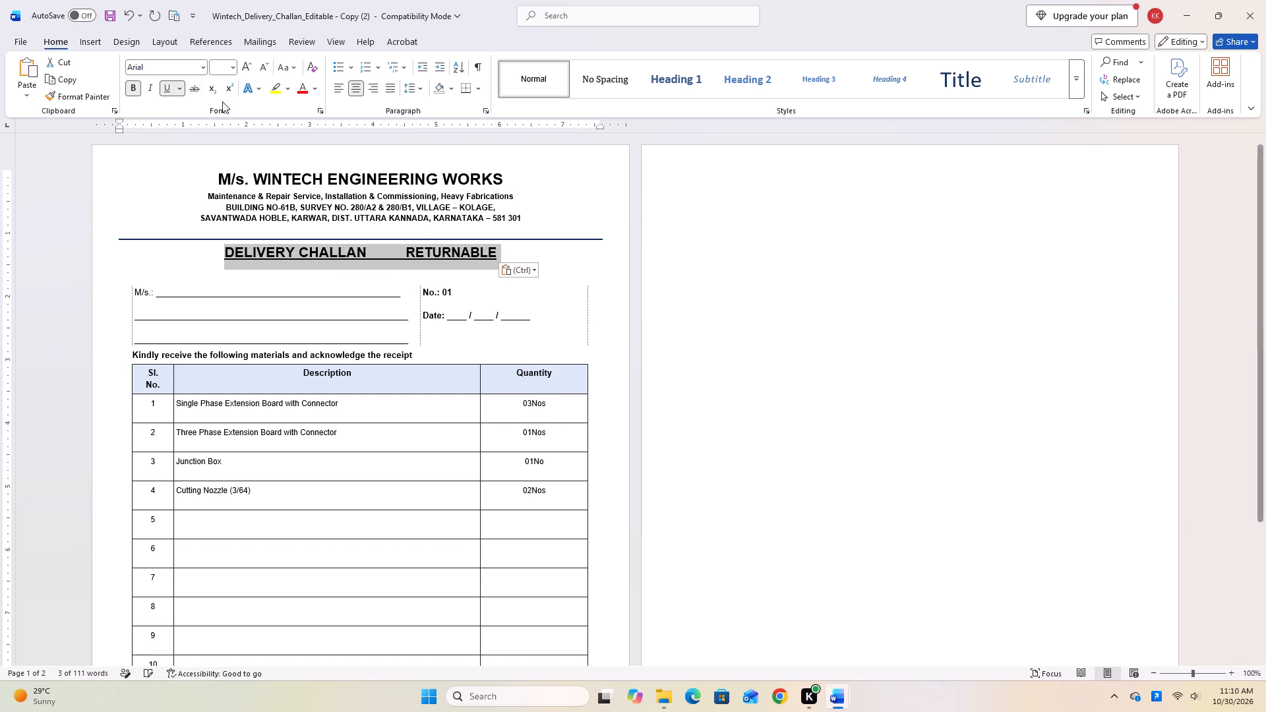
click(170, 90)
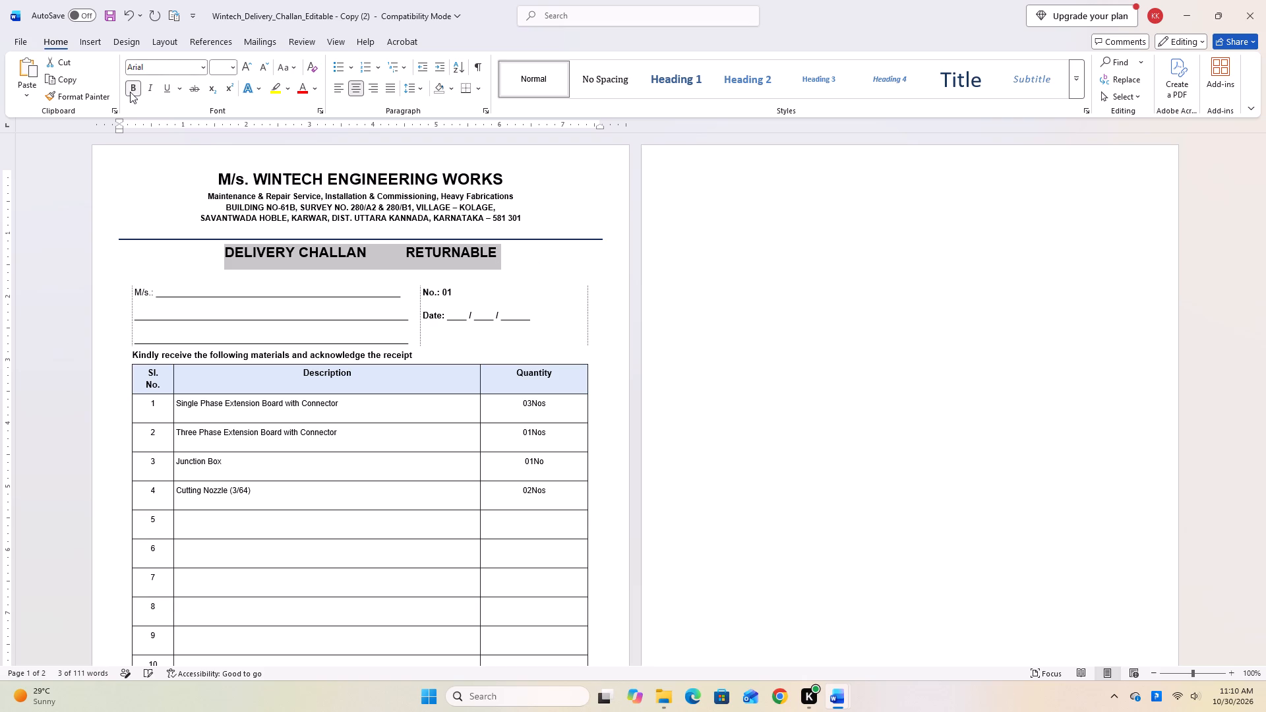
click(381, 248)
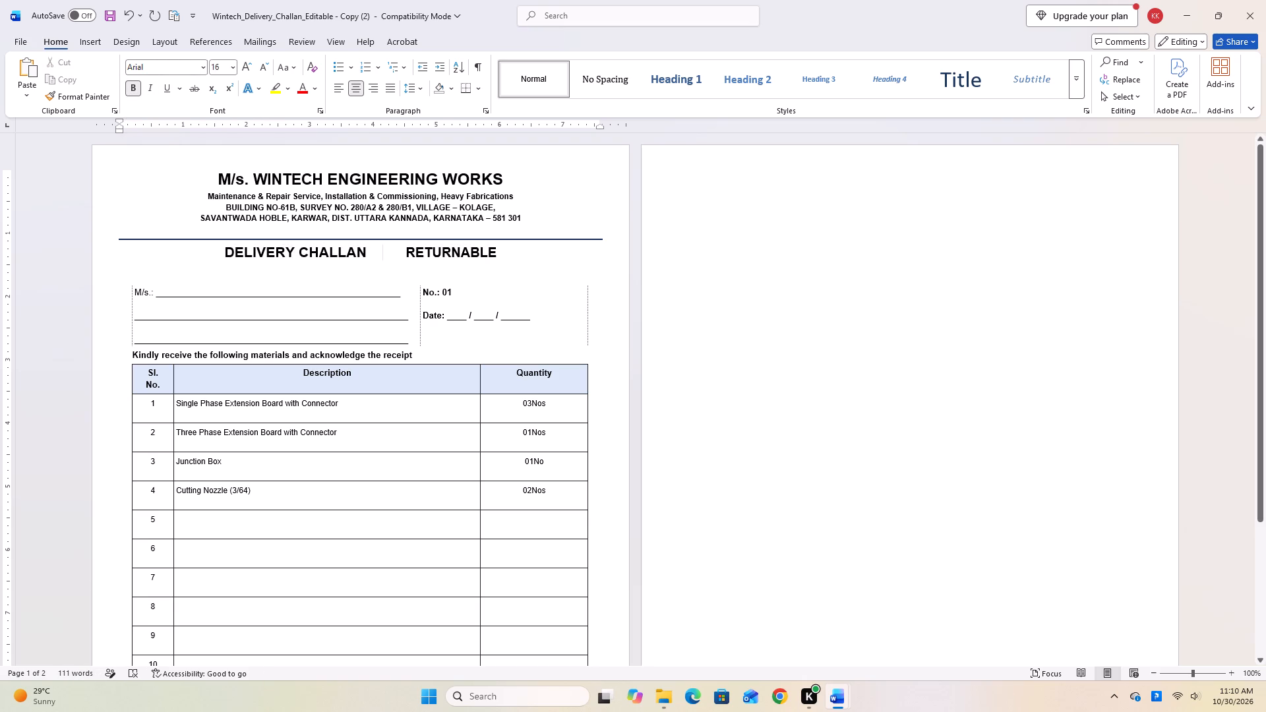
click(402, 251)
key(space)
key(space)
key(space)
key(space)
key(space)
key(space)
key(space)
key(space)
key(space)
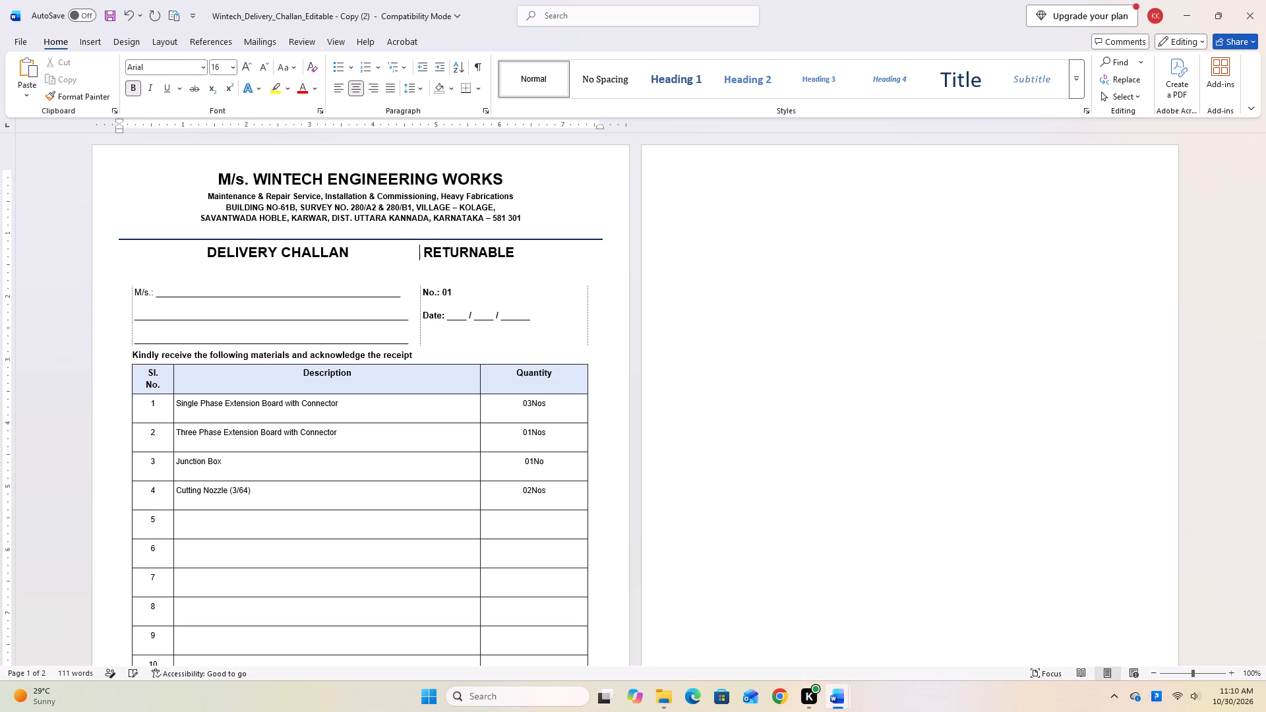
key(space)
key(space)
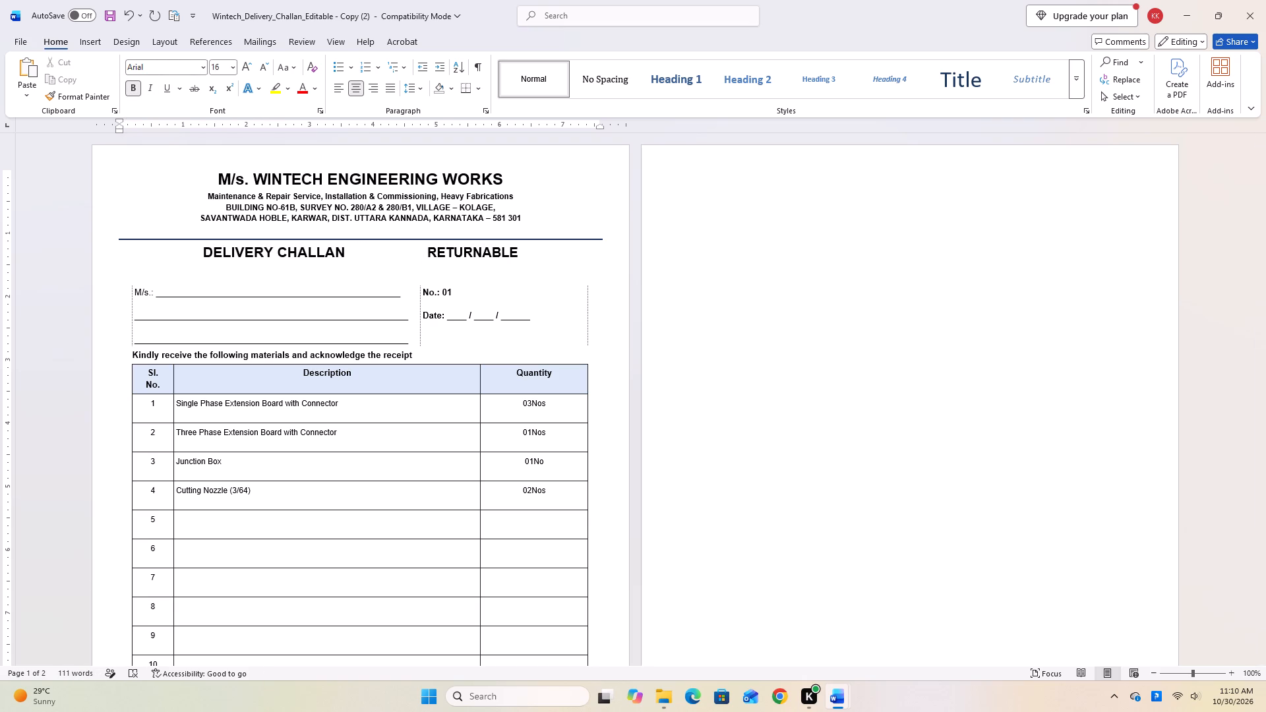
key(BackSpace)
key(BackSpace)
Underline RETURNABLE and DELIVERY CHALLAN separately, leaving the gap between them without an underline.
drag(423, 254, 507, 258)
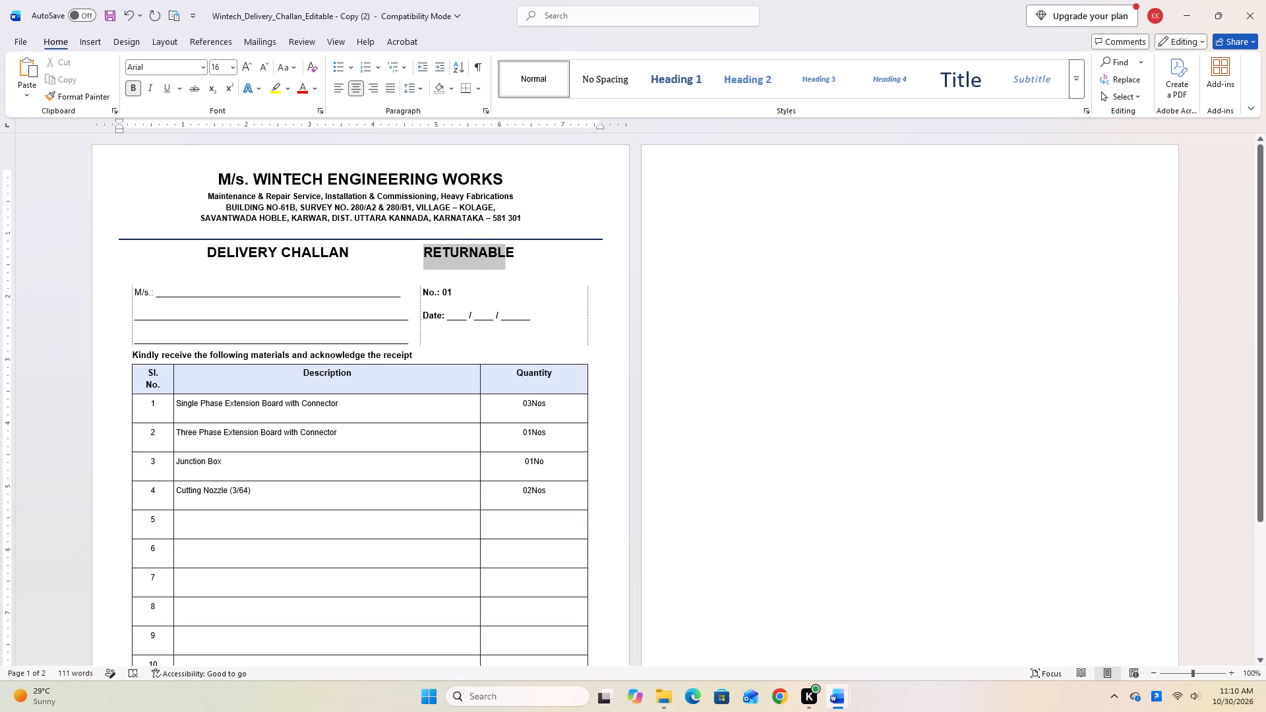
drag(507, 258, 515, 258)
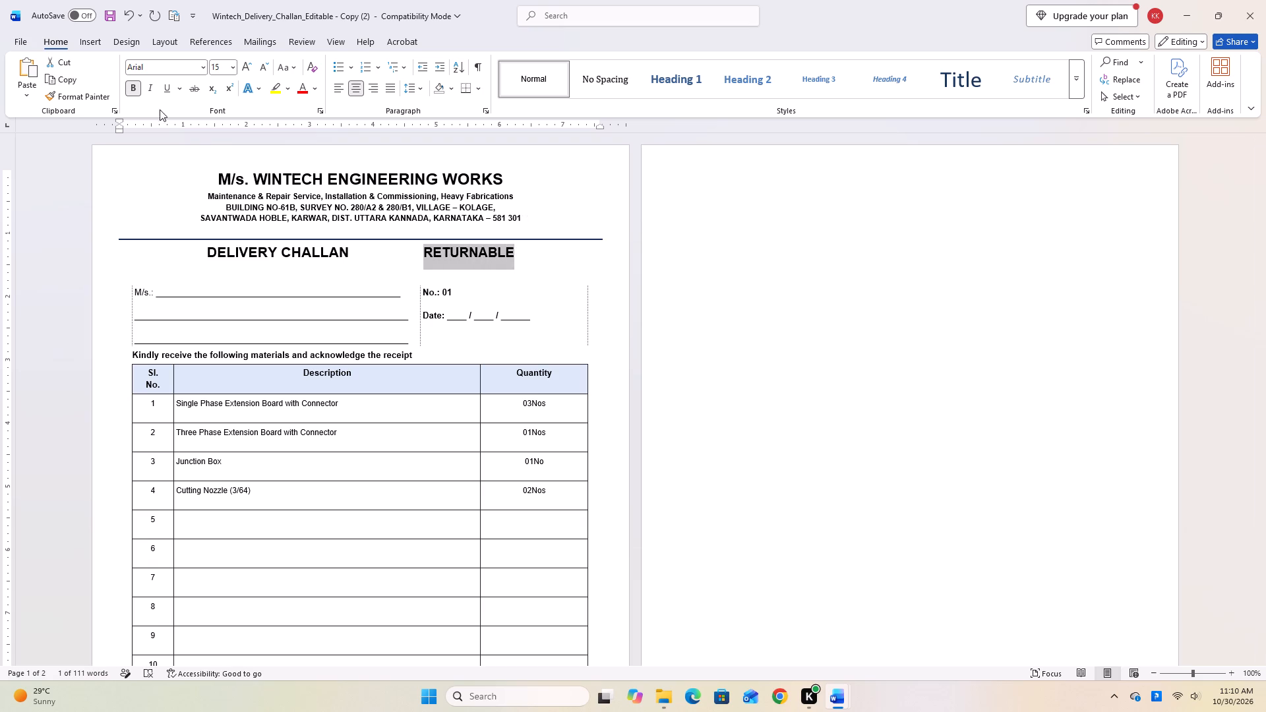
click(167, 94)
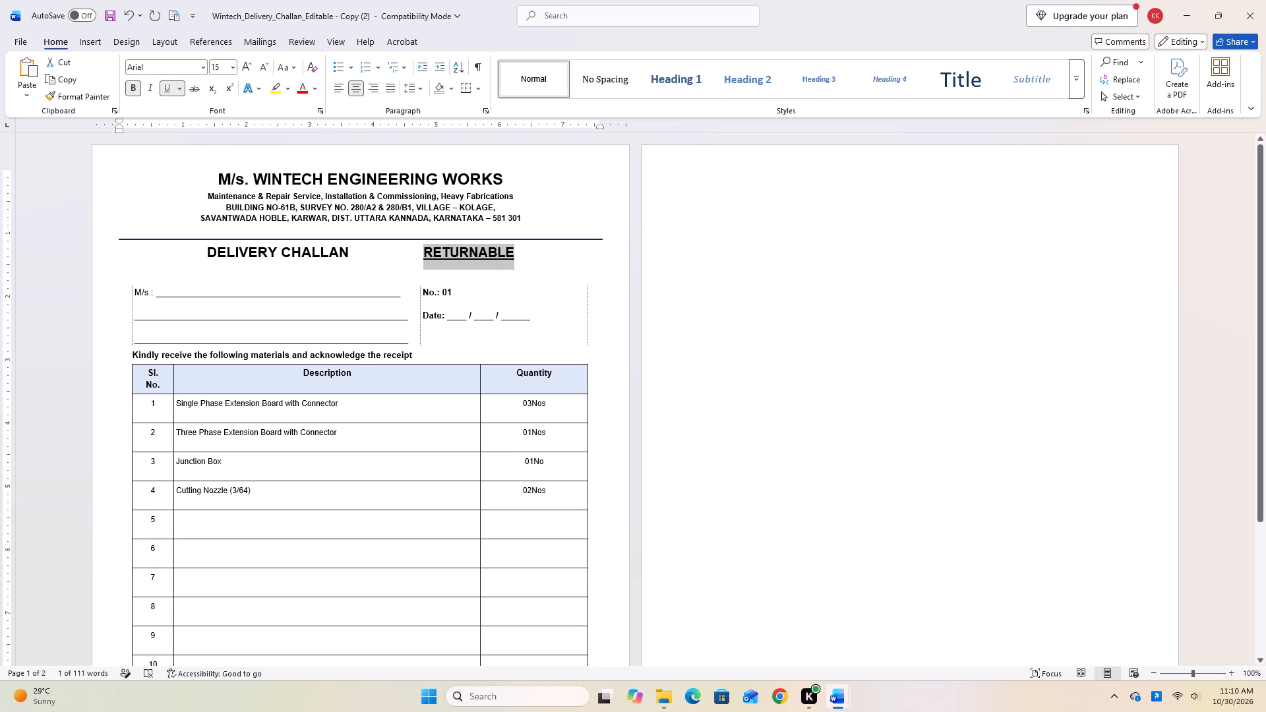
drag(205, 256, 347, 254)
click(165, 91)
click(678, 384)
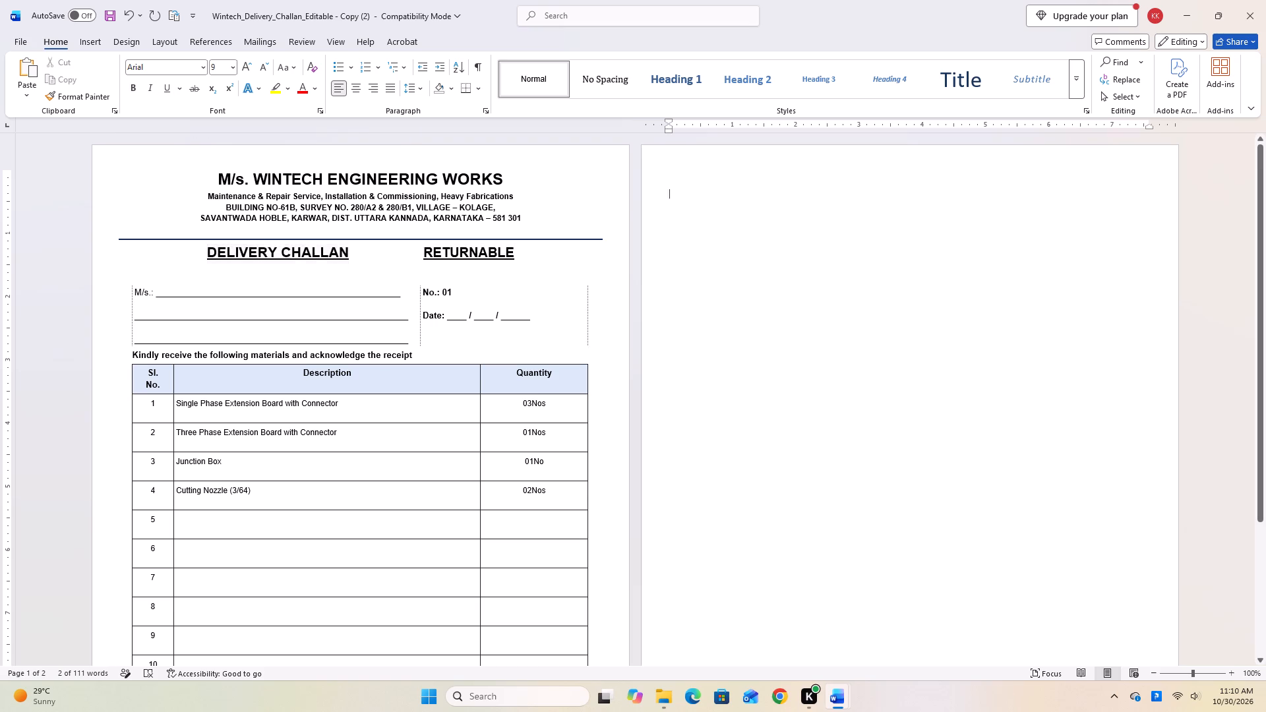
Copy the MAX 200 Welding cable, Earthing Cable and Lugs connector entries with quantities from Editable - 2 into rows 5 to 7 of Copy (2).
scroll(678, 385, down, 4)
click(233, 393)
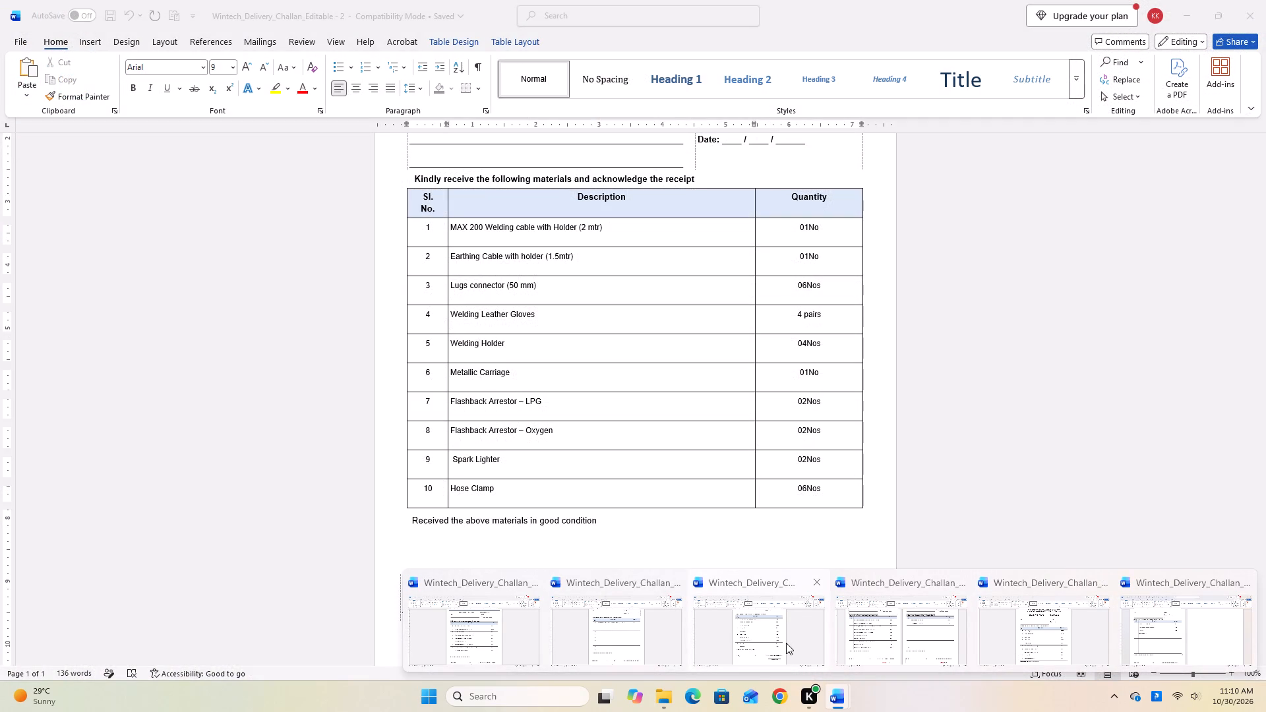
click(786, 643)
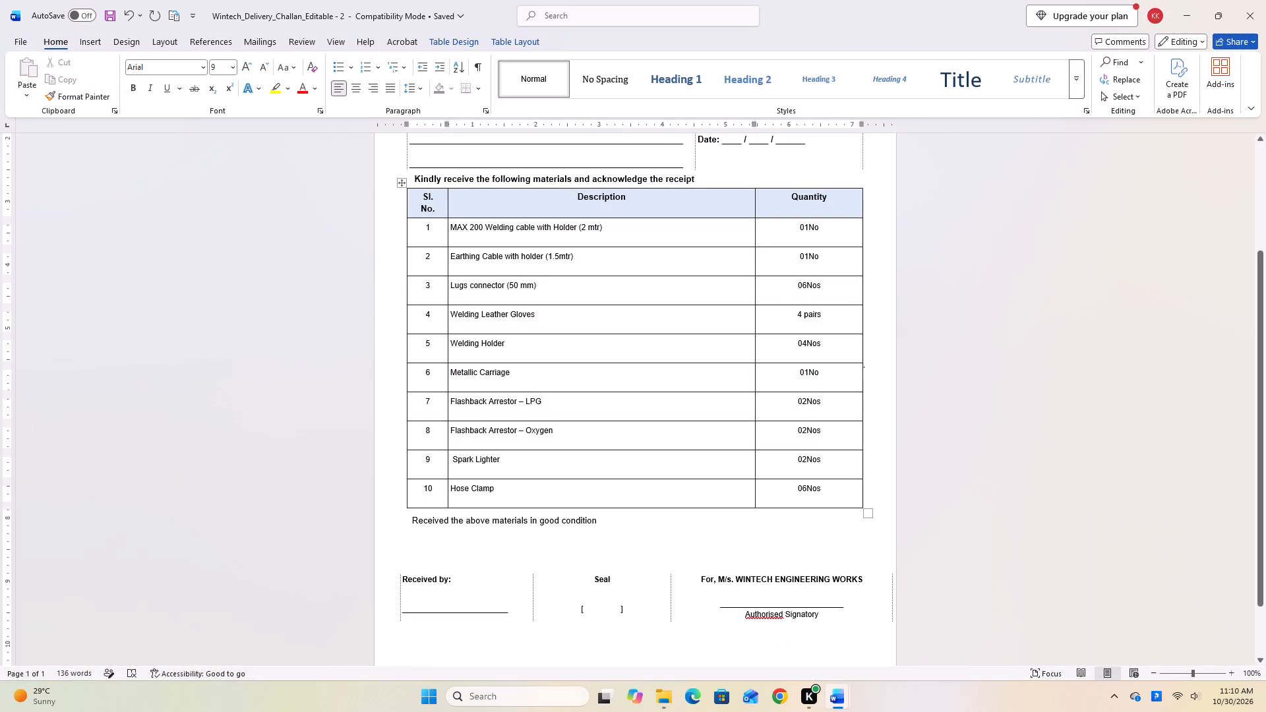
drag(452, 228, 795, 262)
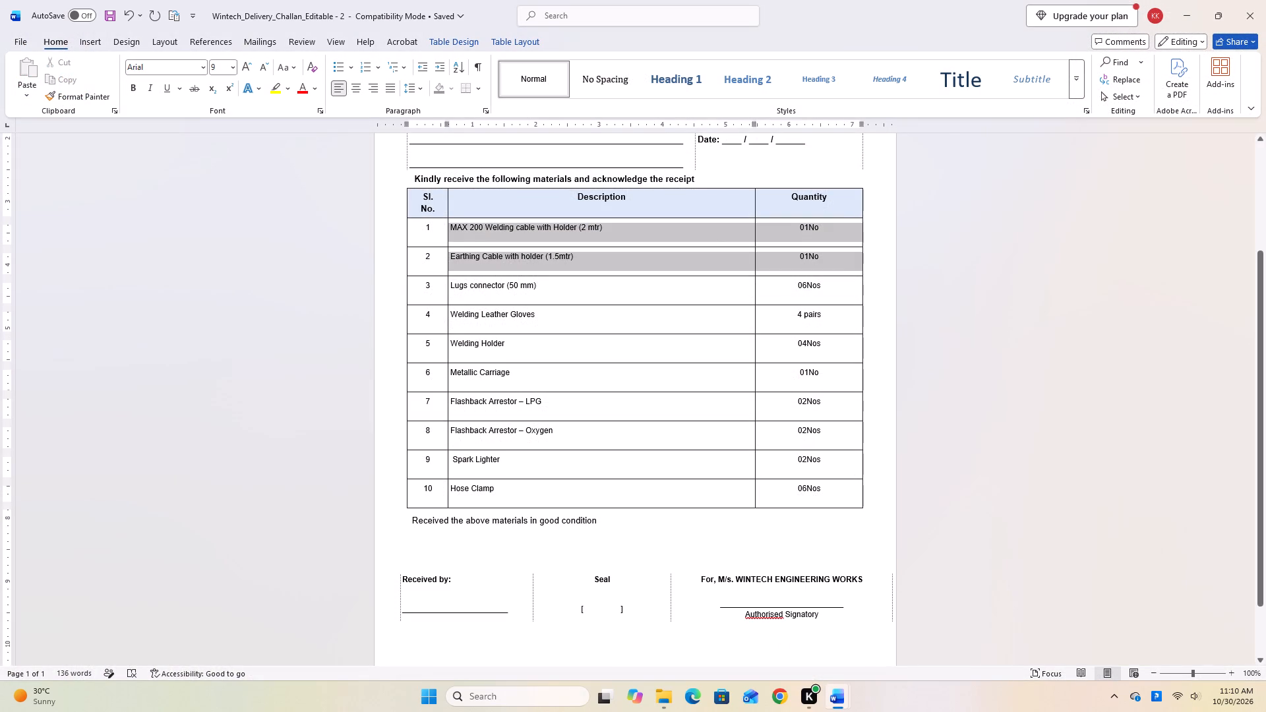
drag(795, 262, 814, 306)
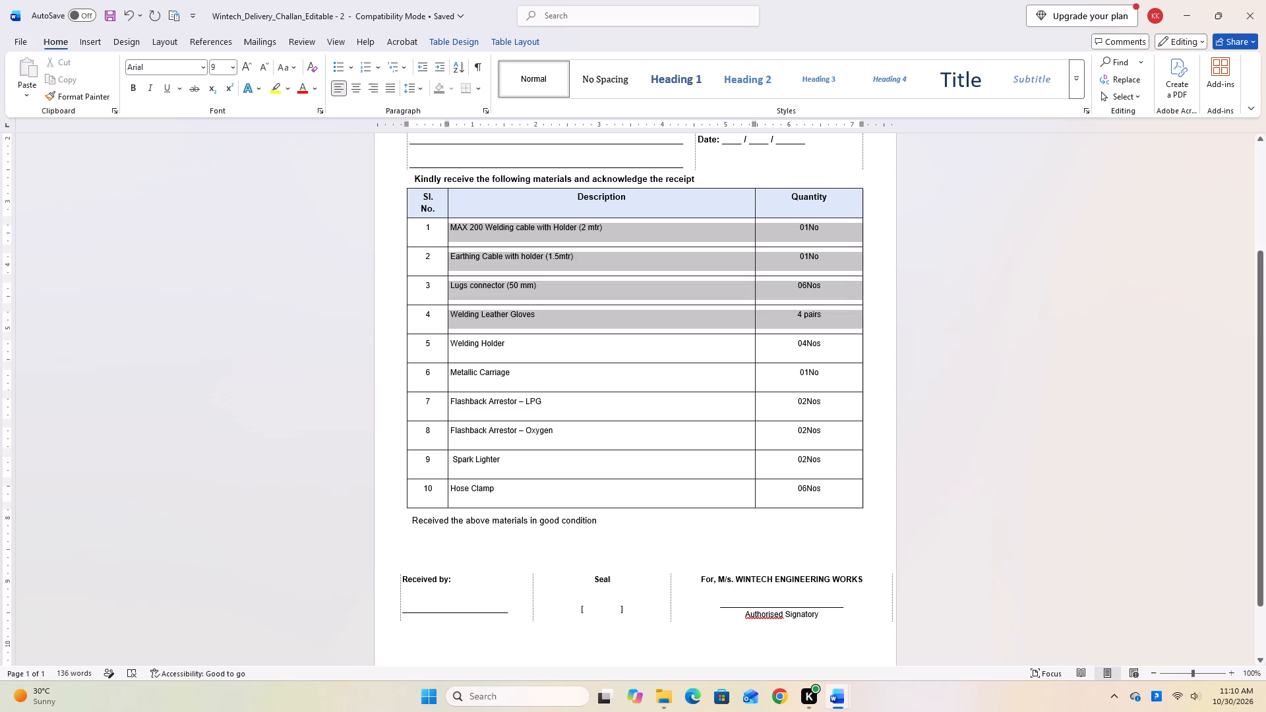
drag(814, 306, 814, 297)
right_click(752, 283)
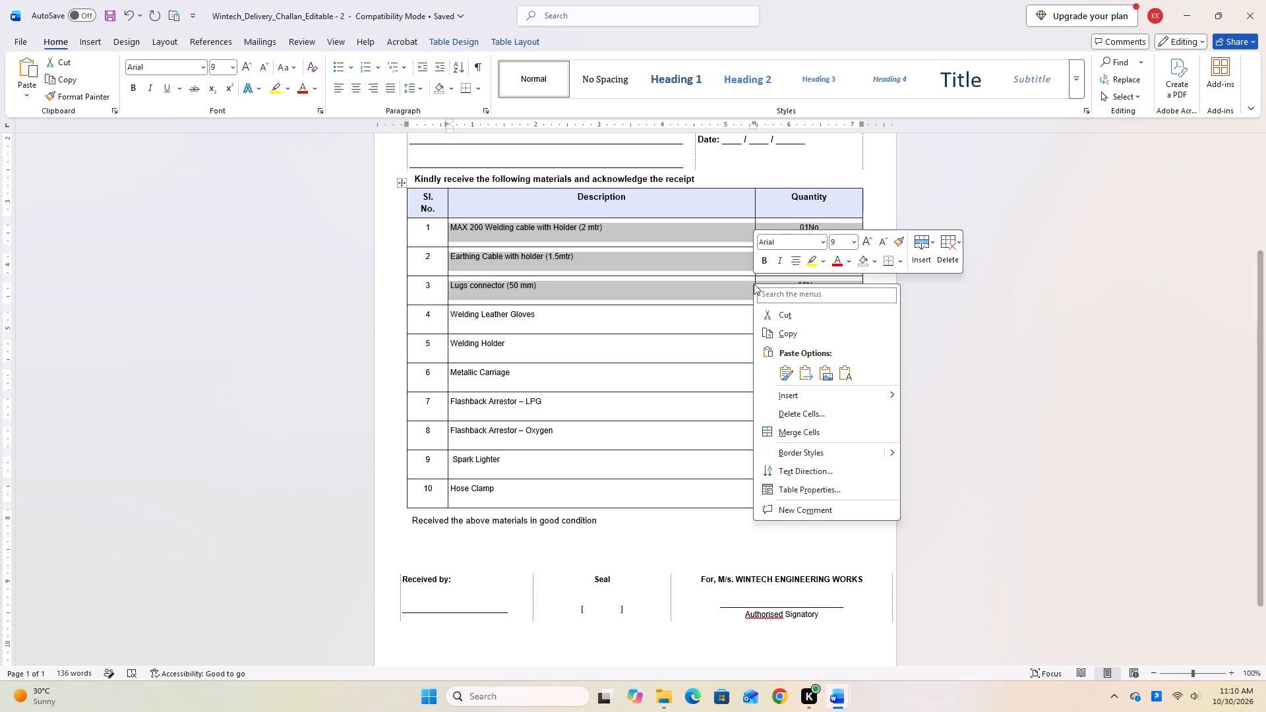
click(793, 332)
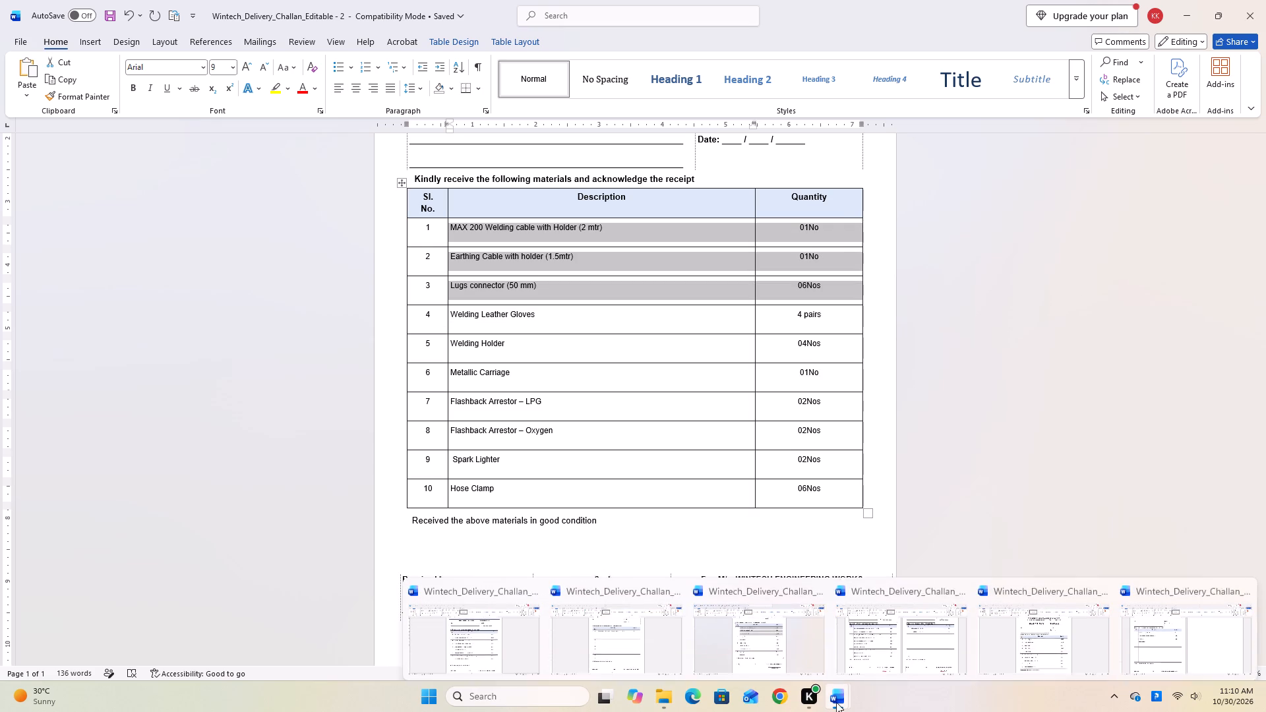
click(1167, 630)
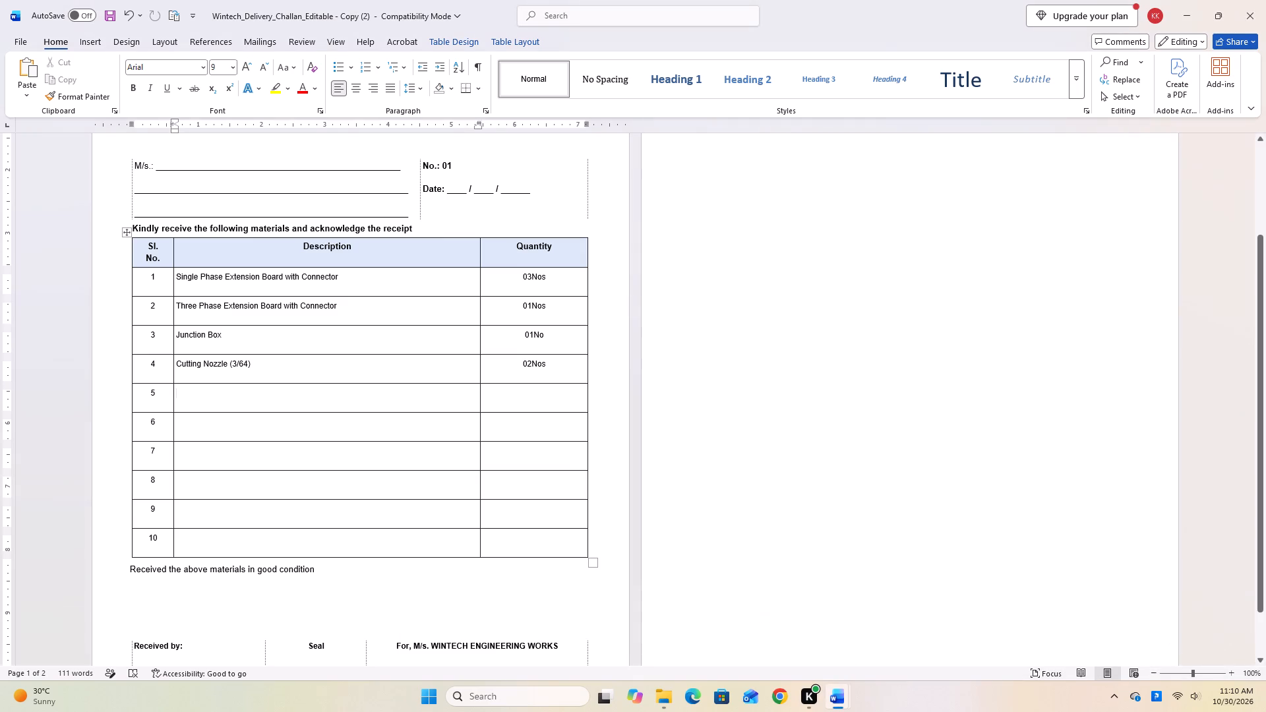
drag(220, 396, 516, 452)
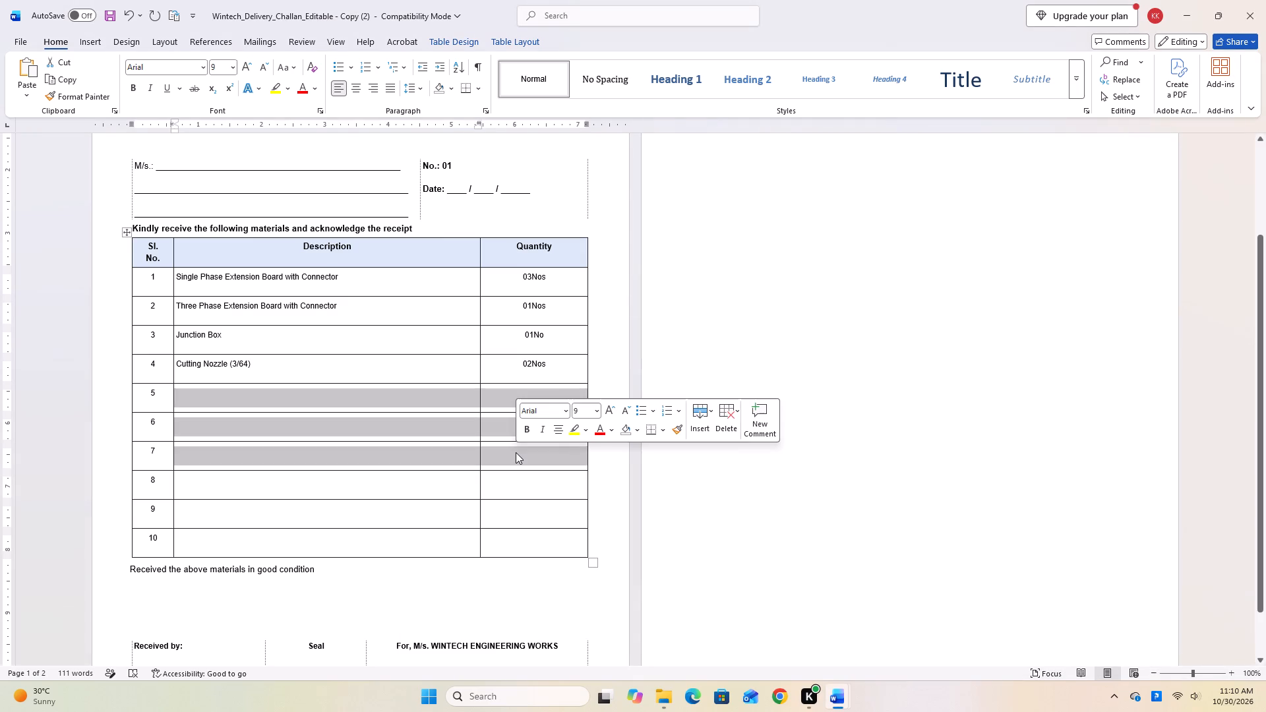
key(ctrl+v)
click(554, 519)
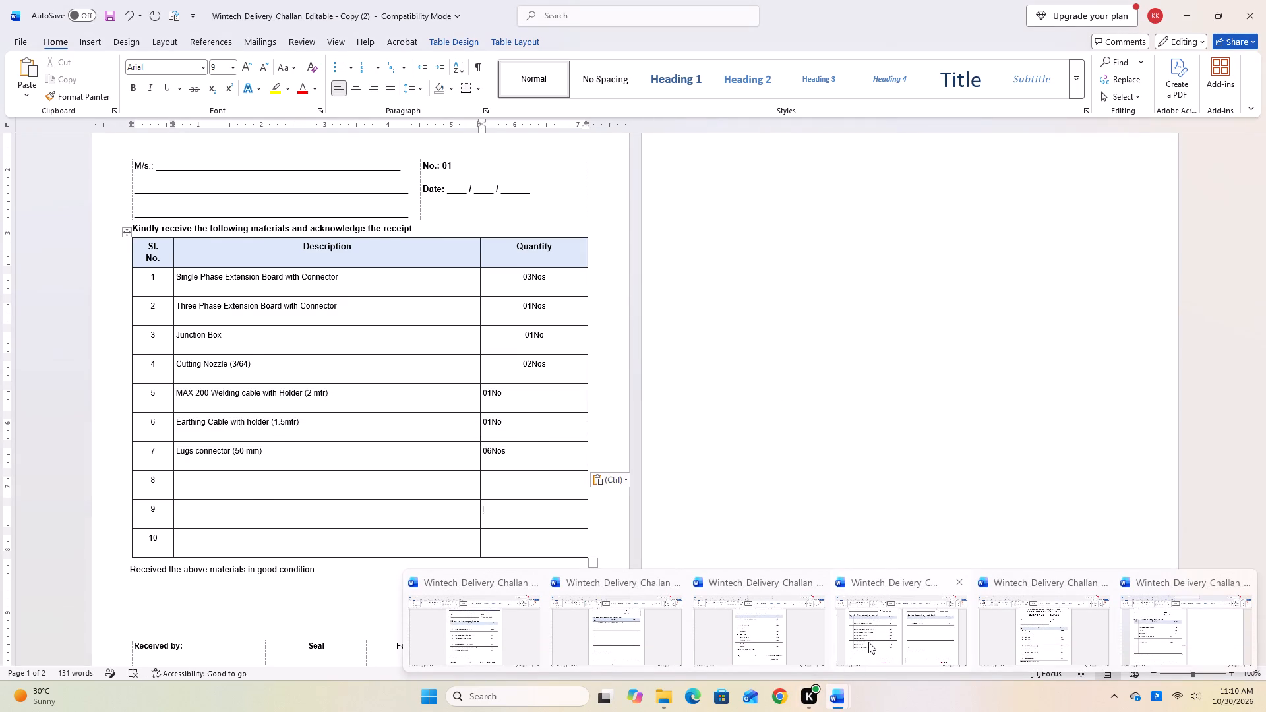
Copy the Welding Holder entry with its quantity from the Editable - 2 challan into row 8 of the Copy (2) challan.
click(802, 640)
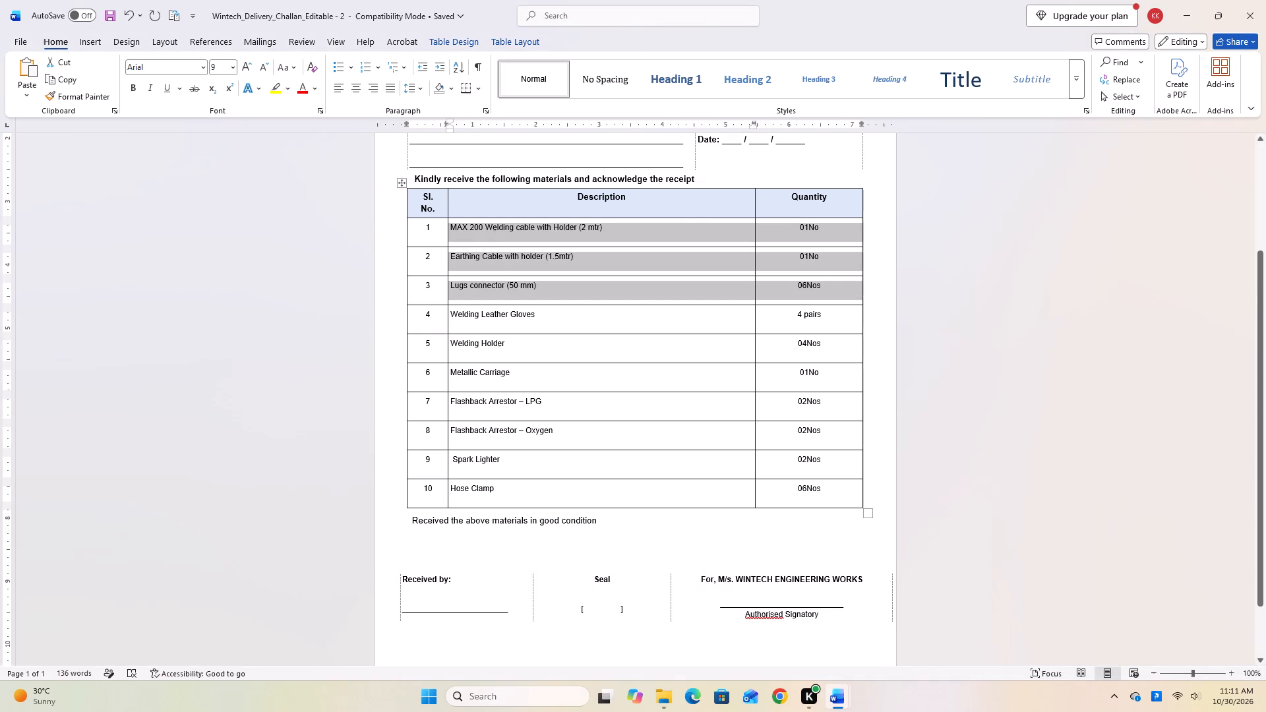
drag(451, 347, 775, 356)
right_click(775, 355)
click(812, 400)
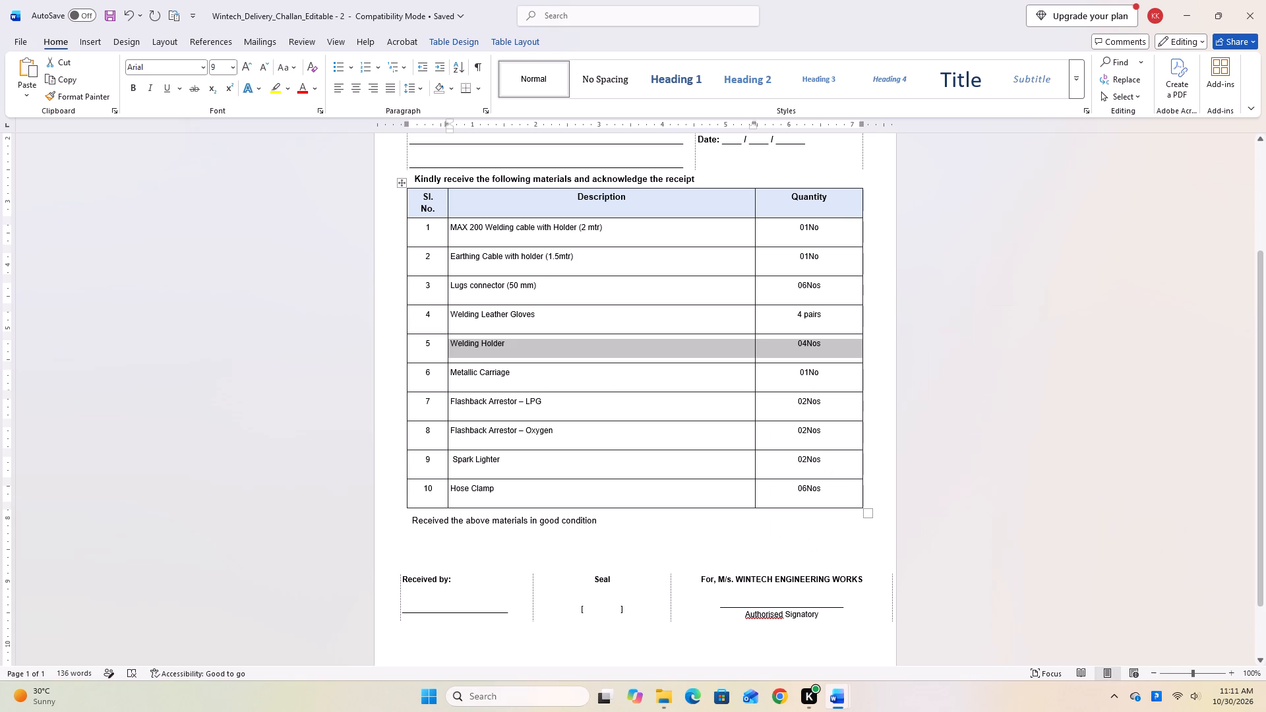
right_click(727, 349)
click(756, 403)
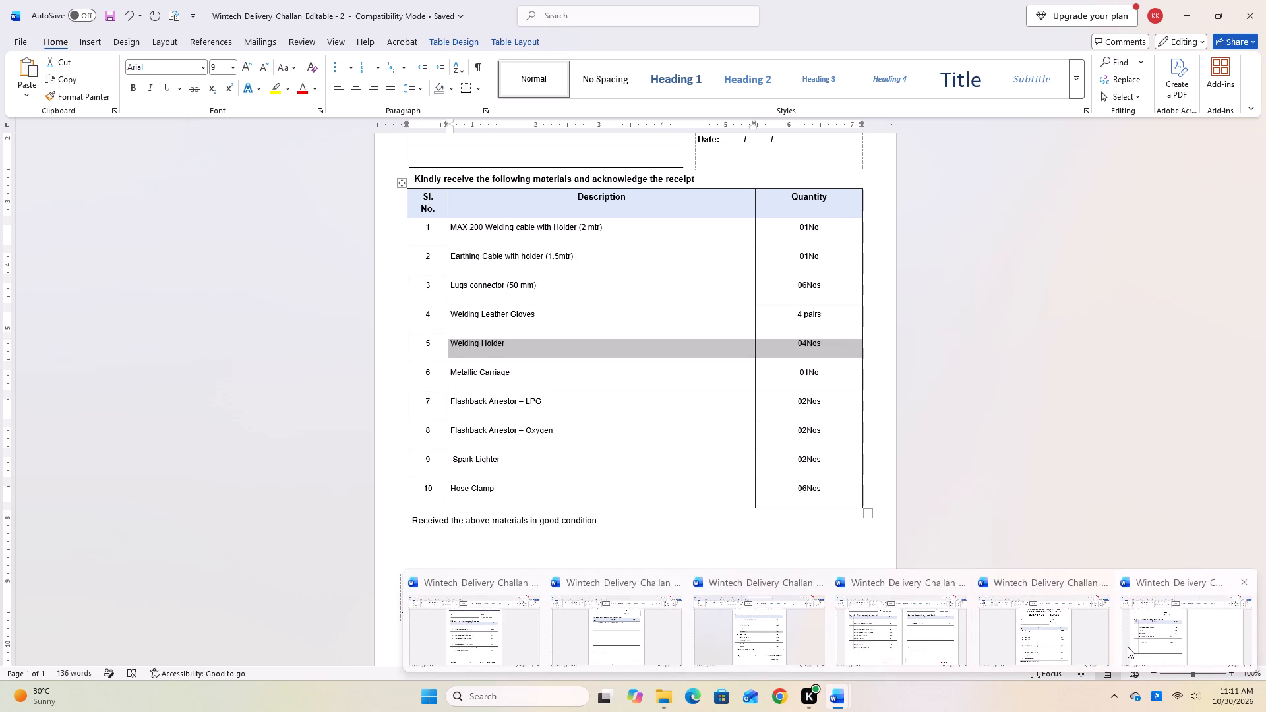
click(1143, 645)
drag(213, 480, 534, 483)
key(ctrl+v)
Center the quantities in rows 5 to 8 of the Copy (2) challan's item table.
drag(506, 396, 508, 400)
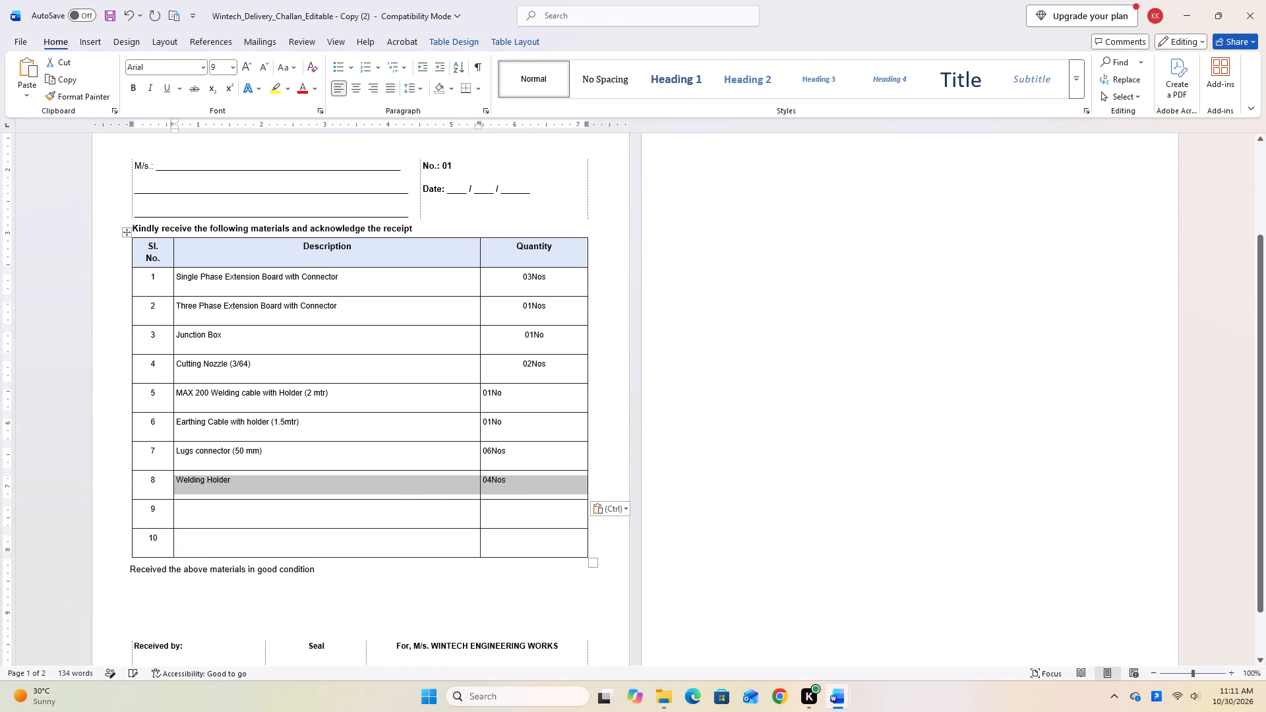
drag(508, 400, 521, 485)
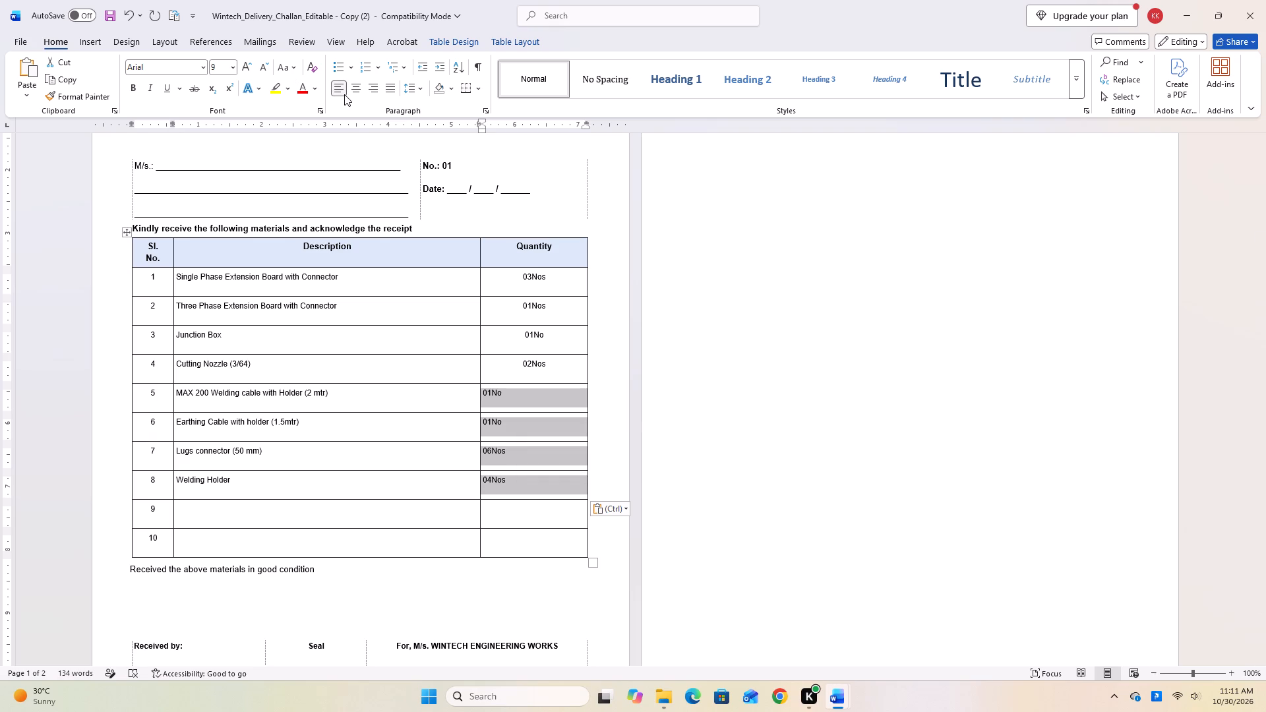
click(355, 88)
click(648, 413)
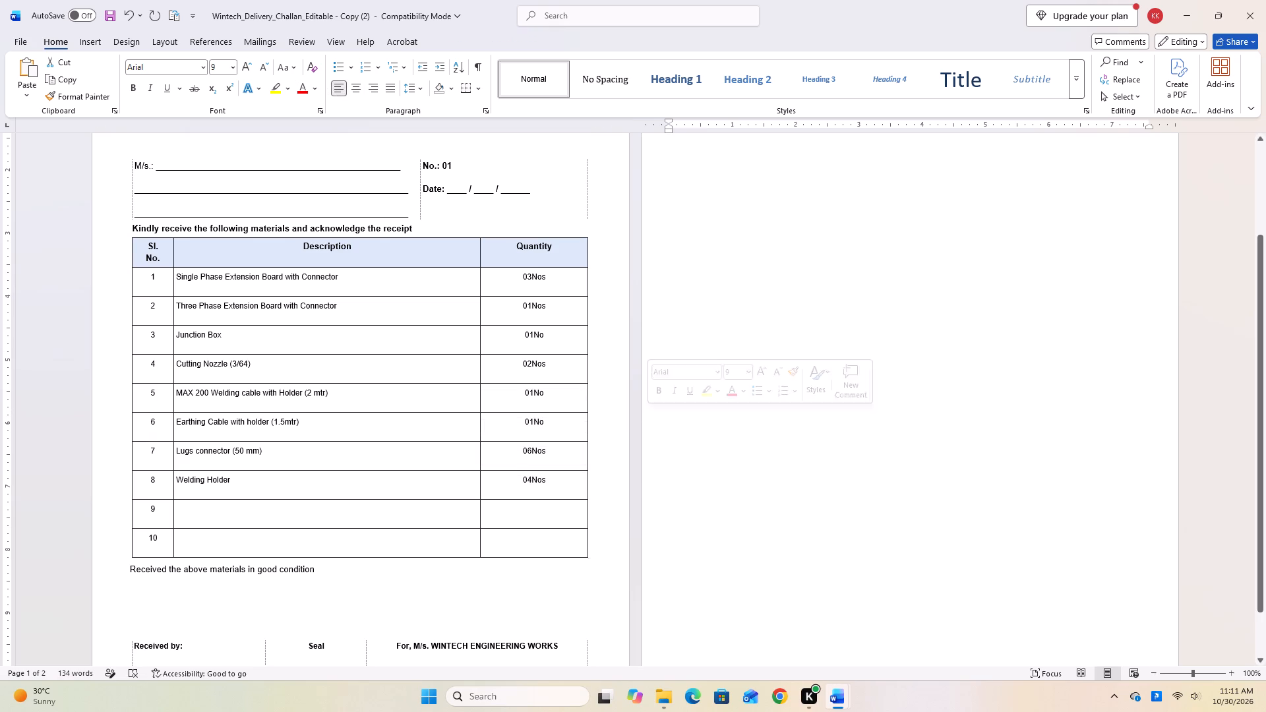
Save the Copy (2) challan.
scroll(282, 367, up, 5)
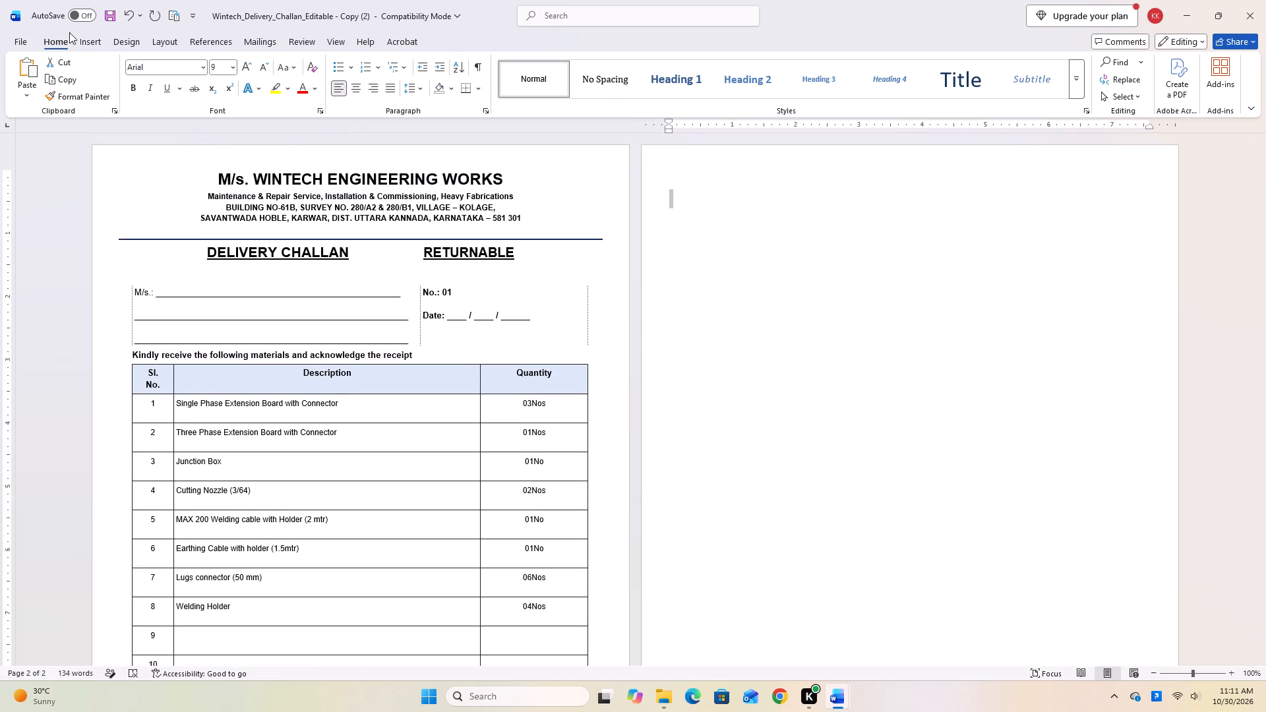
click(104, 18)
triple_click(104, 18)
scroll(462, 435, down, 3)
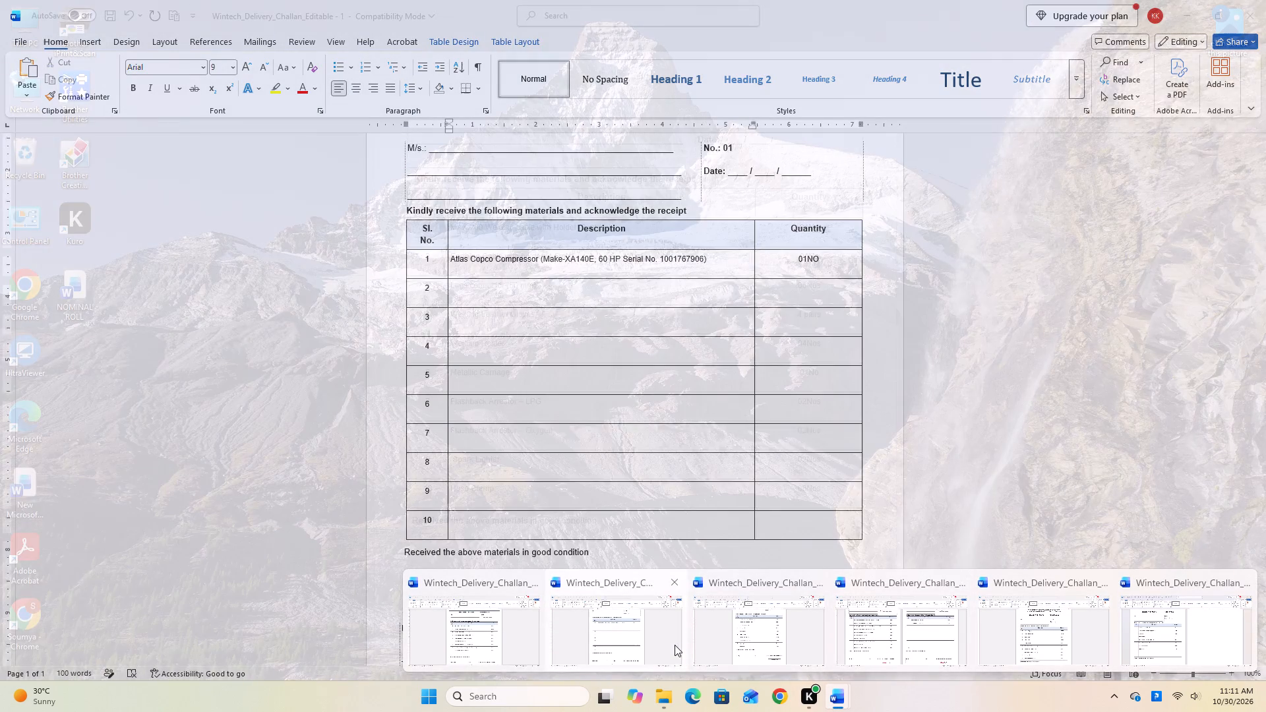
Clear the Welding Holder, MAX 200 Welding cable, Earthing Cable and Lugs connector entries with quantities from the Editable - 2 challan.
click(727, 647)
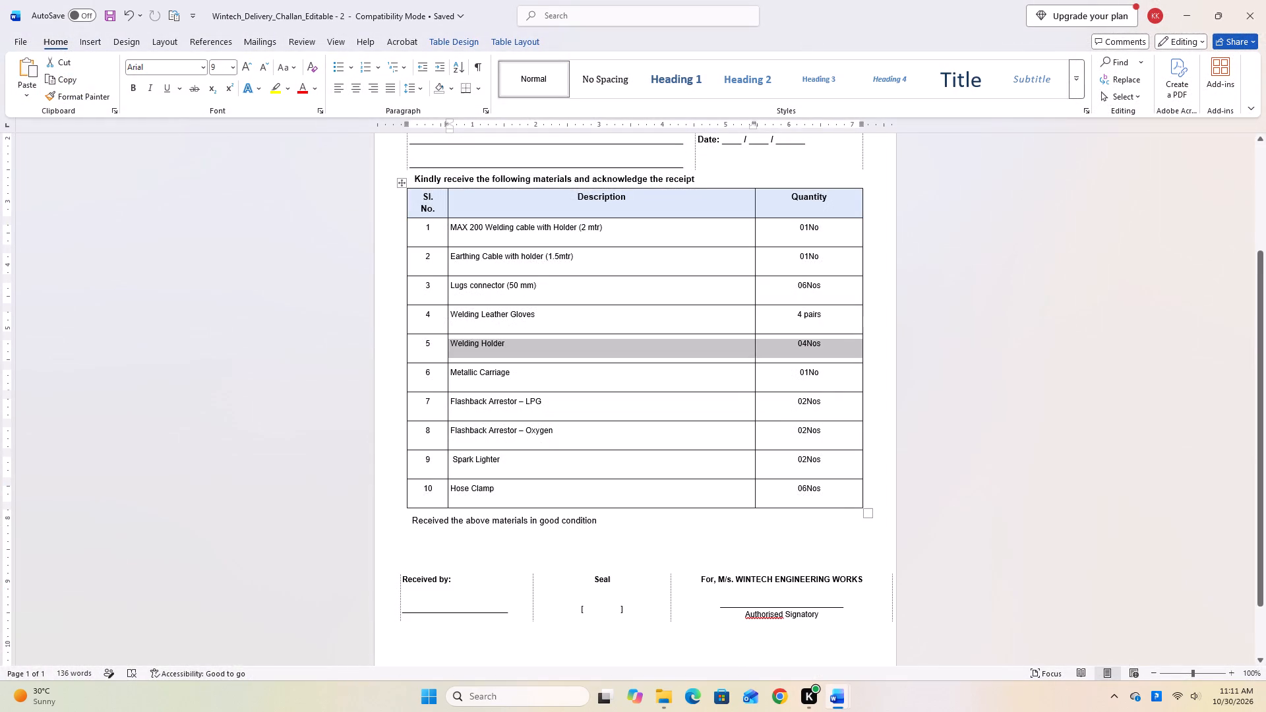
key(Delete)
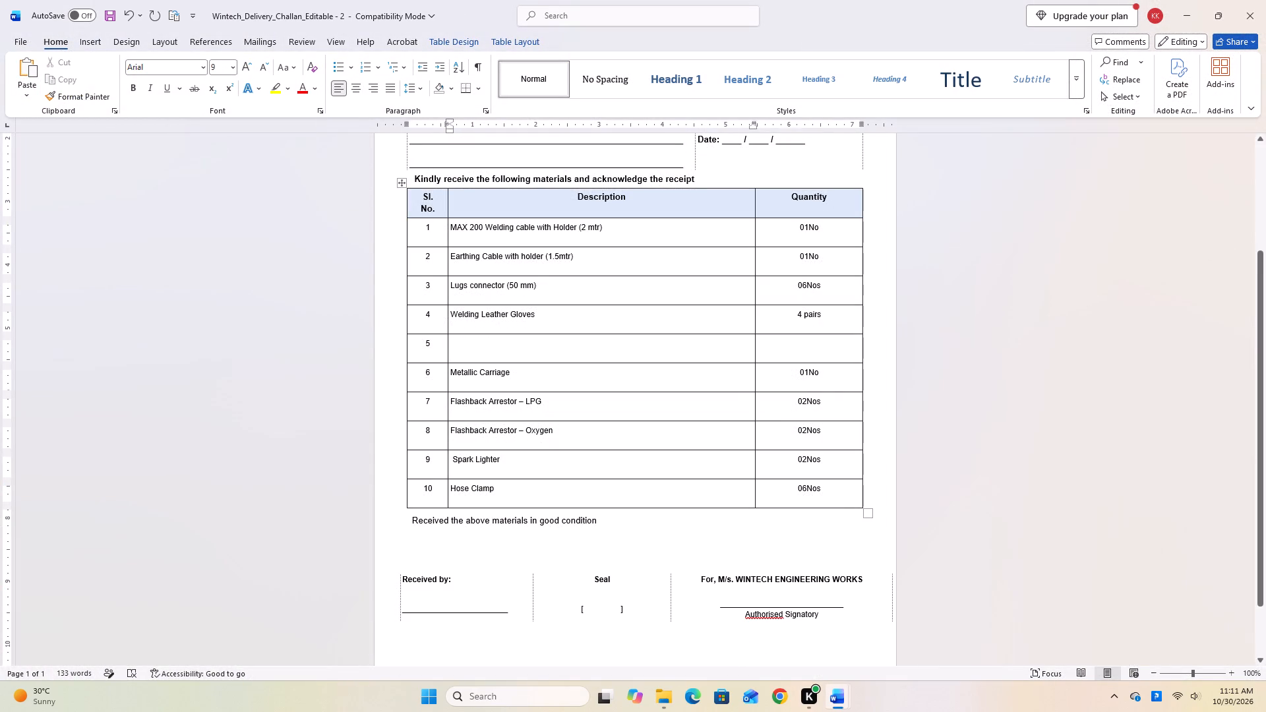
drag(466, 233, 567, 279)
key(Delete)
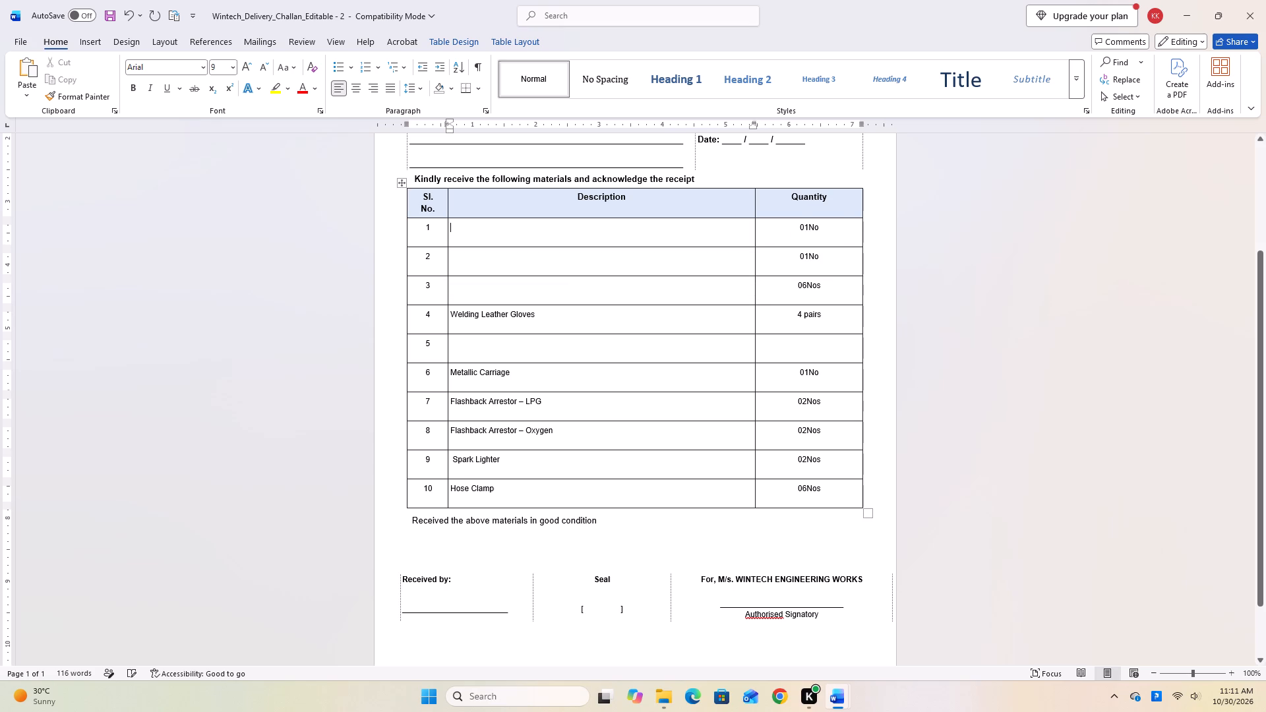
drag(475, 325, 814, 317)
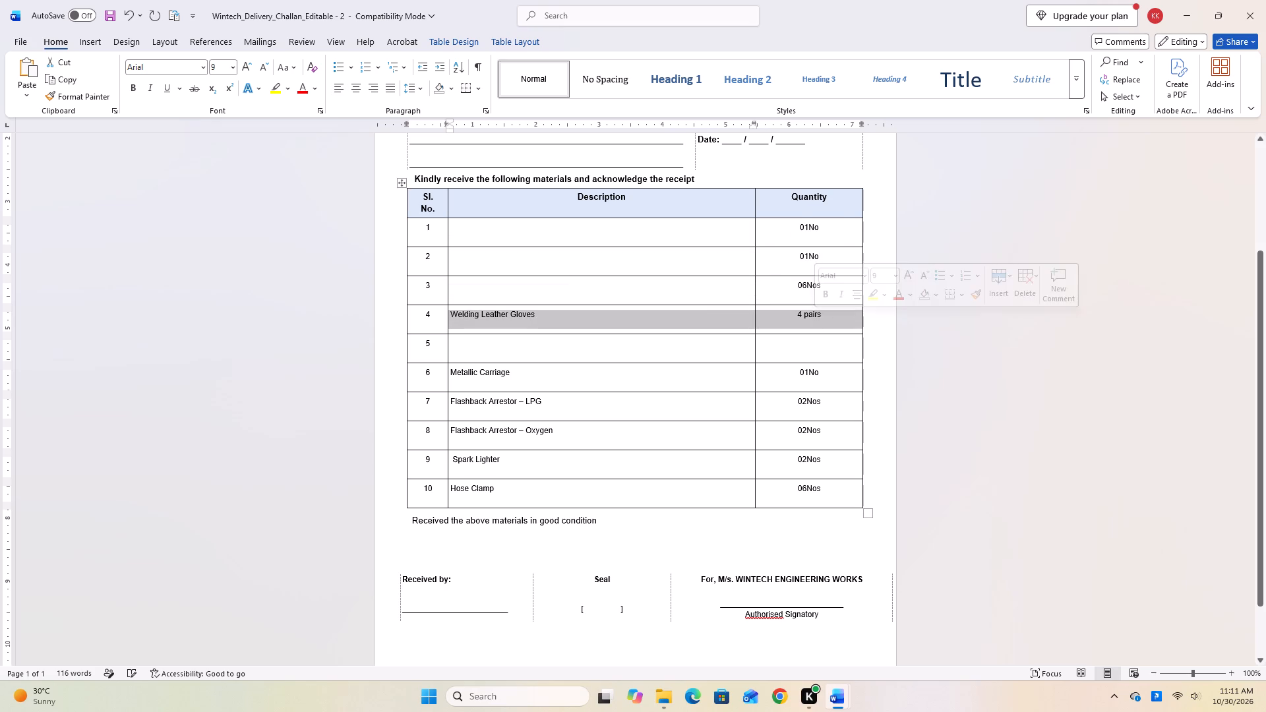
drag(773, 233, 825, 283)
key(Delete)
Move Welding Leather Gloves to row 1 and the Metallic Carriage through Hose Clamp entries to rows 2 to 6, with their quantities.
drag(458, 324, 791, 319)
drag(538, 316, 538, 271)
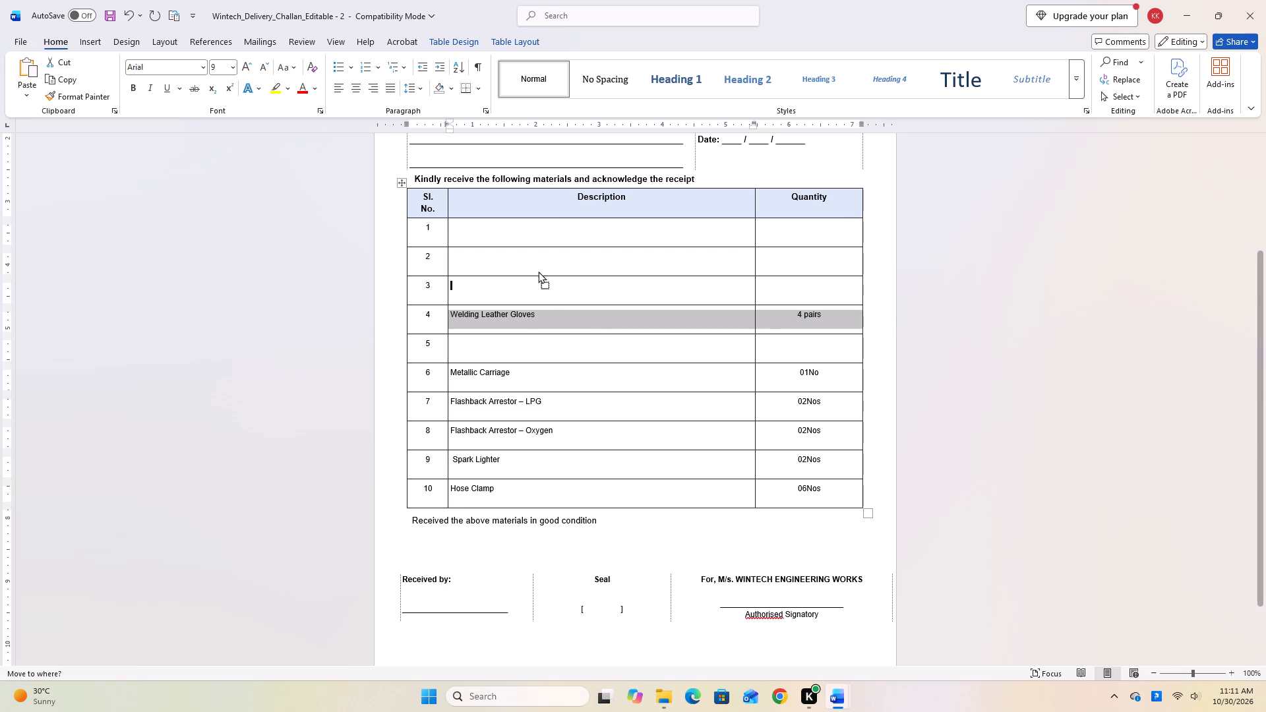
drag(538, 271, 537, 241)
drag(460, 384, 742, 446)
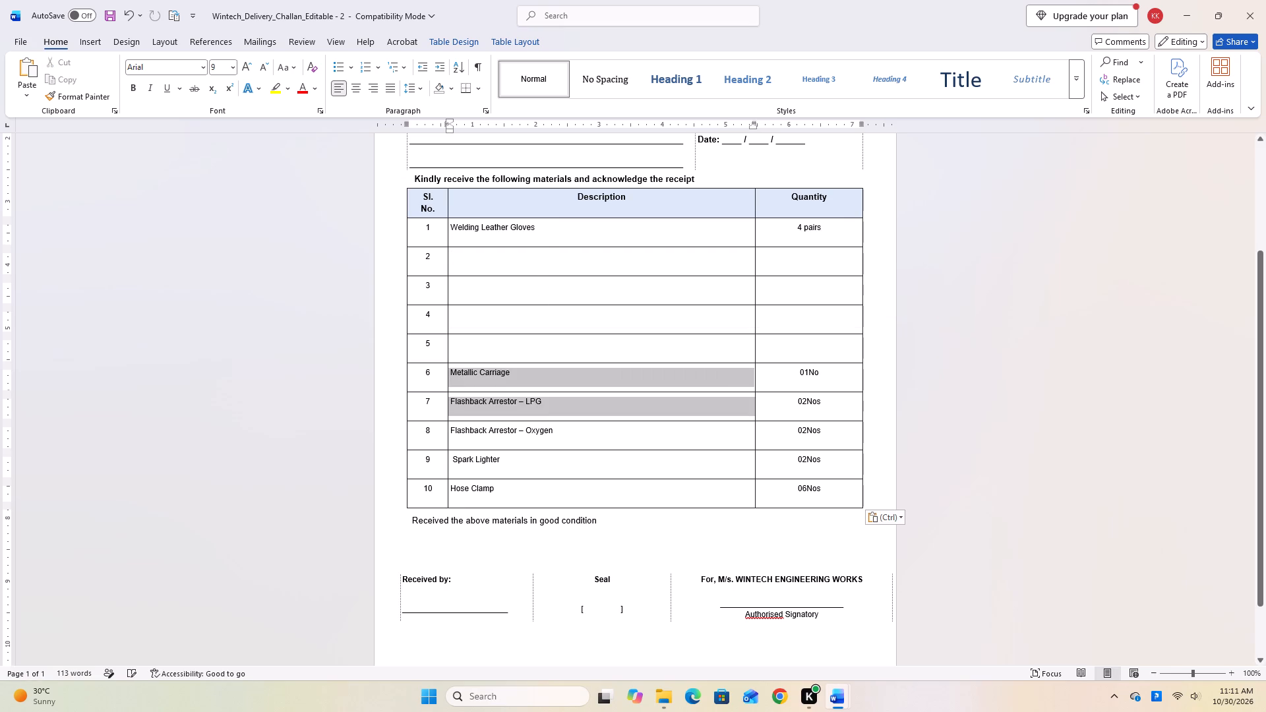
drag(742, 446, 777, 504)
drag(585, 375, 569, 271)
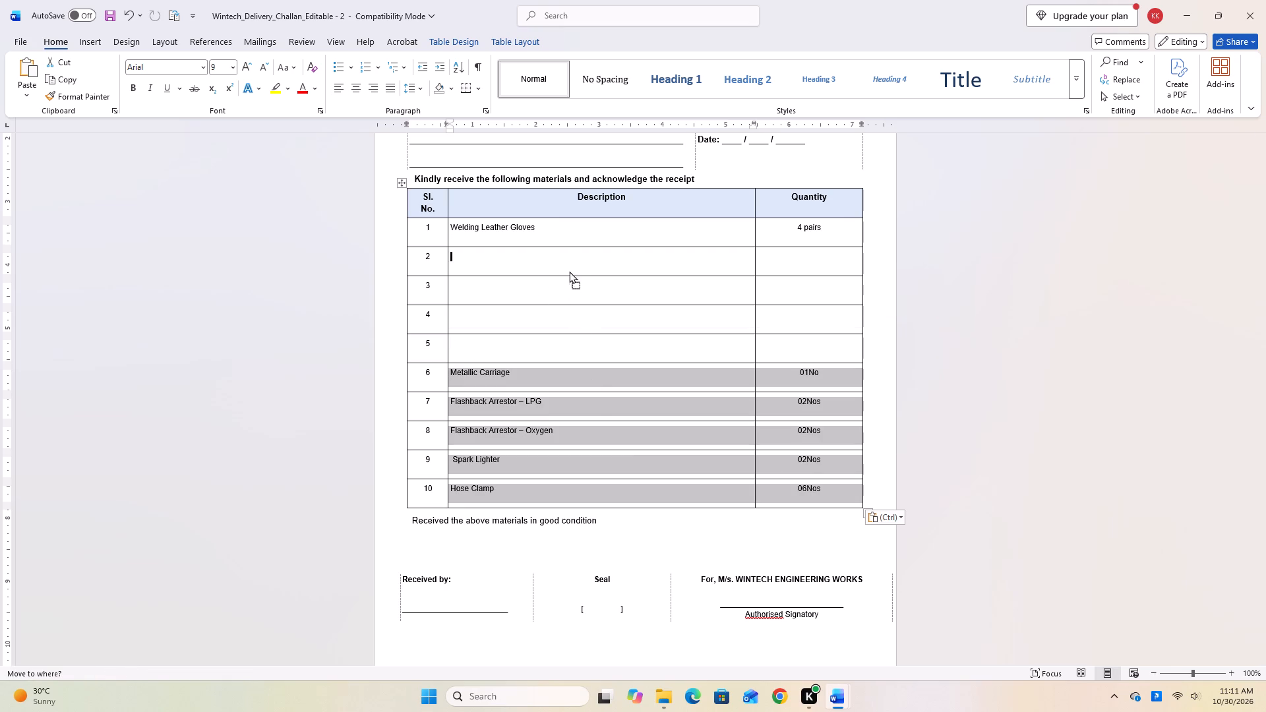
drag(569, 271, 569, 268)
click(605, 427)
Add two spaces between the DELIVERY CHALLAN and NON RETURNABLE headings in the Editable - 2 challan.
scroll(605, 427, up, 4)
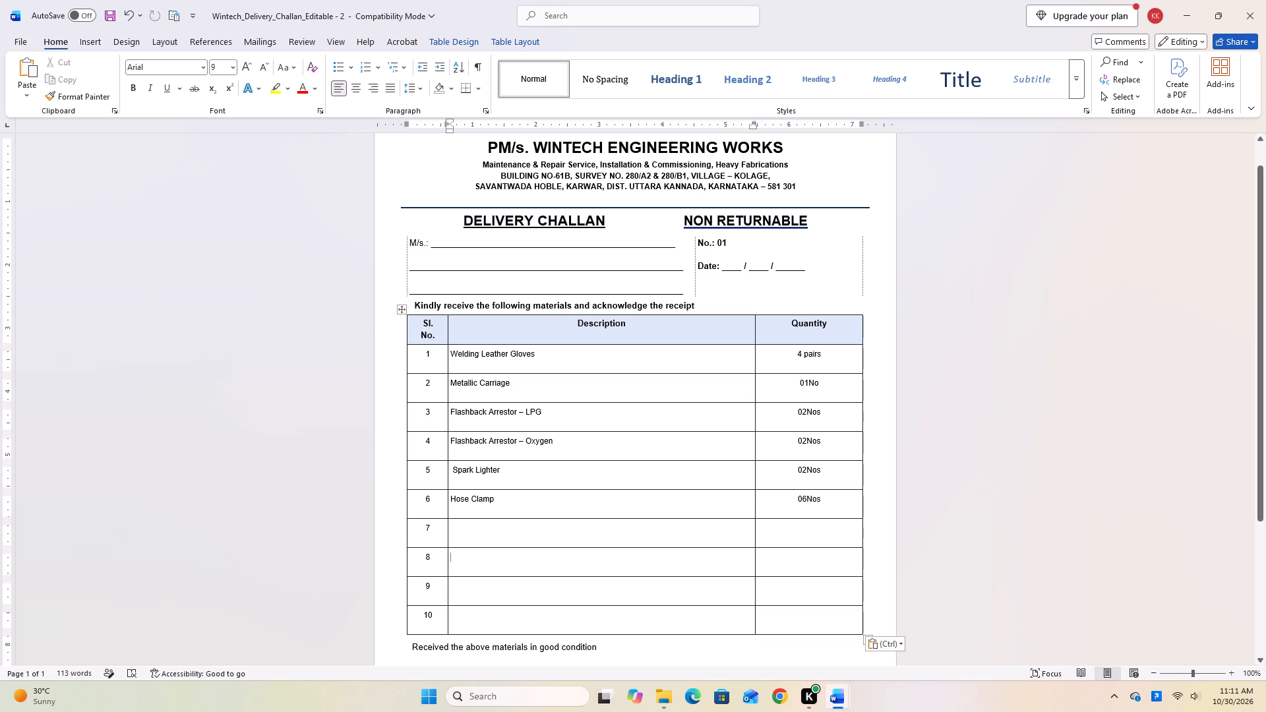
click(680, 227)
key(space)
key(space)
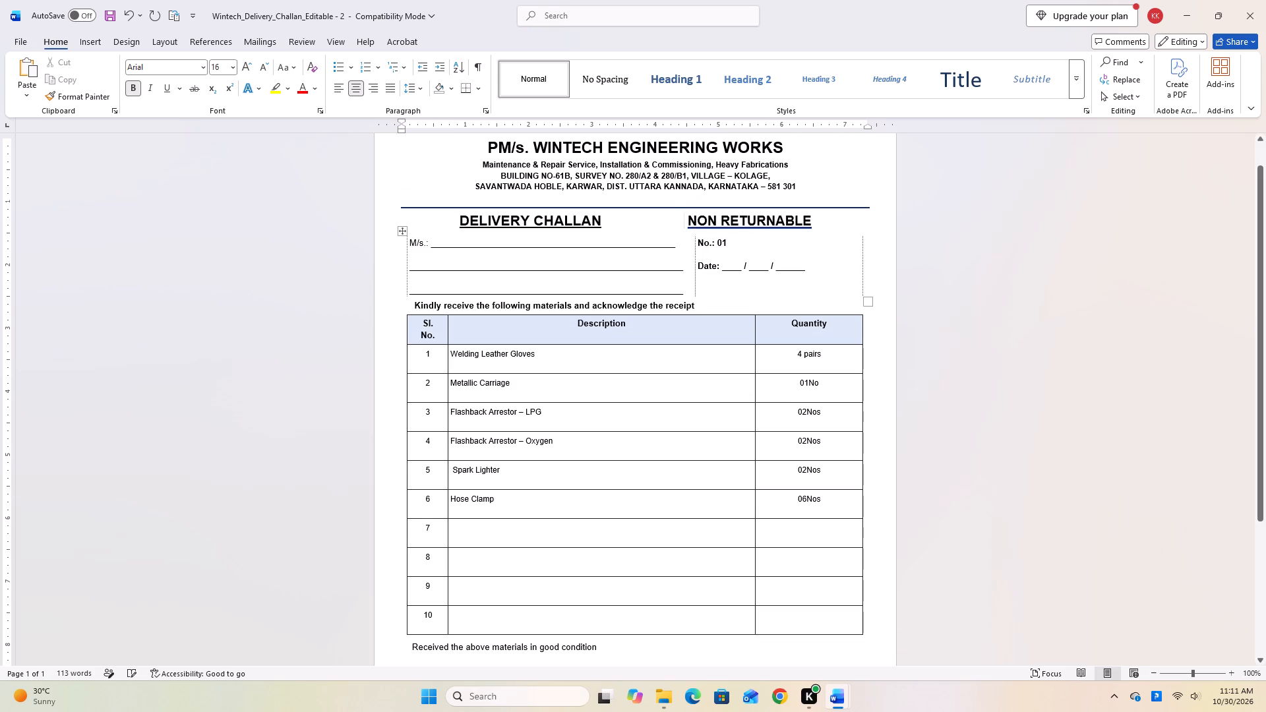
Set the font colour of the NON RETURNABLE heading to the black theme colour.
click(750, 227)
drag(688, 218, 829, 224)
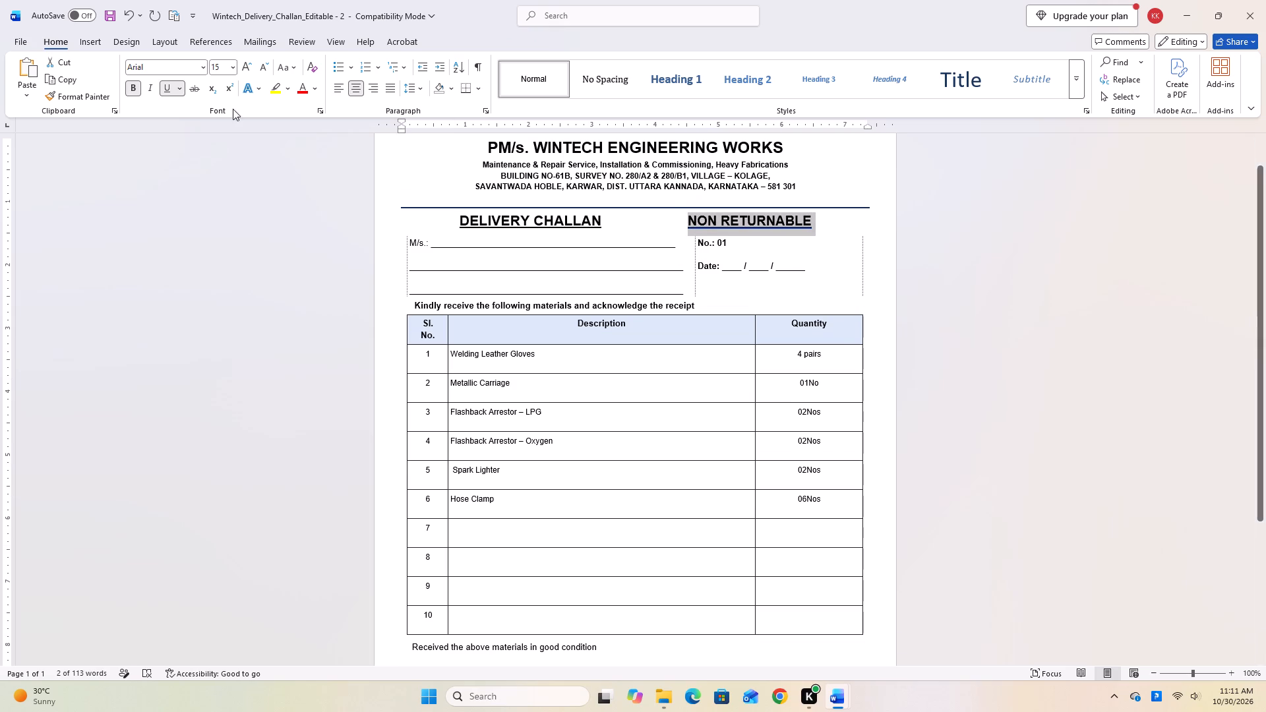
click(316, 89)
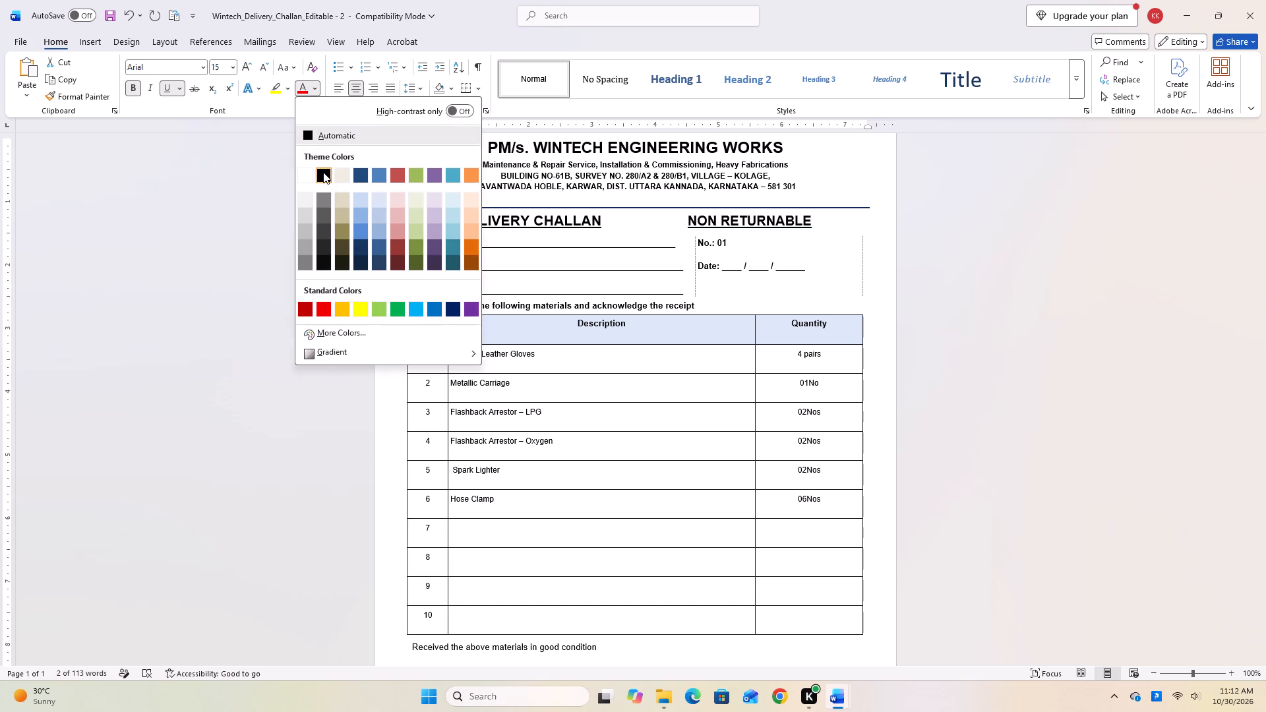
click(323, 172)
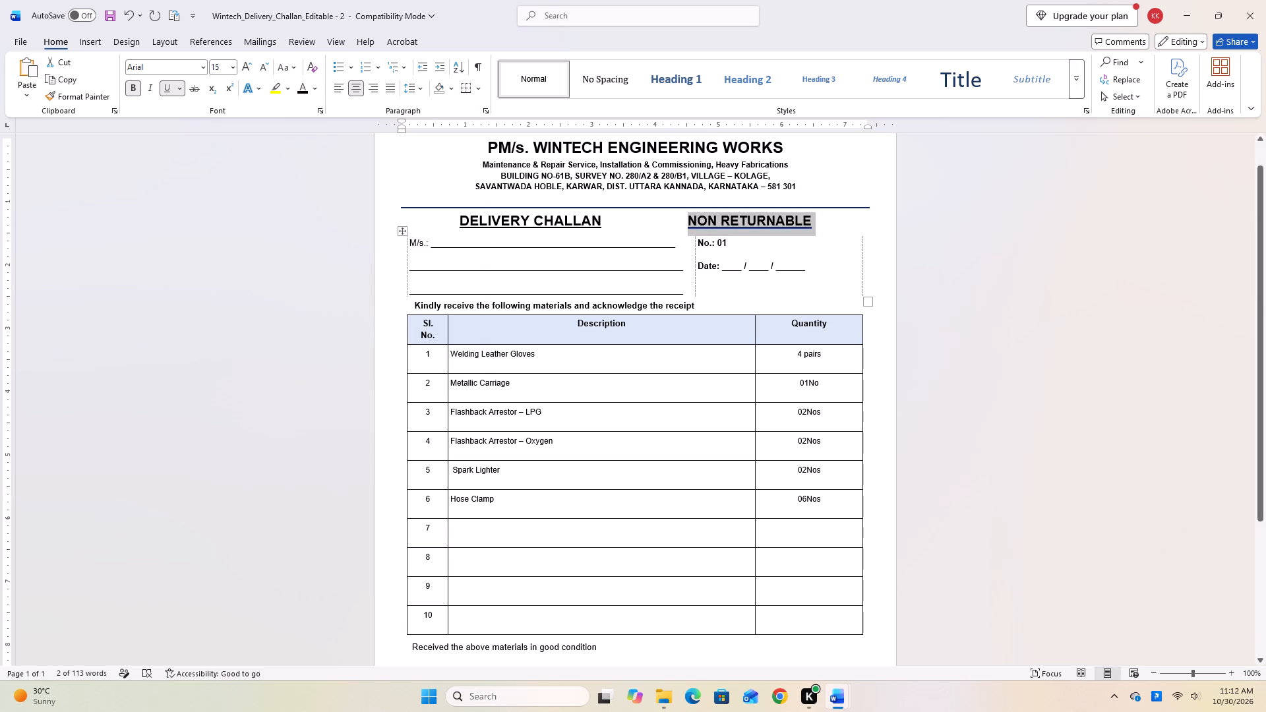
click(1110, 318)
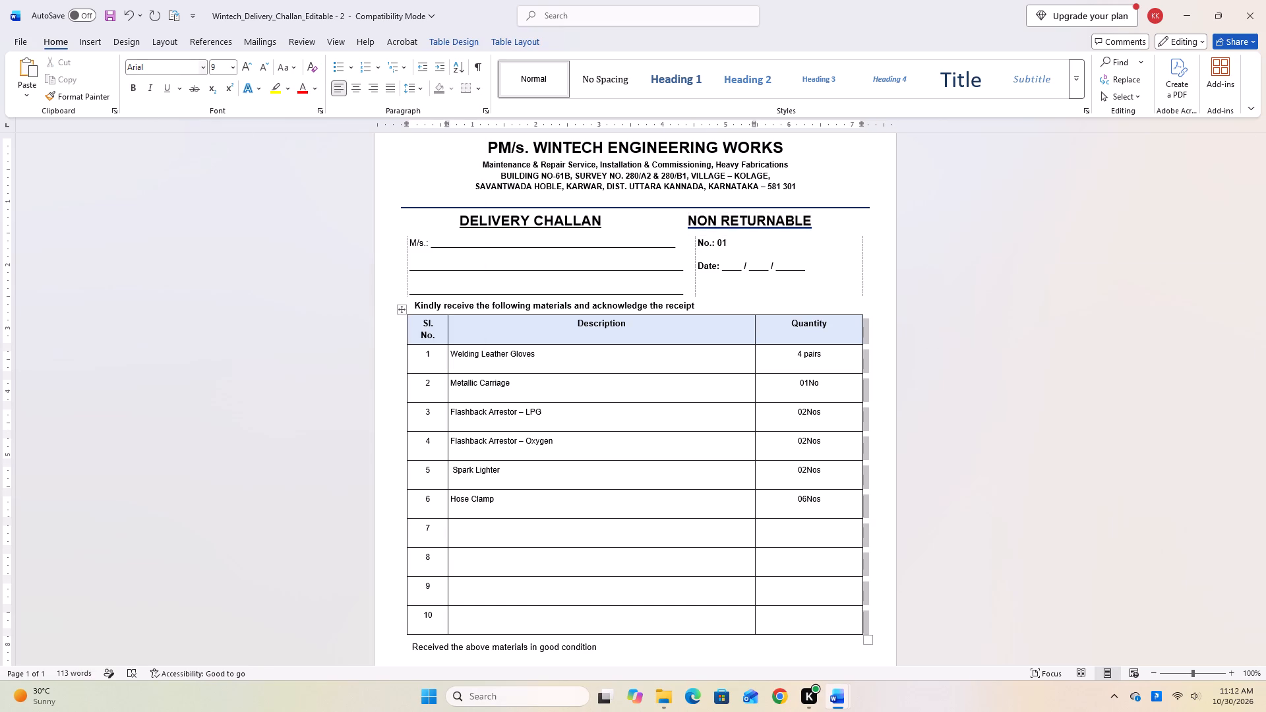
Save the Editable - 2 challan.
double_click(110, 16)
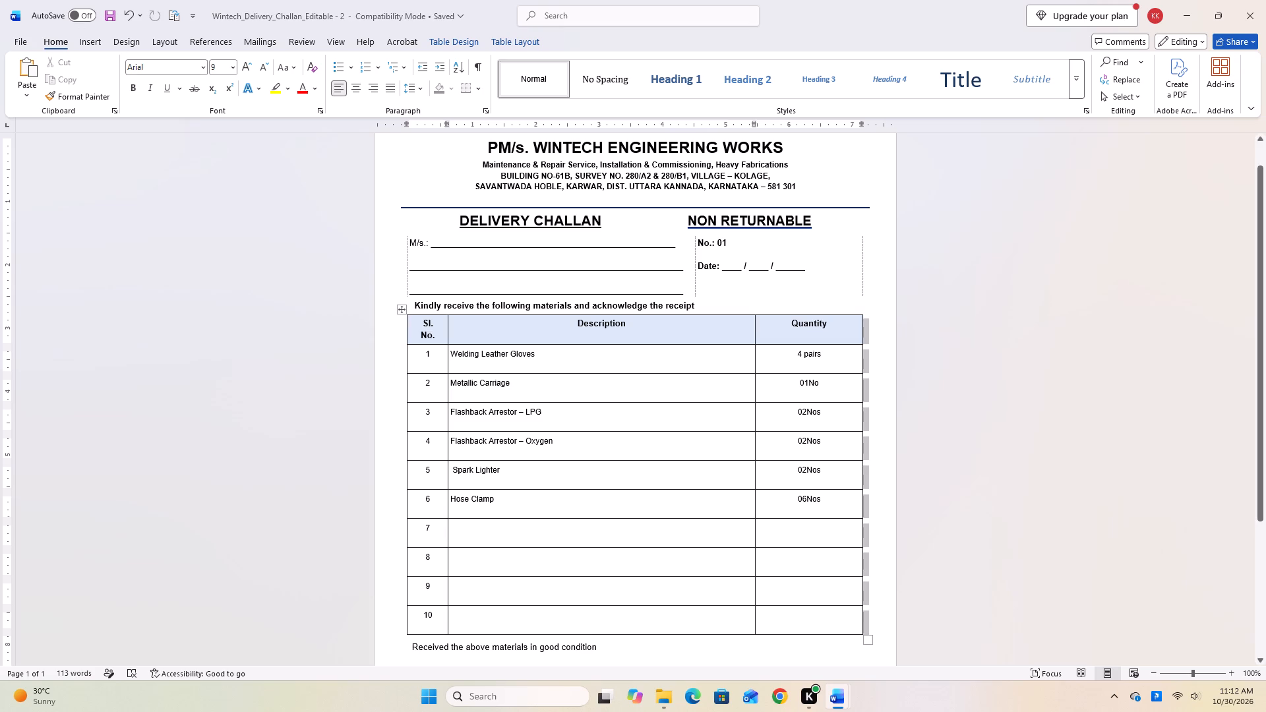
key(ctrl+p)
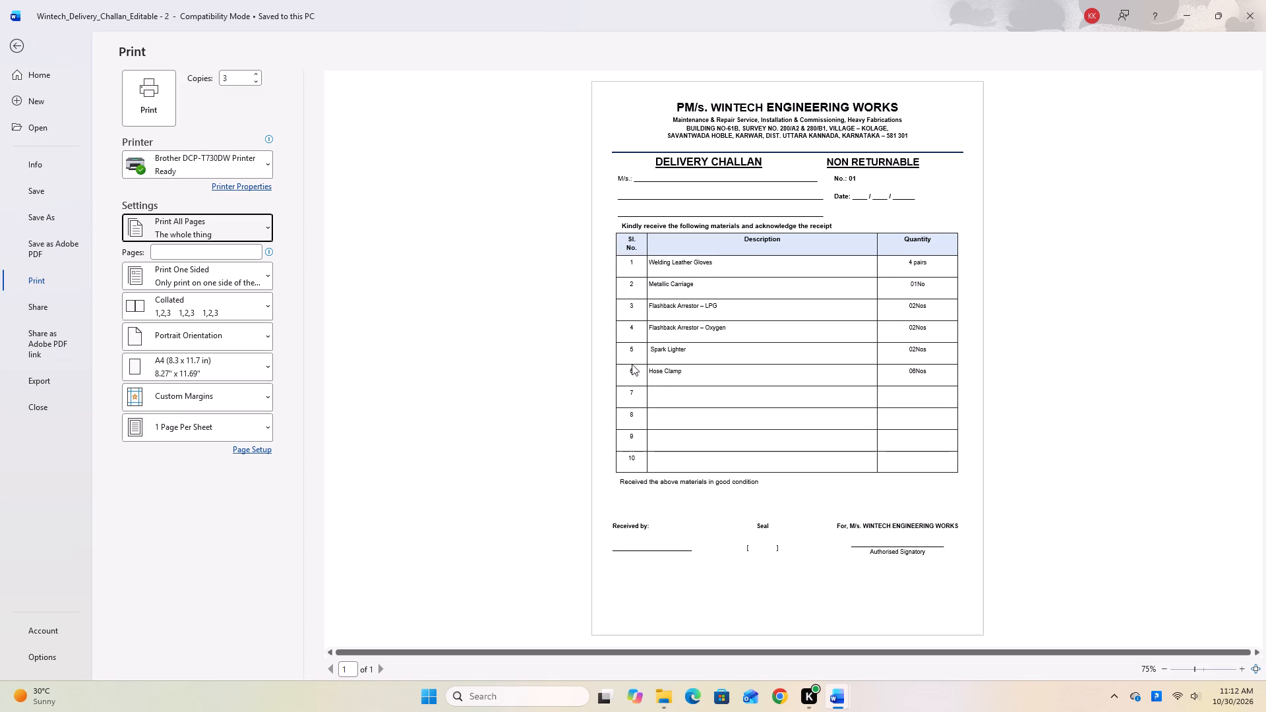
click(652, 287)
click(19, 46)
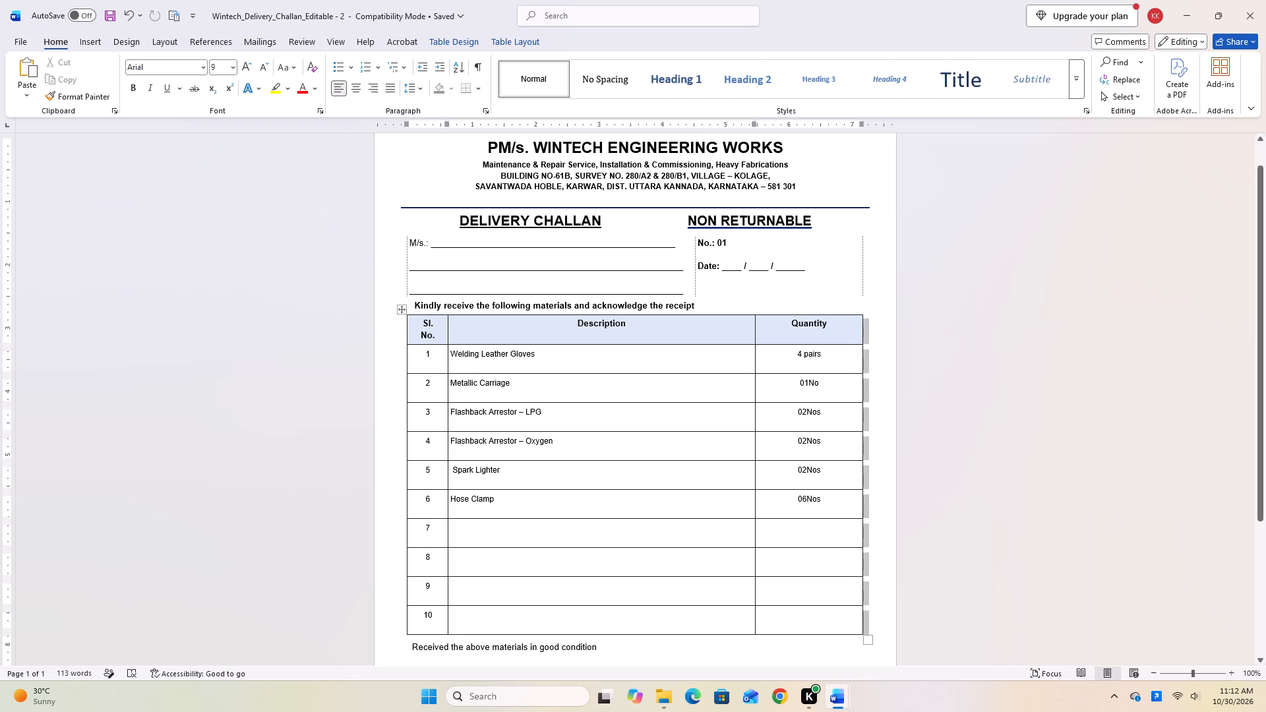
Copy the Metallic Carriage entry with its quantity from the Editable - 2 challan into row 9 of the Copy (2) challan.
drag(450, 384, 773, 387)
key(ctrl+c)
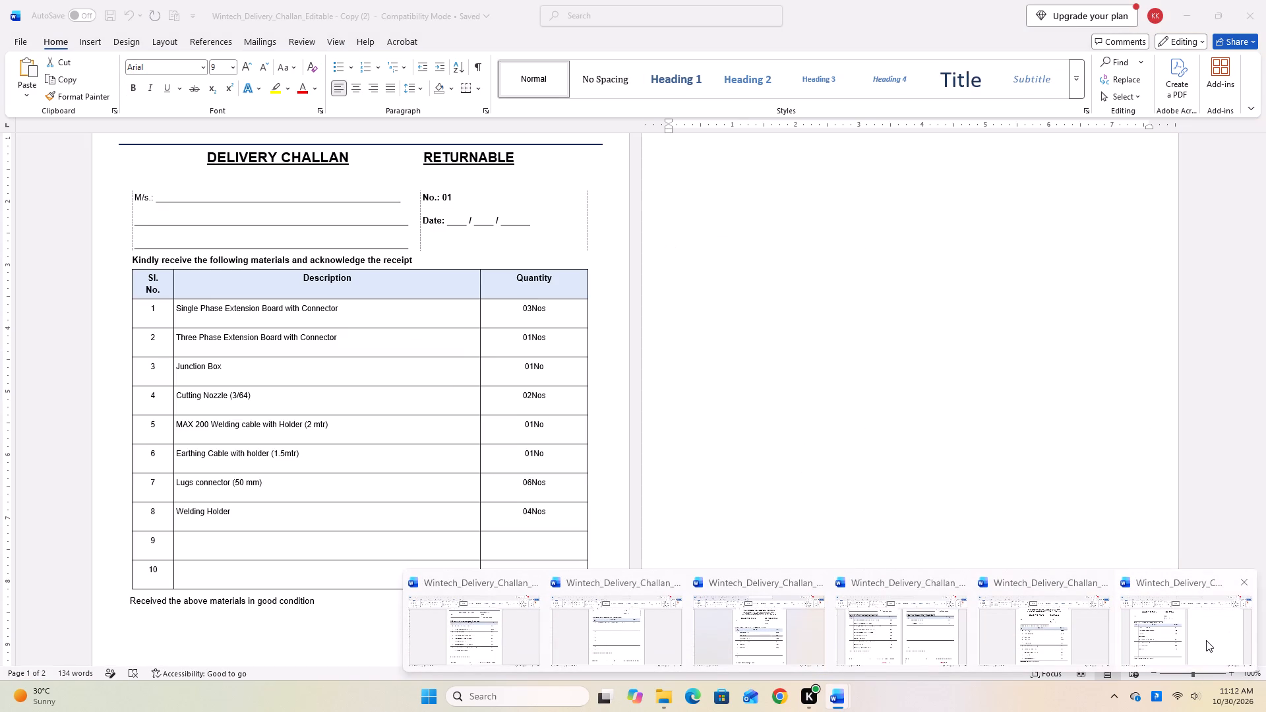
click(1206, 640)
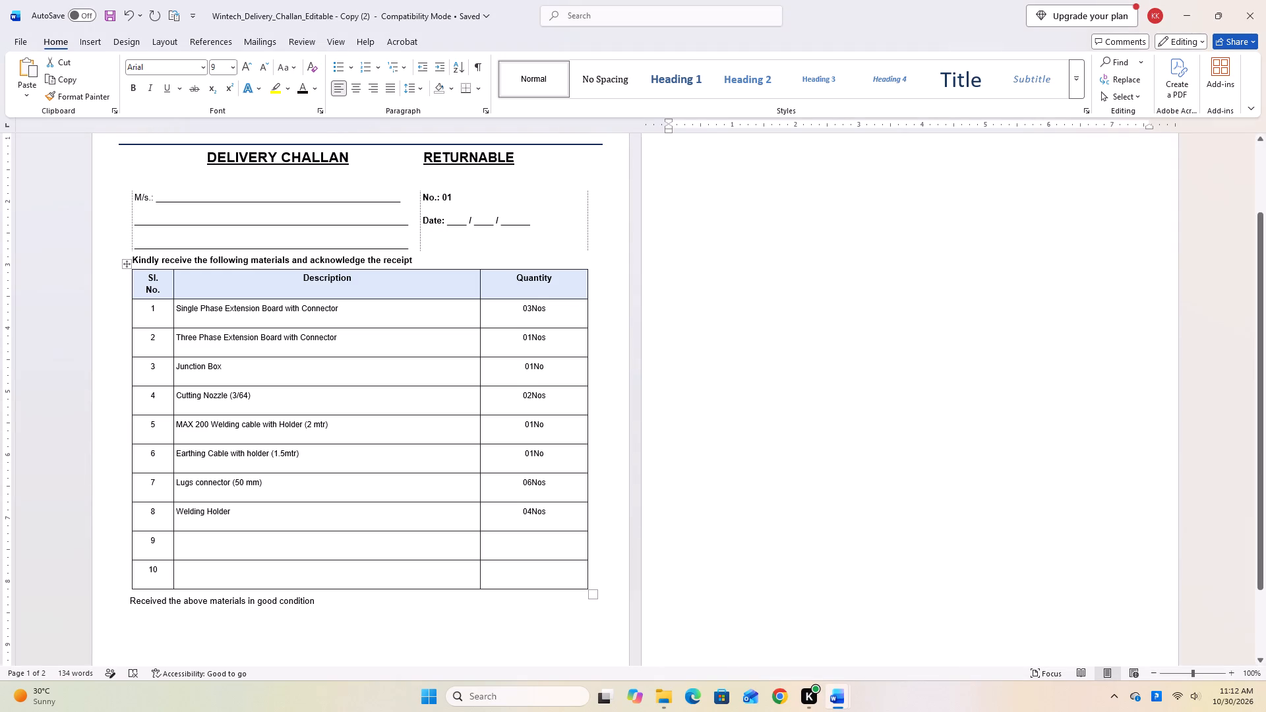
drag(183, 543, 347, 543)
drag(347, 543, 556, 545)
key(ctrl+v)
click(465, 545)
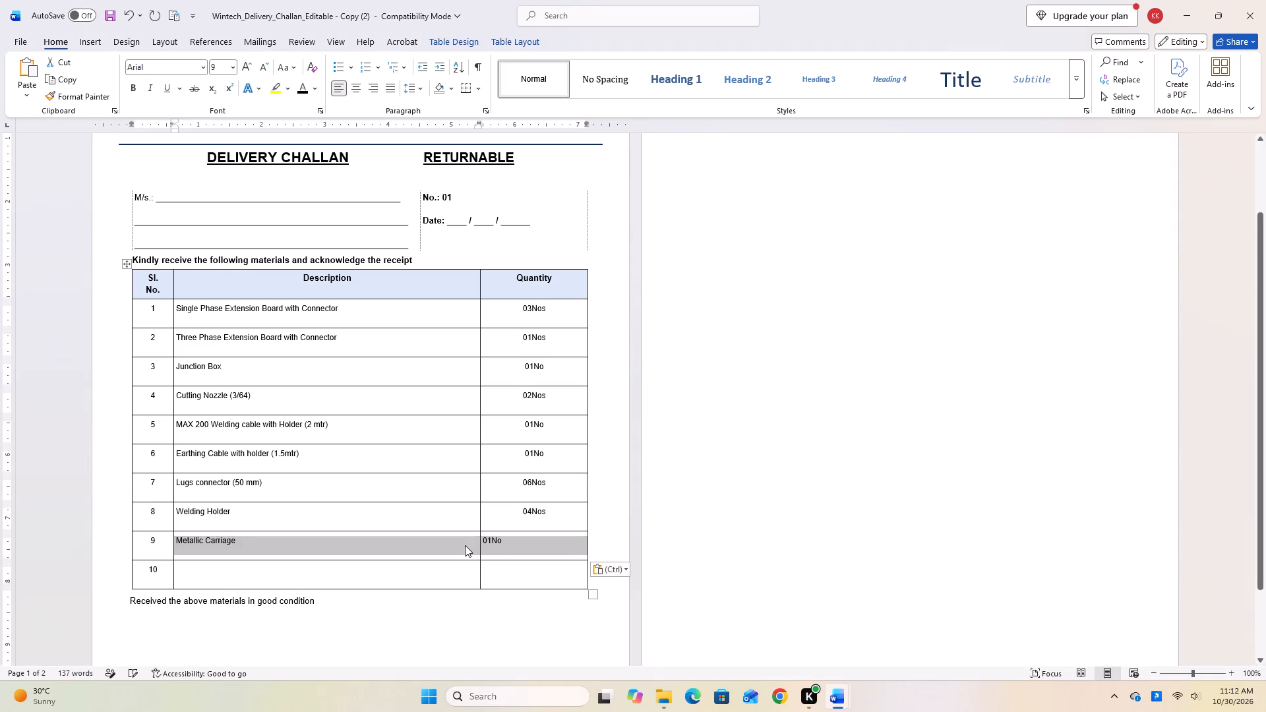
Move the Cutting Nozzle (3/64) entry to row 10 and the Earthing Cable entry to row 4, with their quantities.
drag(184, 405, 187, 405)
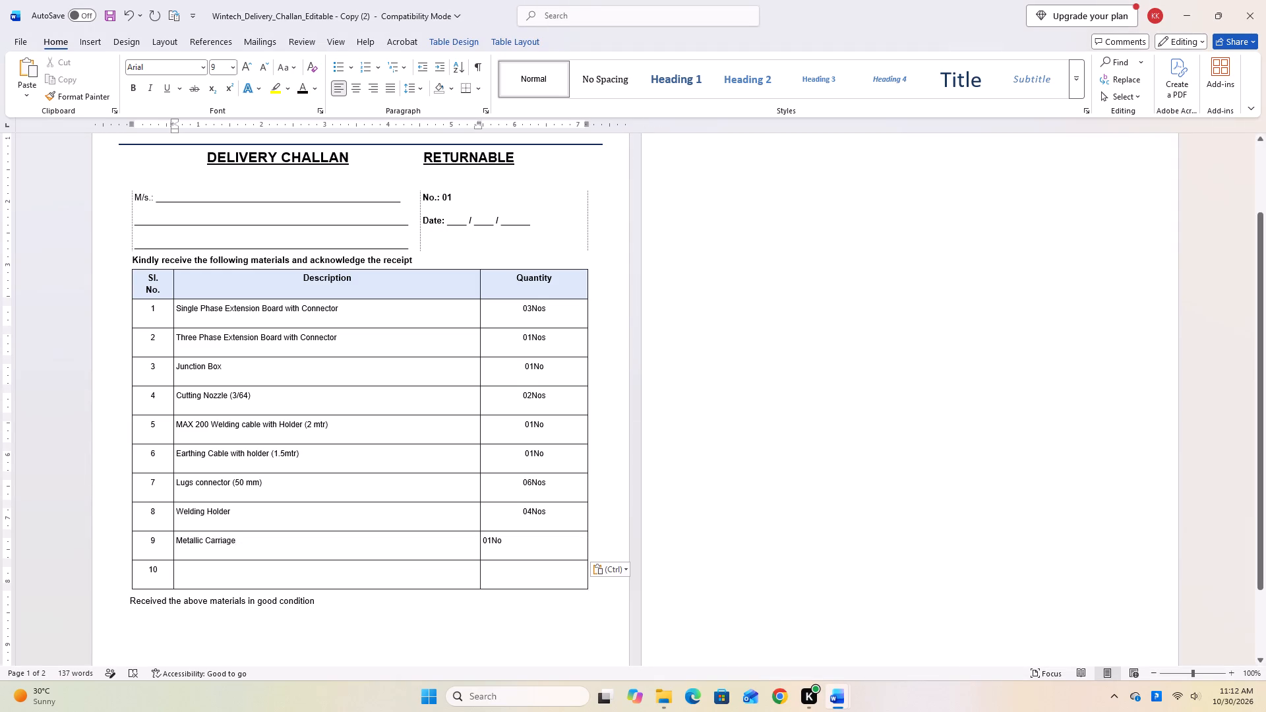
drag(187, 405, 521, 413)
drag(355, 400, 307, 572)
drag(194, 548, 560, 547)
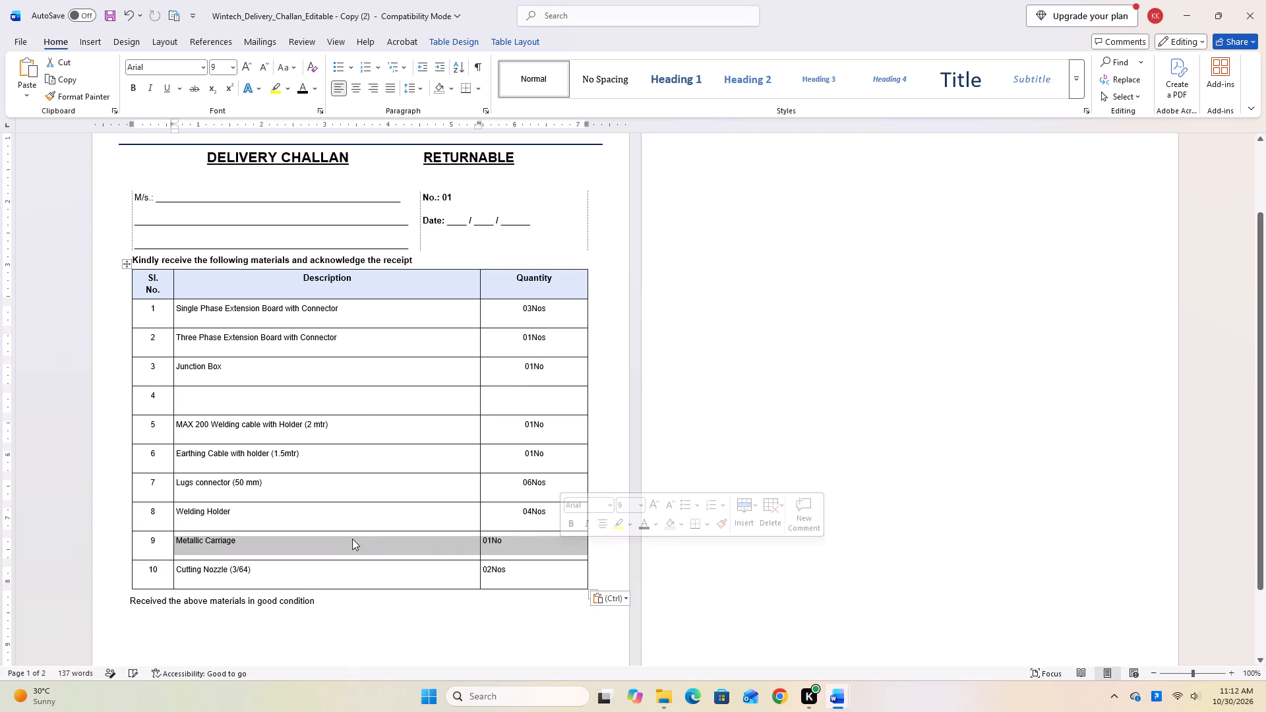
click(237, 440)
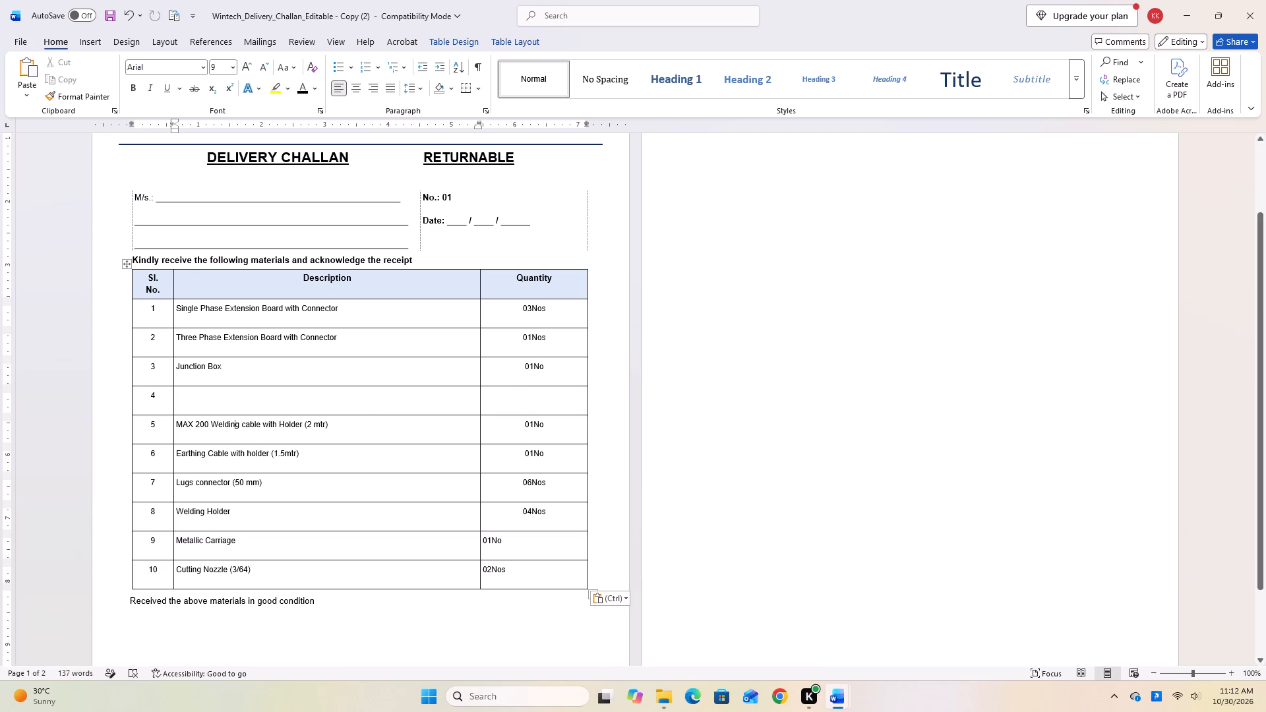
drag(177, 457, 506, 466)
drag(328, 460, 328, 407)
Move the Metallic Carriage entry to row 6 and the Cutting Nozzle (3/64) entry to row 9, with their quantities.
drag(185, 518, 220, 519)
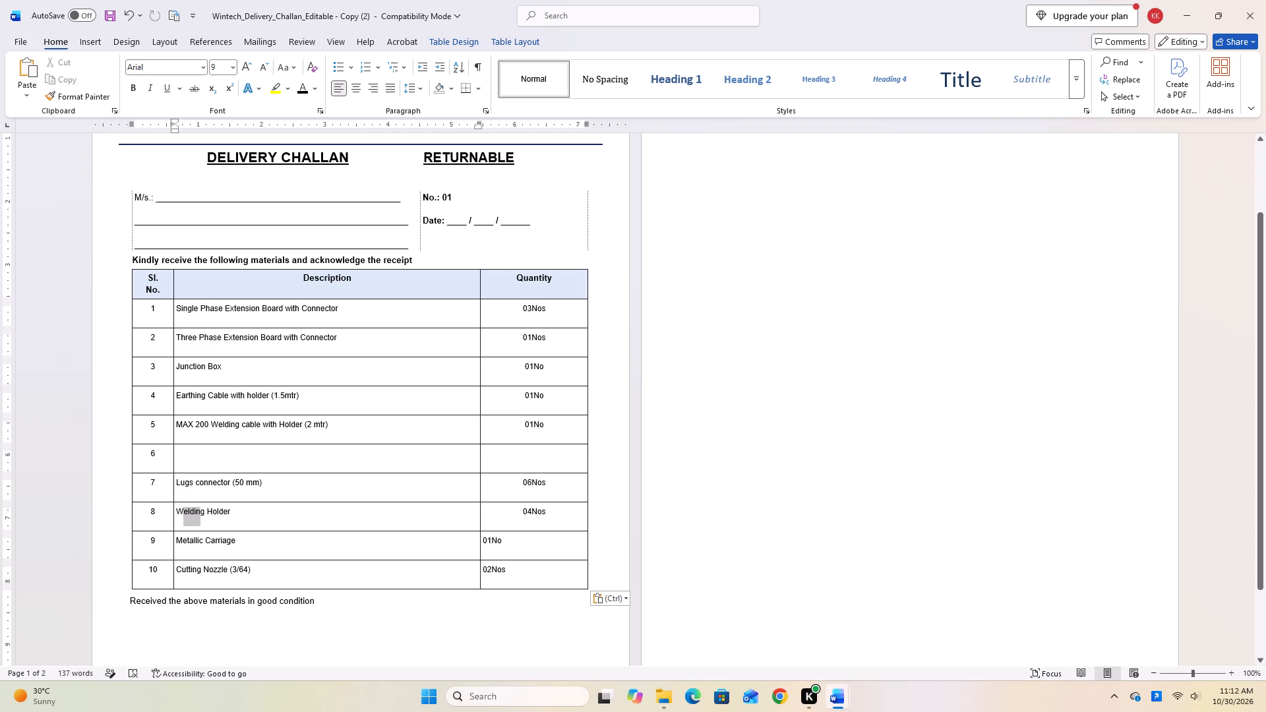
drag(220, 519, 531, 527)
click(241, 541)
drag(184, 549, 526, 549)
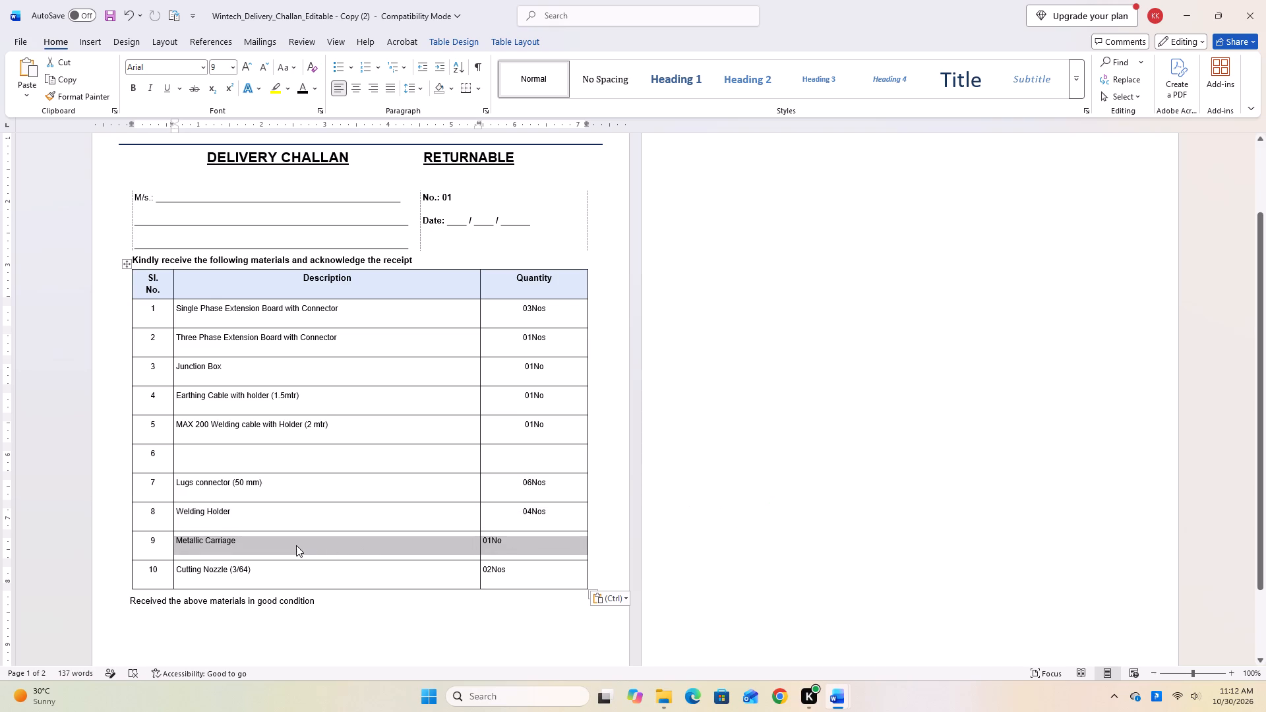
drag(291, 545, 282, 460)
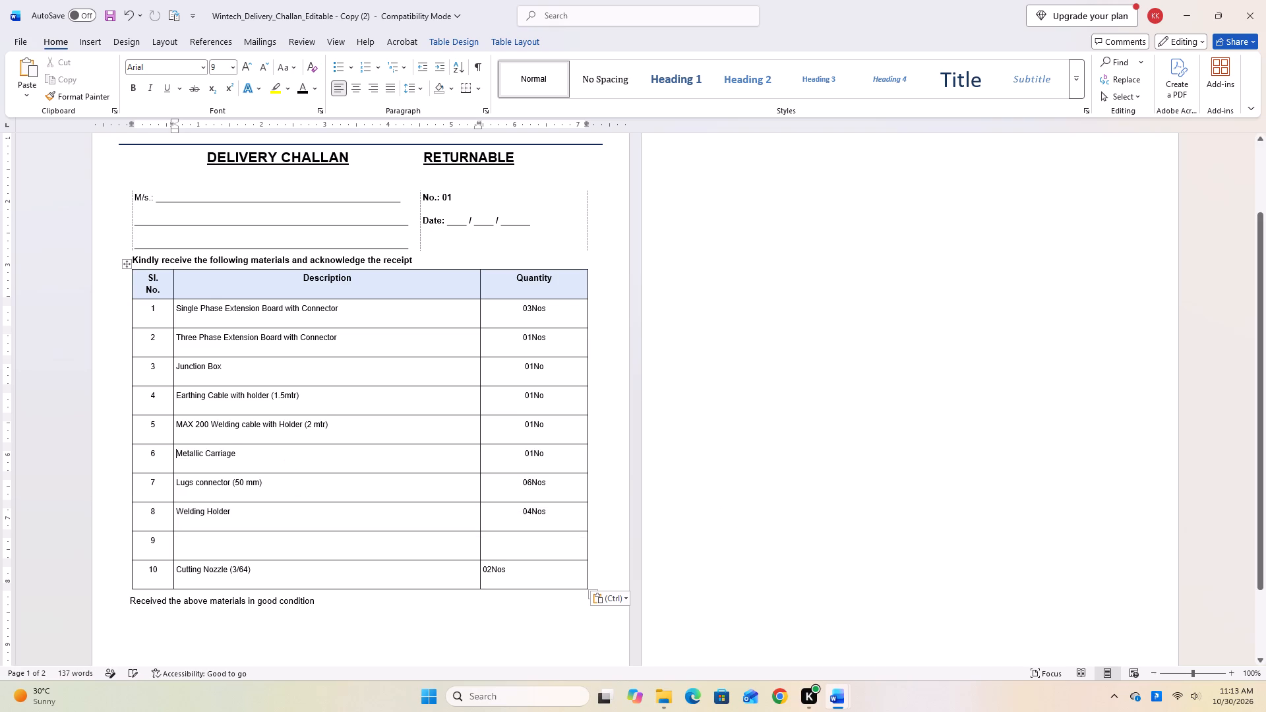
drag(202, 579, 524, 578)
drag(348, 579, 348, 552)
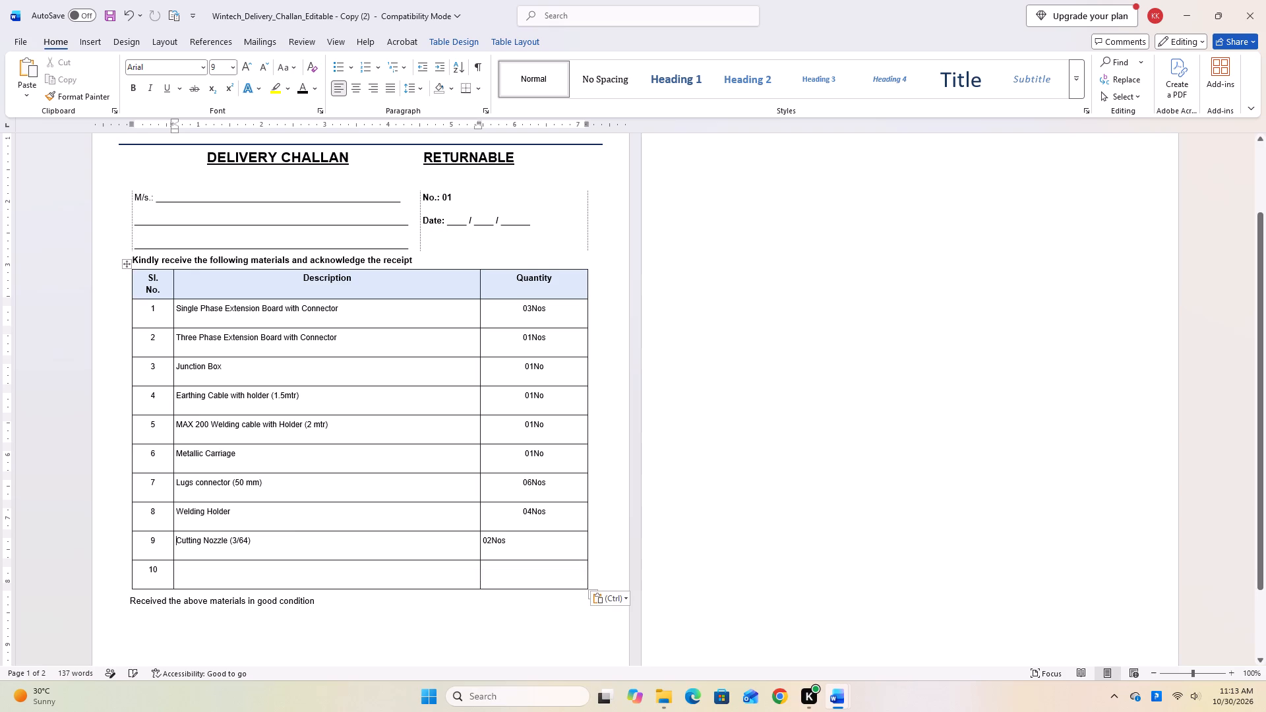
Center the Cutting Nozzle quantity in row 9 of the Copy (2) challan.
click(514, 552)
drag(540, 546, 488, 544)
drag(488, 544, 485, 547)
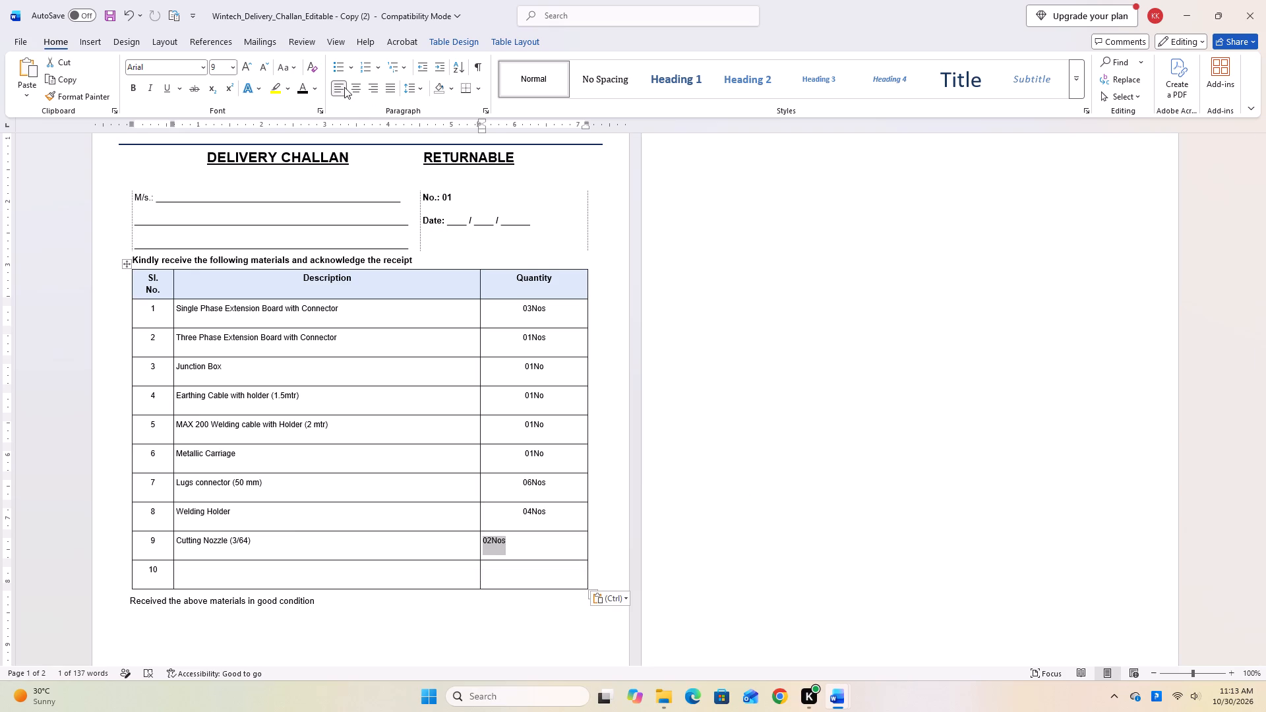
click(355, 88)
click(835, 460)
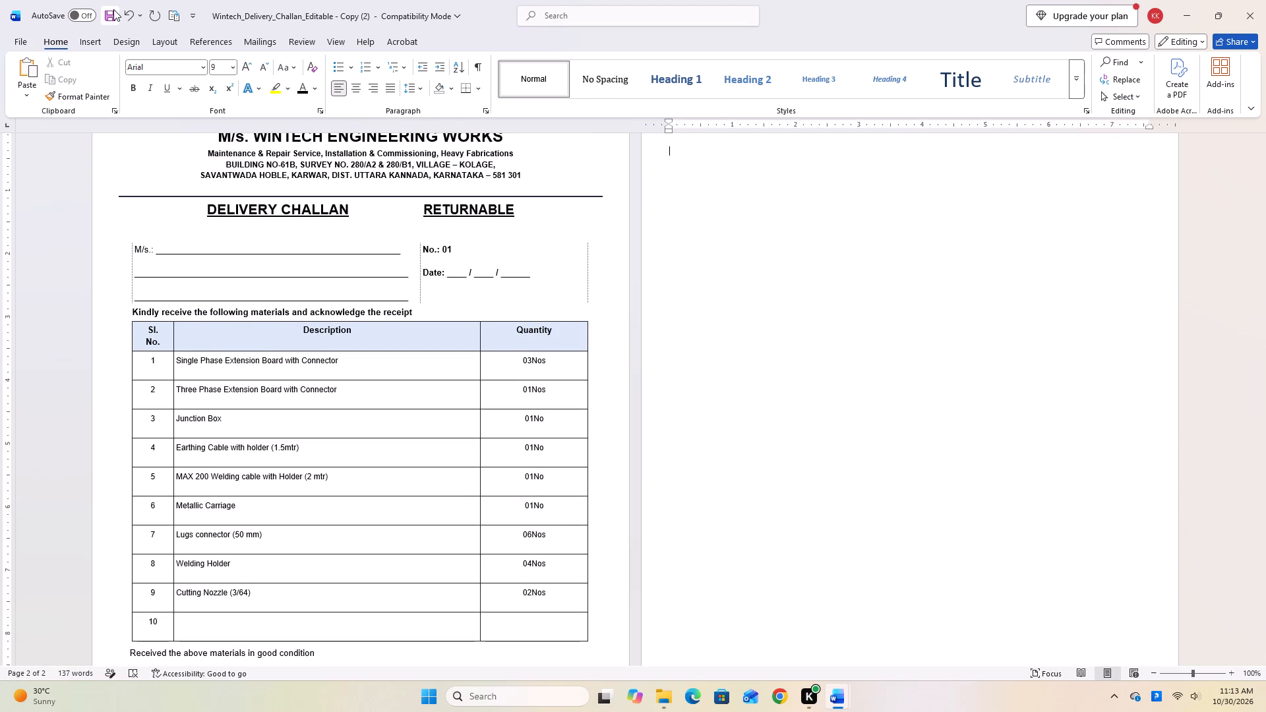
Save the Copy (2) challan.
double_click(113, 9)
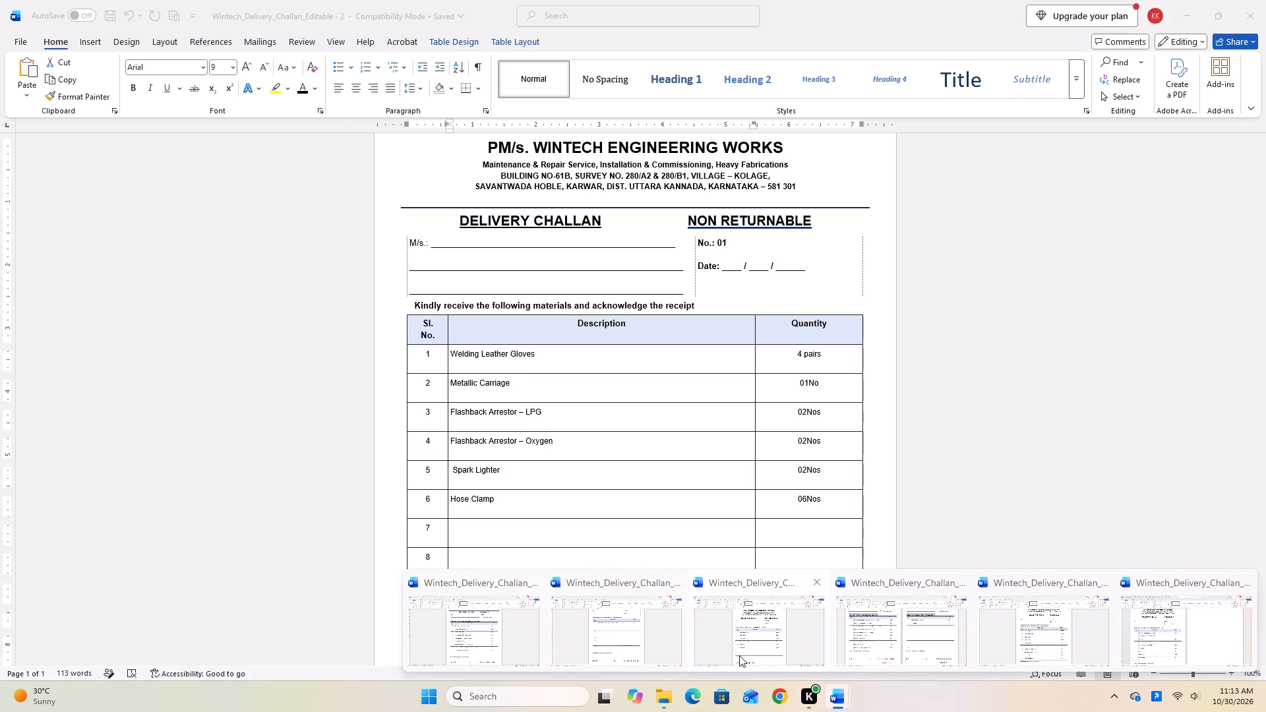
Clear the Metallic Carriage entry and its quantity from row 2 of the Editable - 2 challan.
click(739, 655)
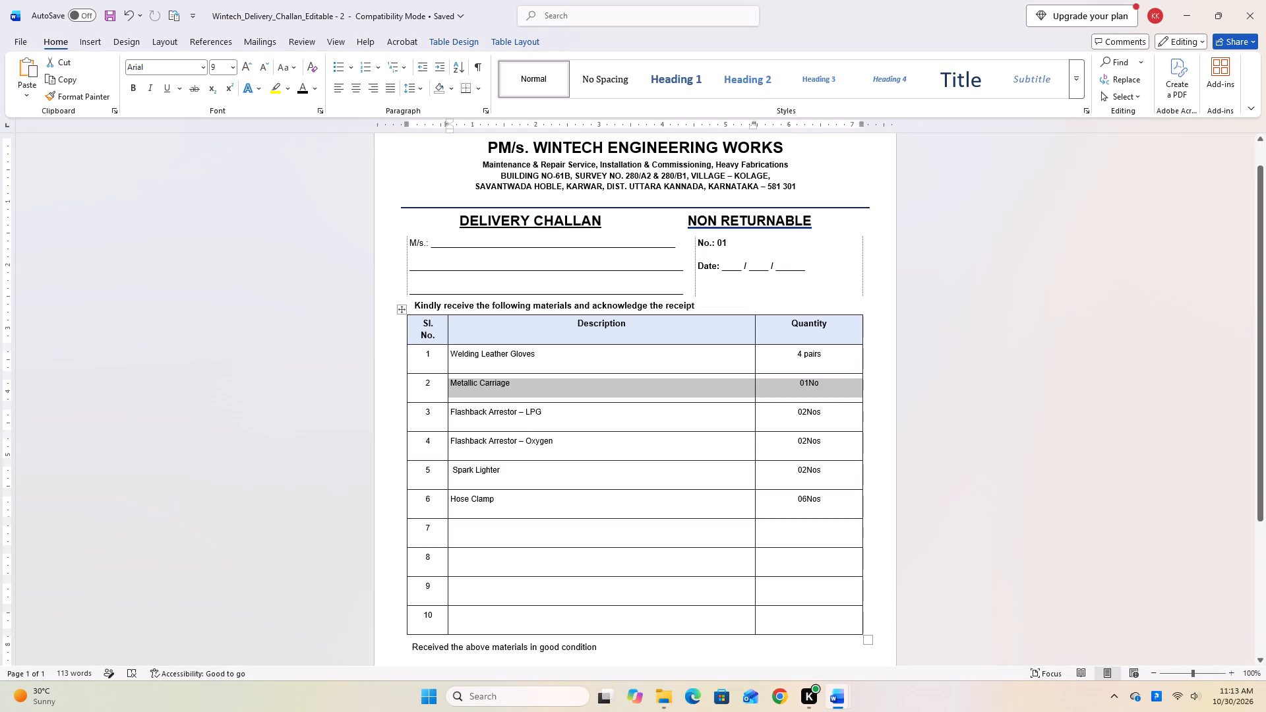
key(Delete)
Move the Flashback Arrestor, Spark Lighter and Hose Clamp entries with their quantities up one row, into rows 2 to 5.
drag(472, 424, 741, 499)
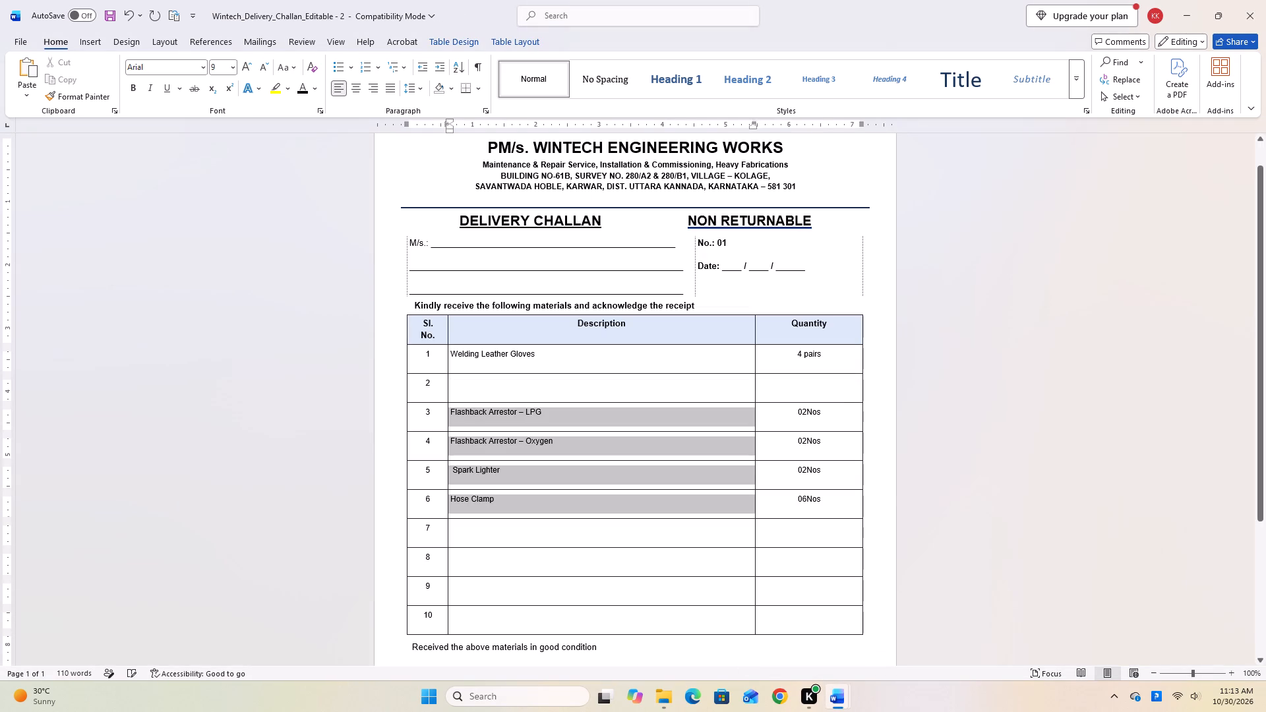
drag(741, 499, 776, 499)
drag(574, 422, 573, 384)
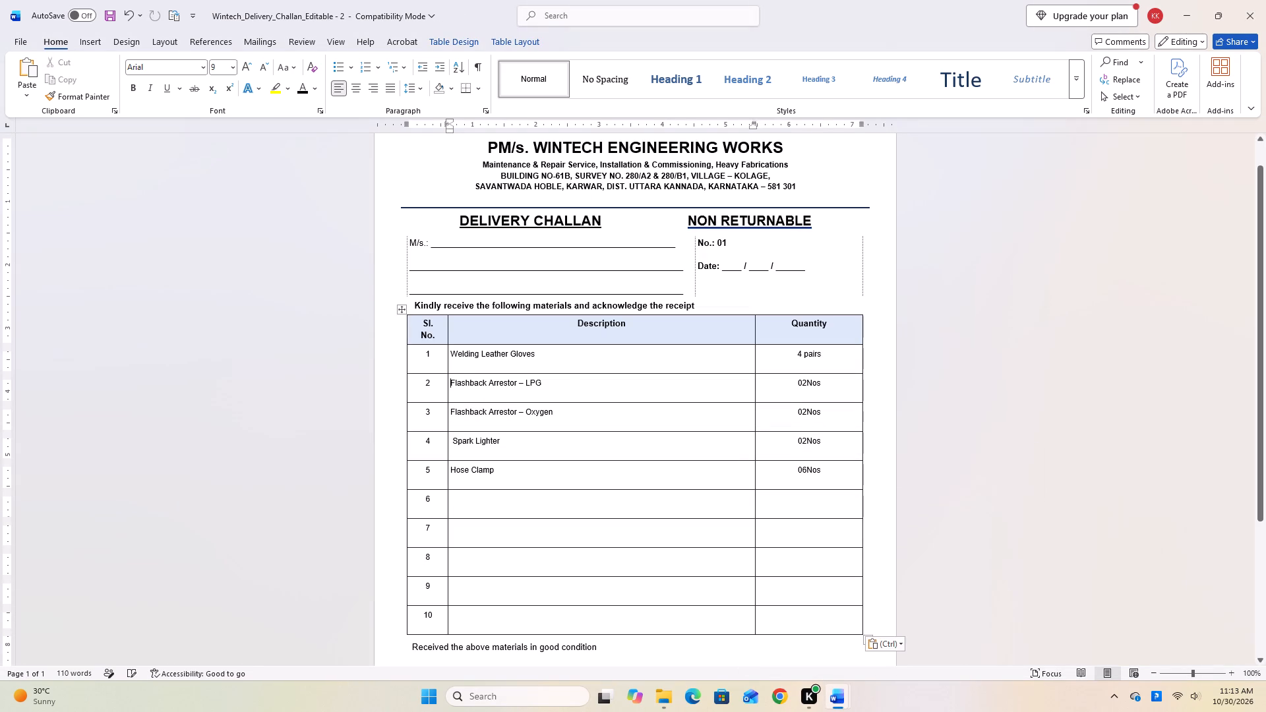
click(602, 485)
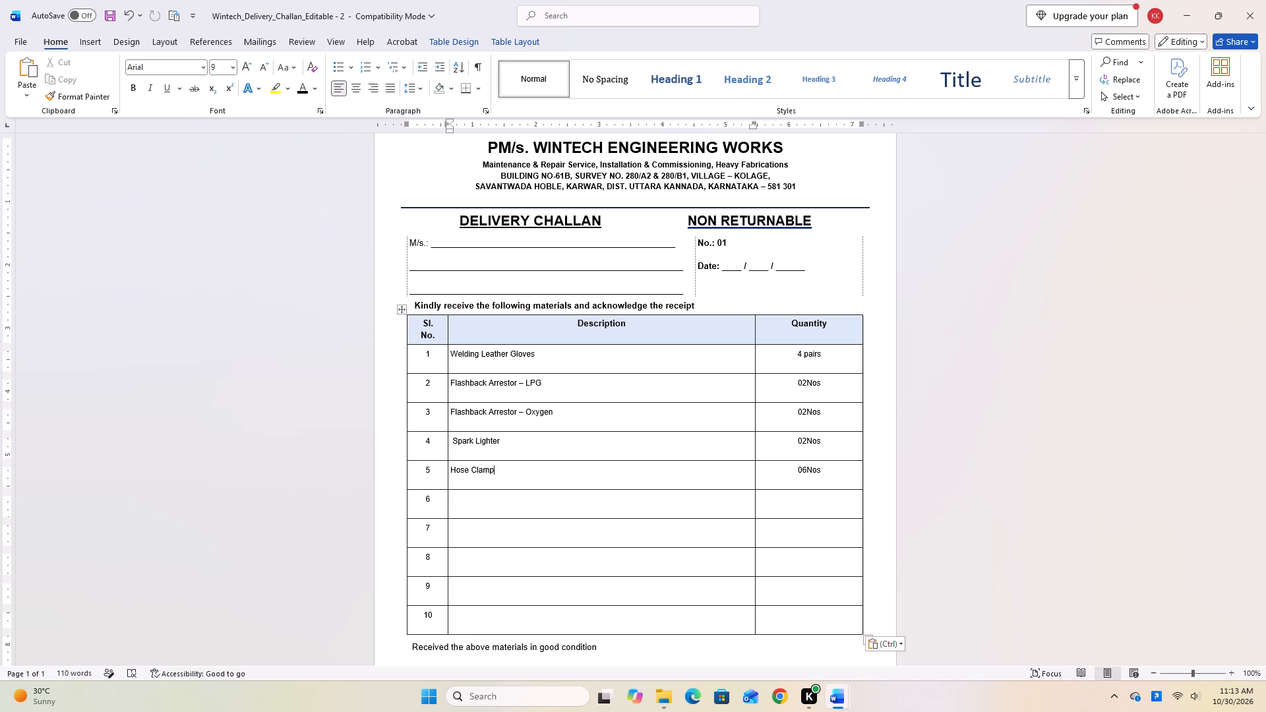
Print three copies of the non-returnable Editable - 2 challan.
key(ctrl+p)
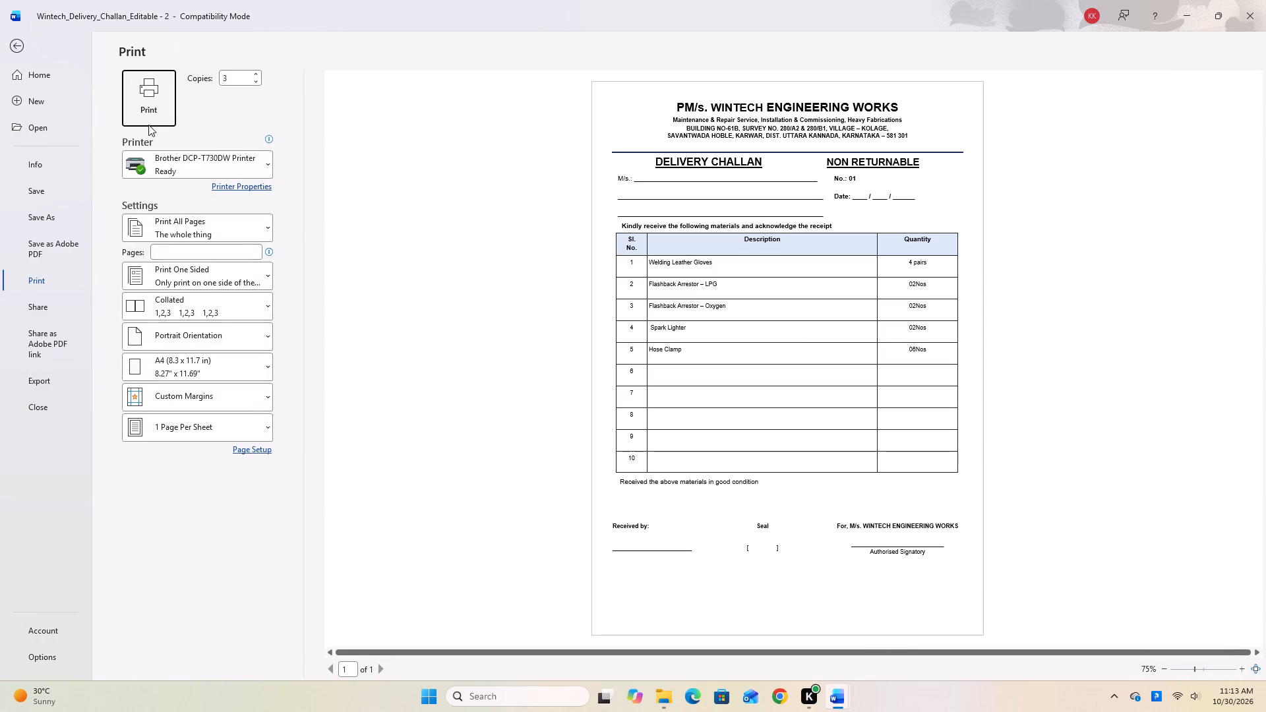
scroll(844, 572, down, 4)
click(160, 111)
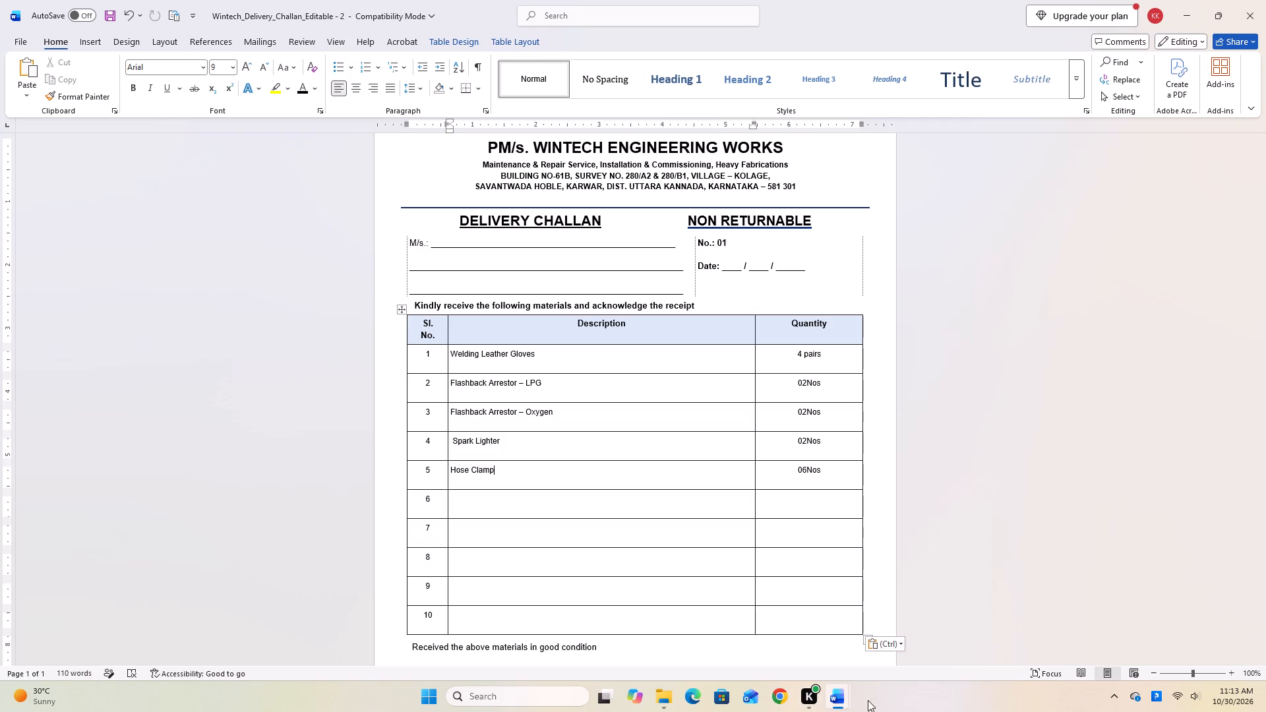
Switch to the returnable Copy (2) challan and save it.
click(1157, 659)
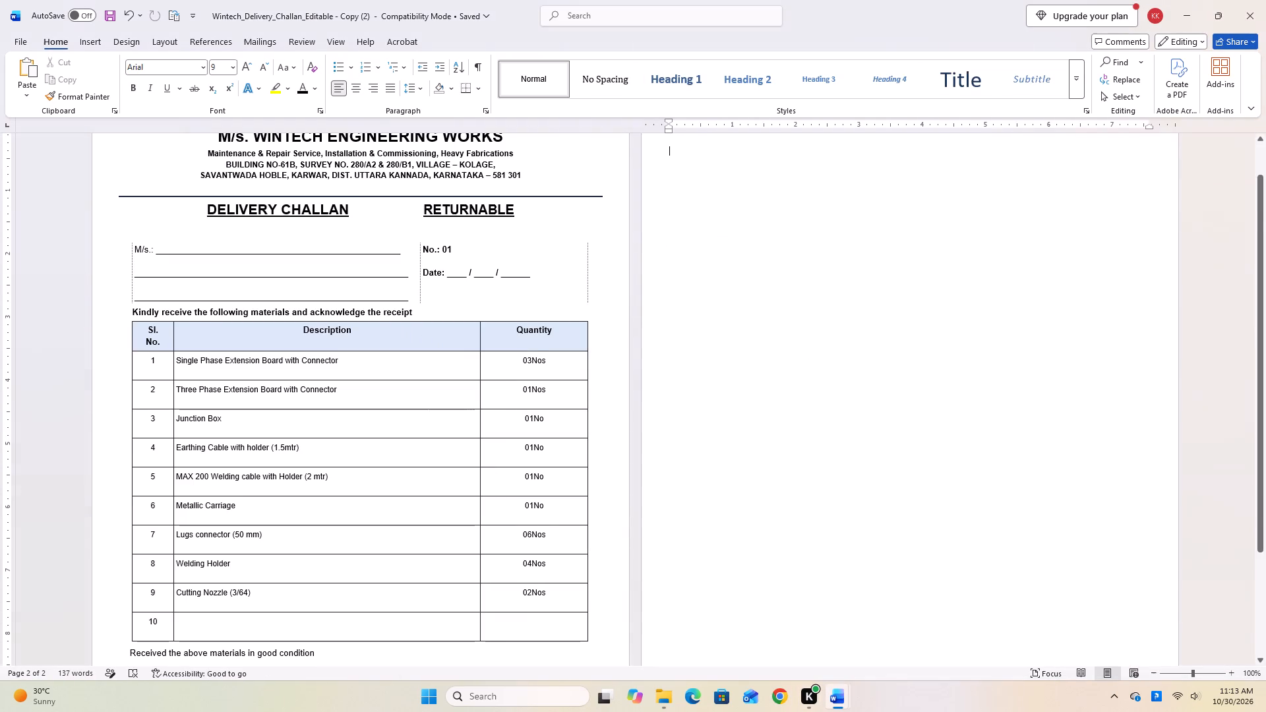
scroll(630, 473, down, 2)
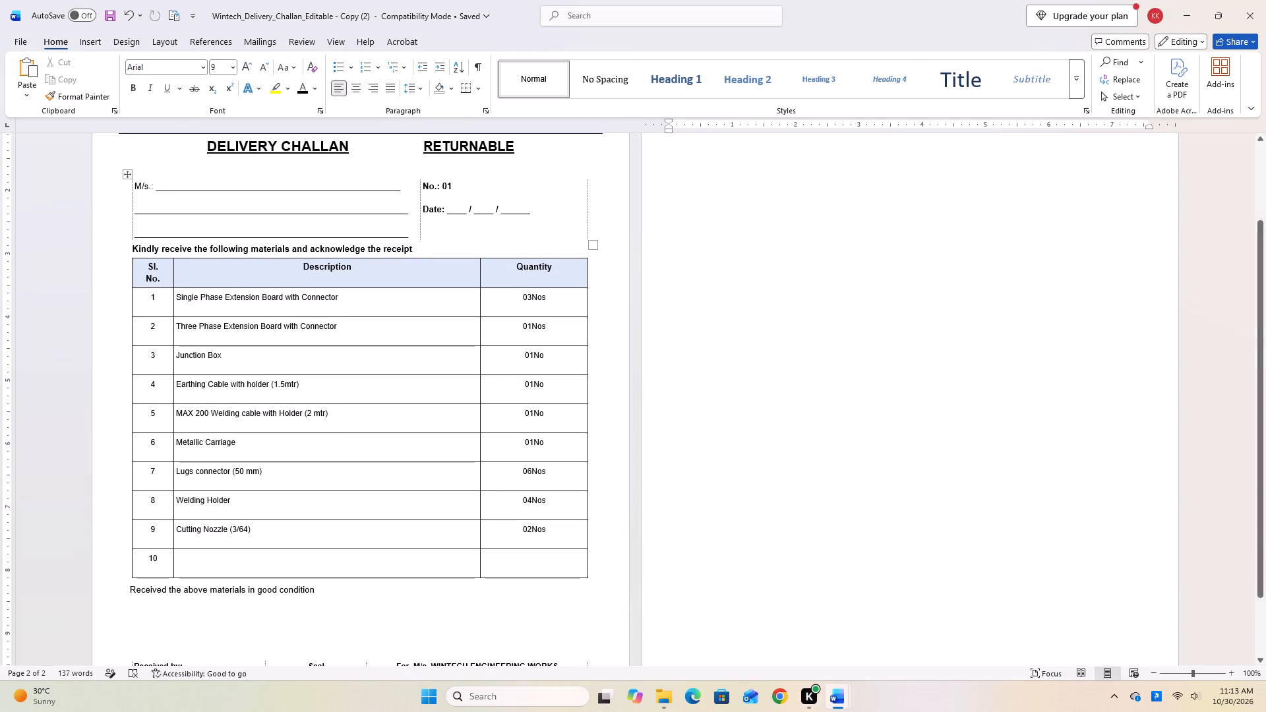
double_click(110, 15)
Print three copies of only the page holding the item table in the Copy (2) challan, using Print Current Page.
click(226, 398)
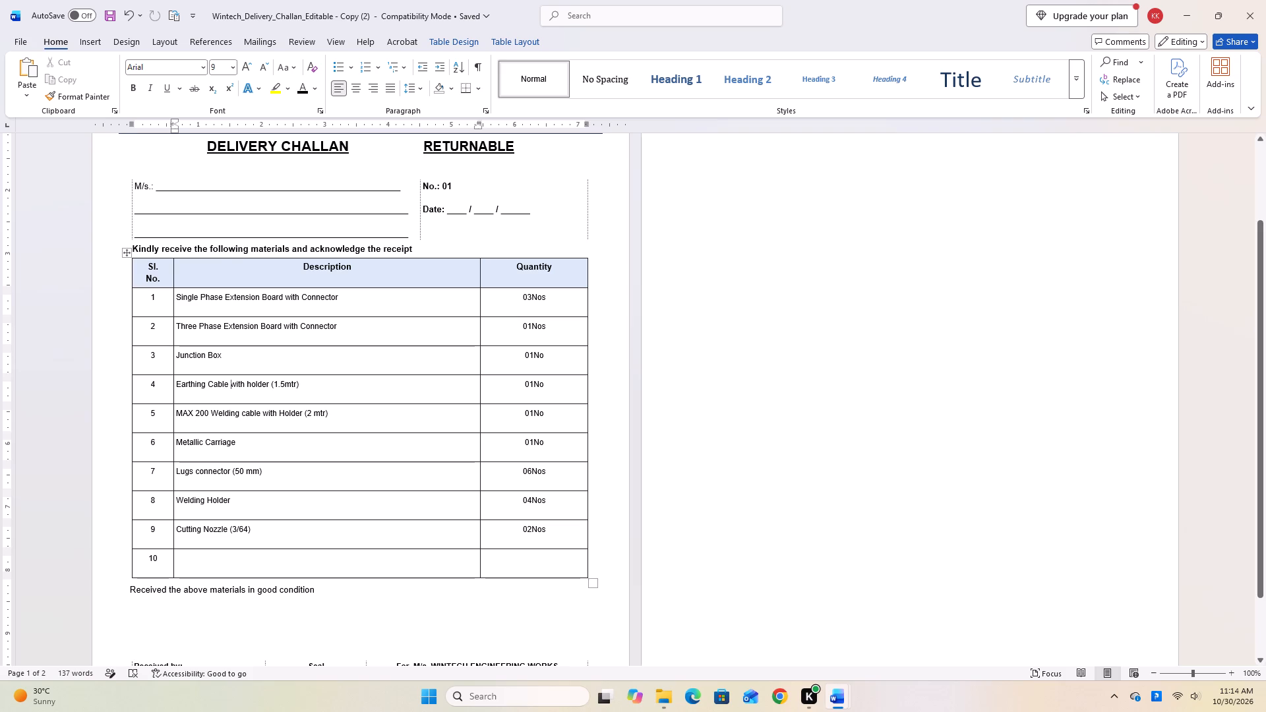
click(233, 425)
click(247, 454)
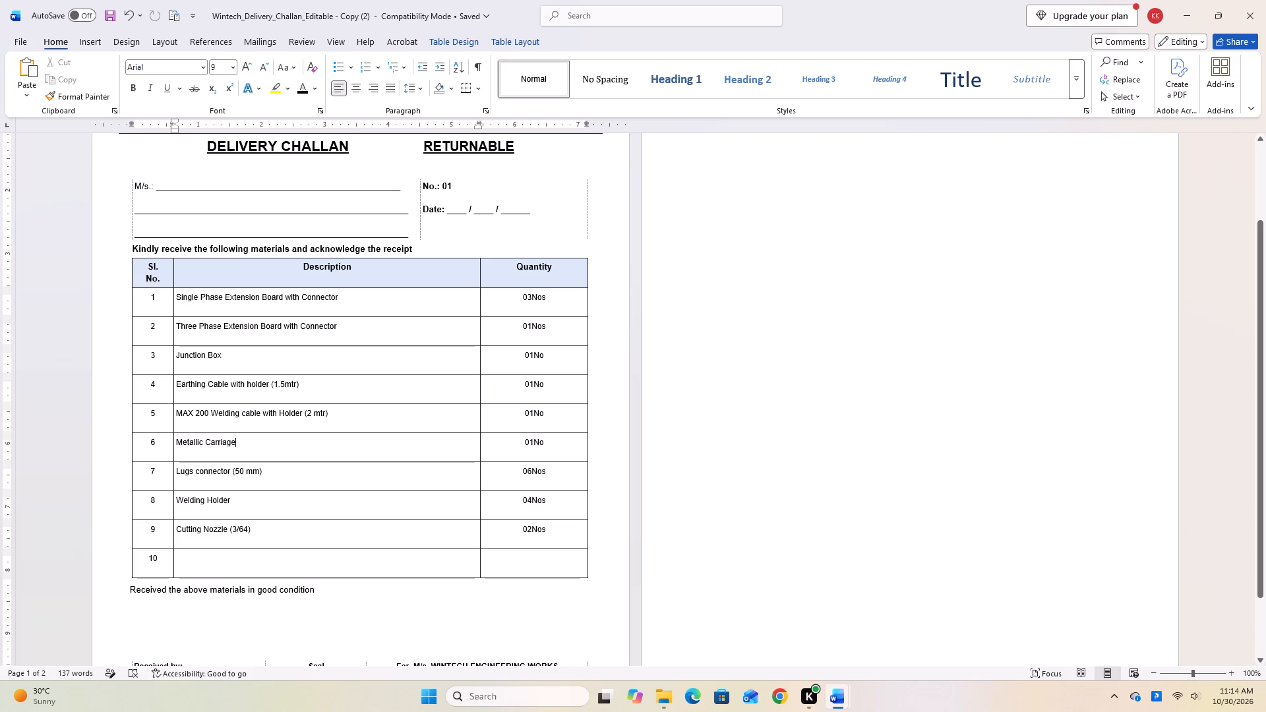
click(263, 482)
click(261, 507)
key(ctrl+p)
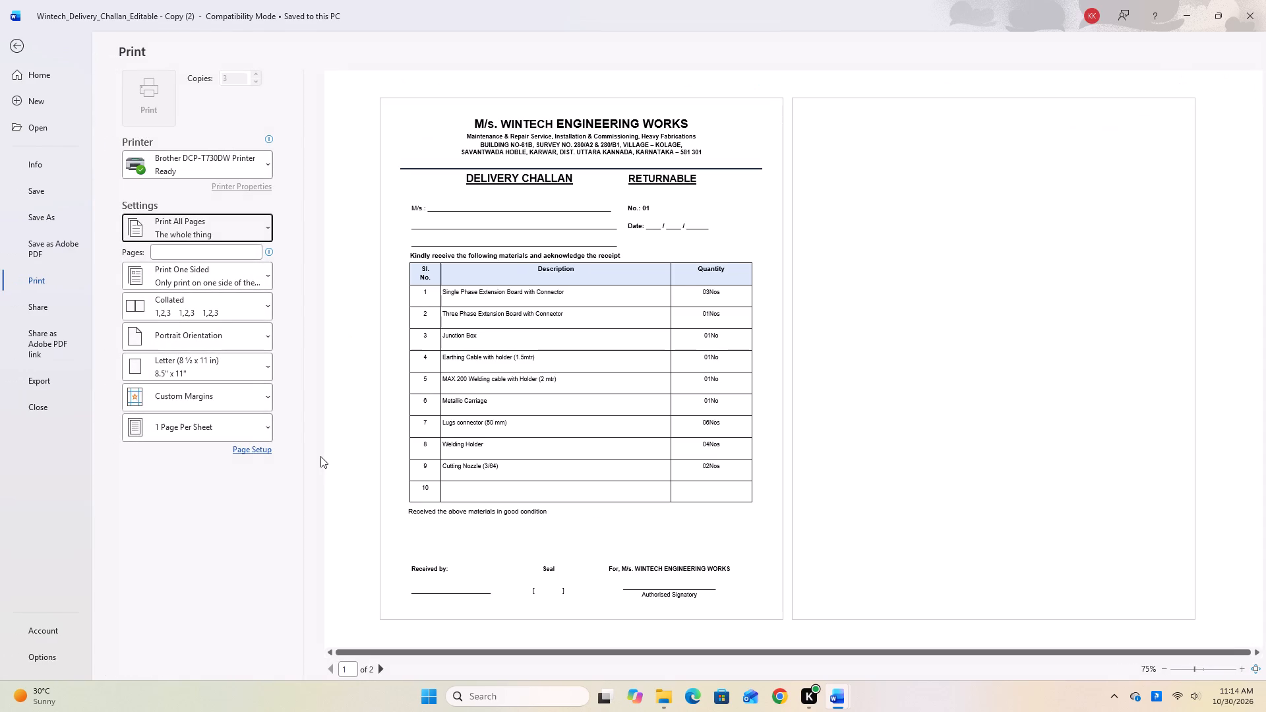
click(204, 244)
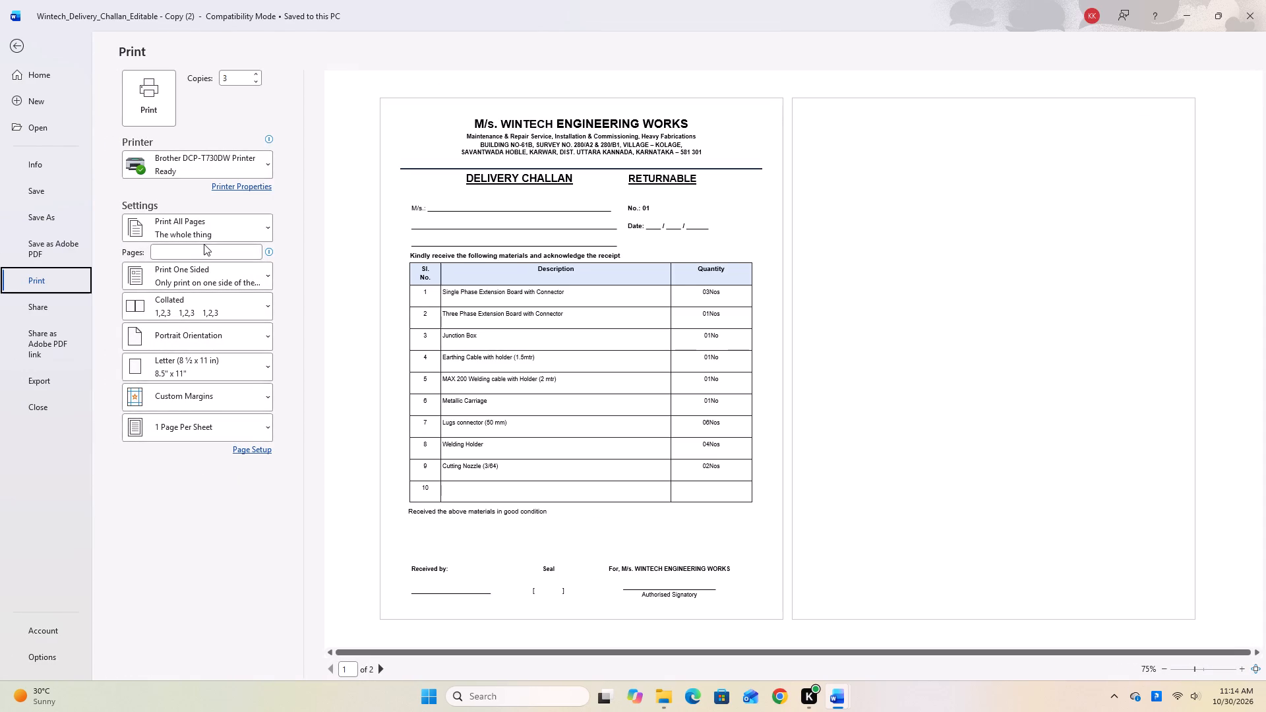
click(202, 232)
click(190, 338)
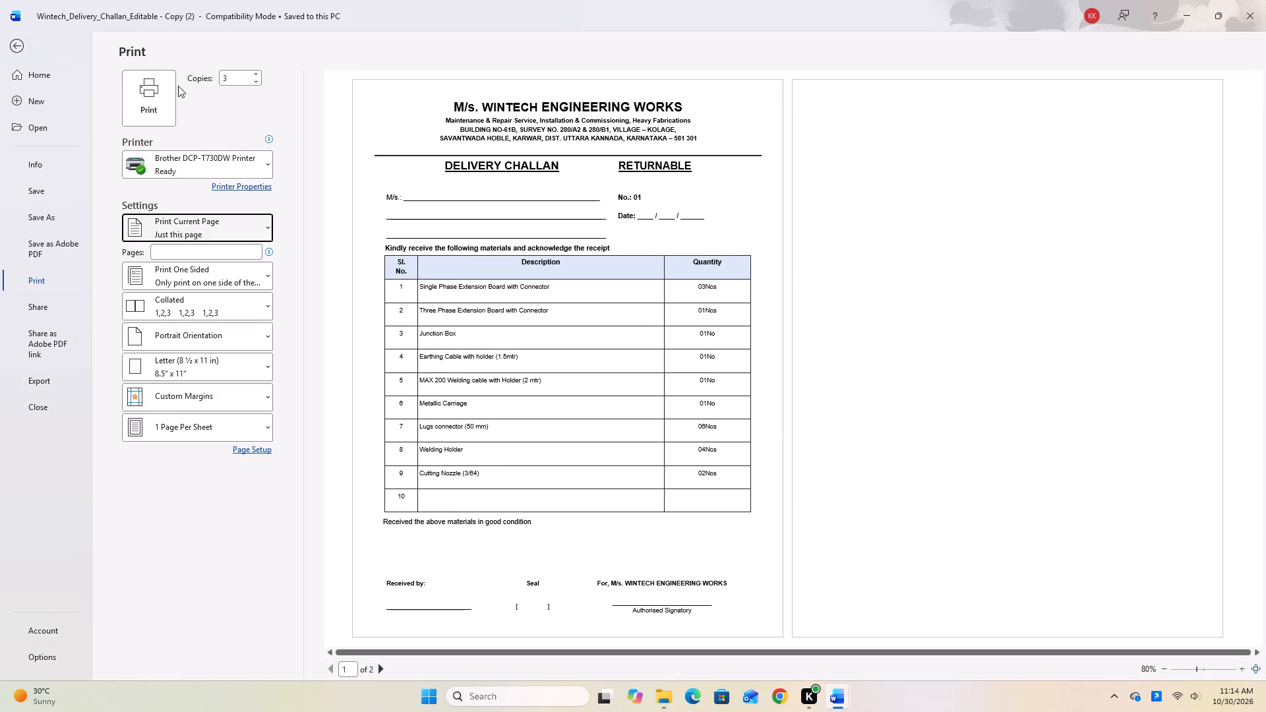
click(157, 98)
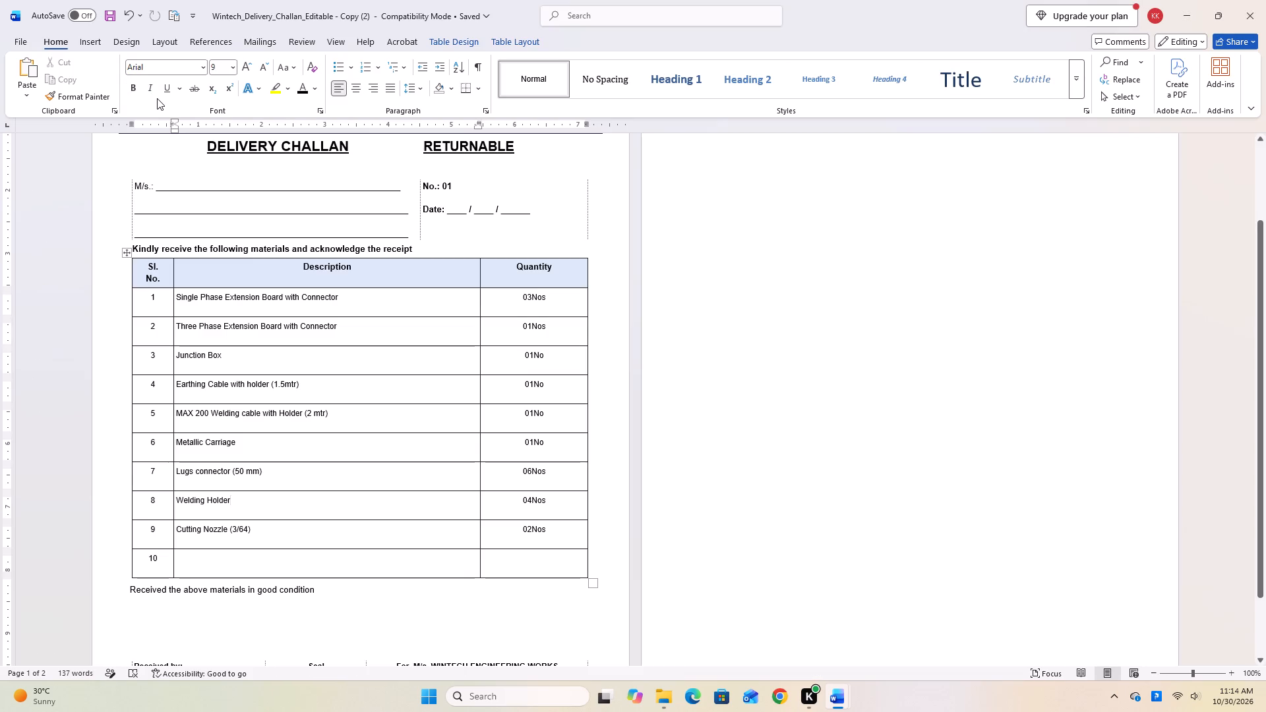
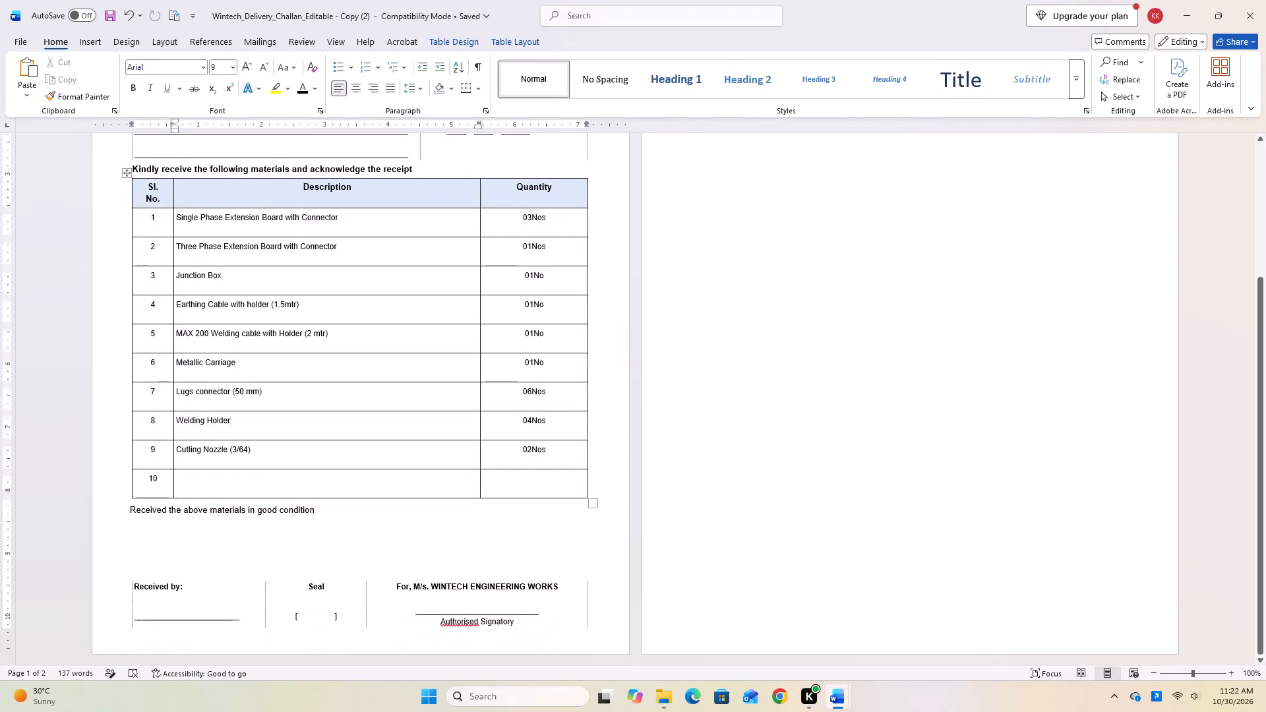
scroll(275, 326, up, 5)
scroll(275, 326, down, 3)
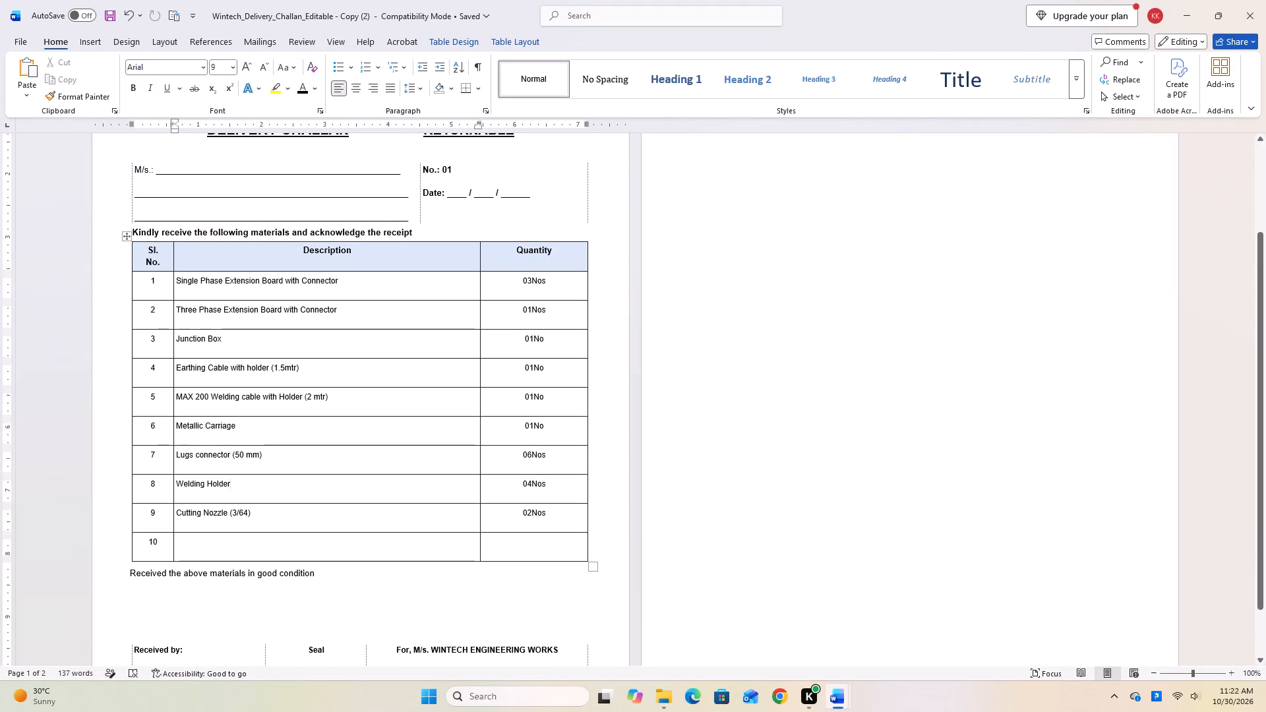
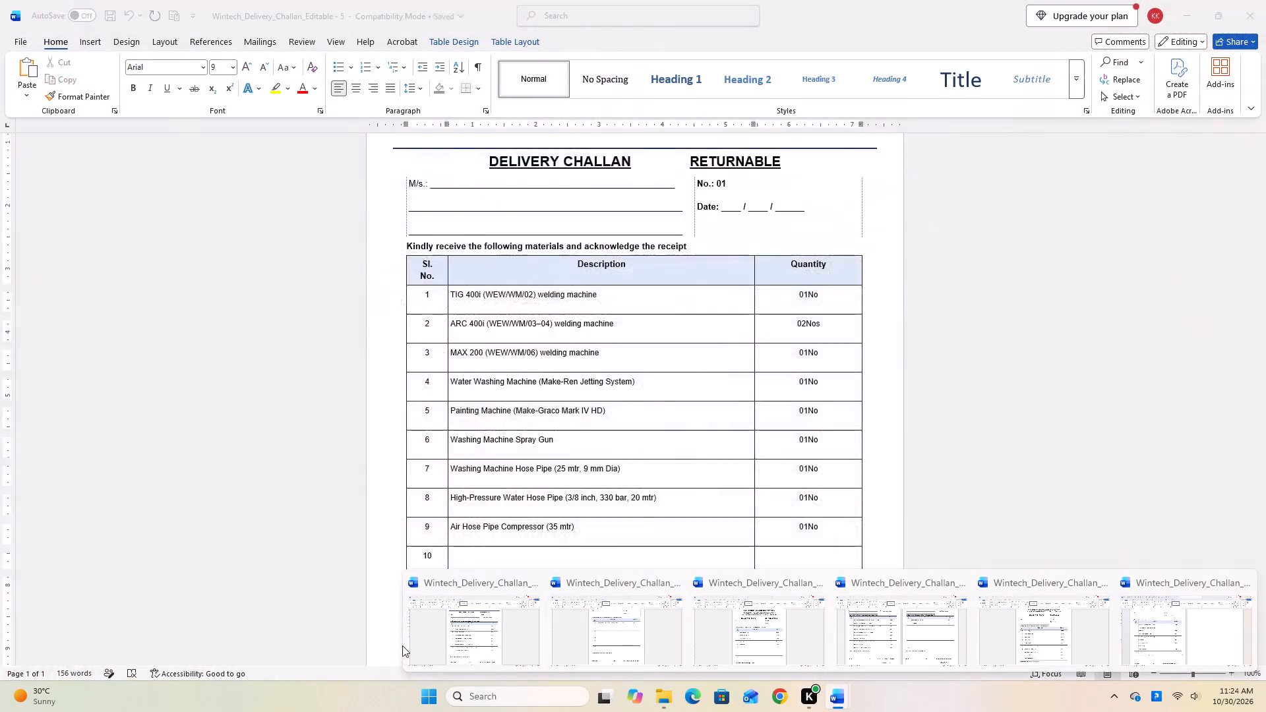
Print two copies of the returnable delivery challan No. 01 from the Wintech_Delivery_Challan_Editable - 5 document.
click(478, 643)
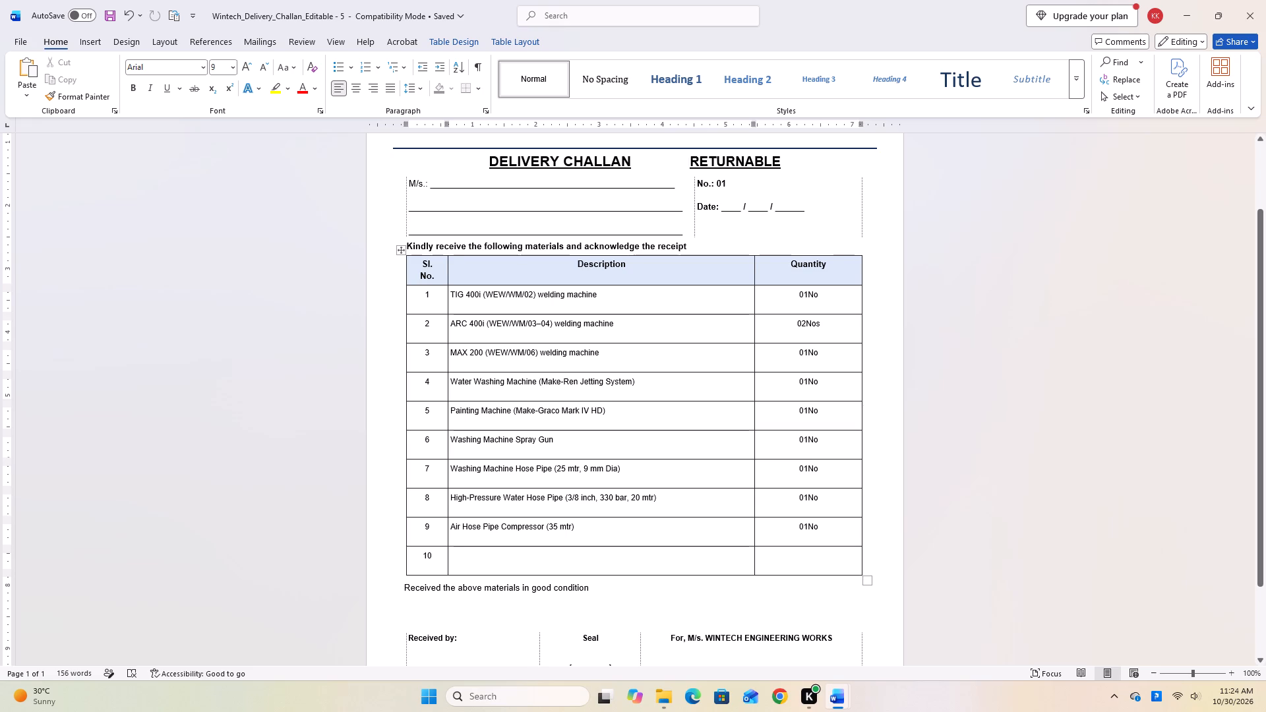
key(ctrl+p)
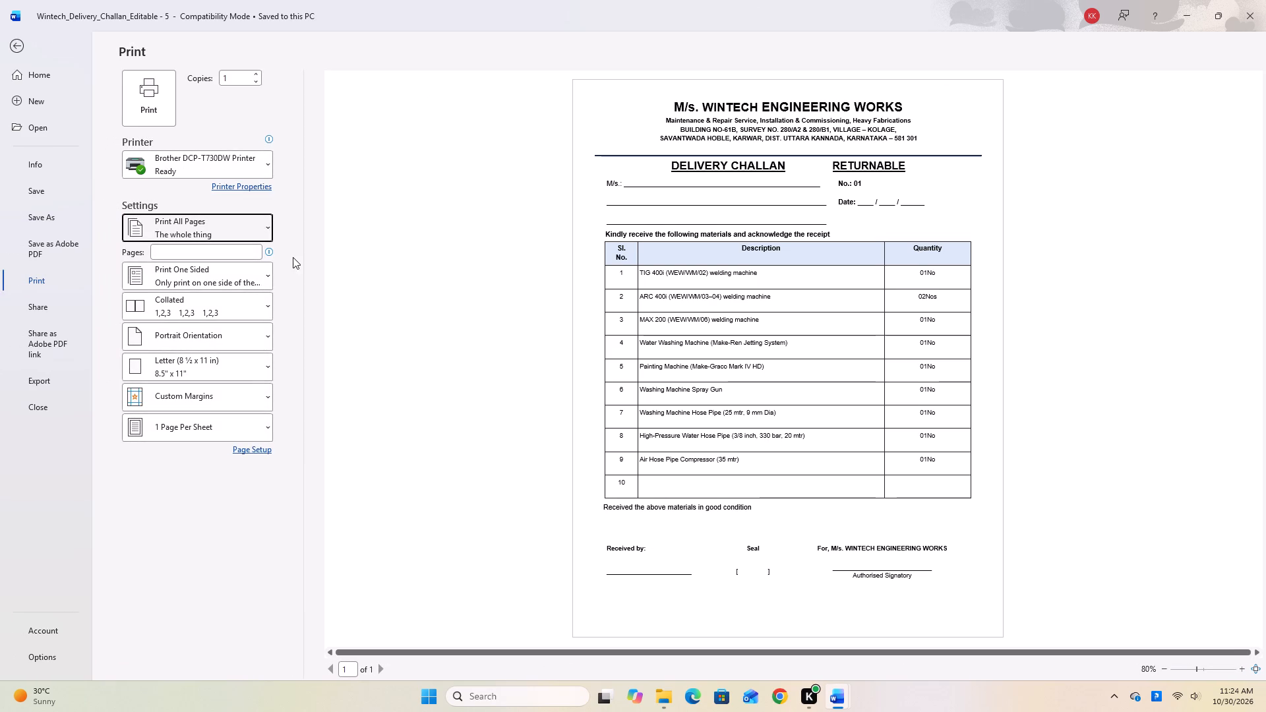
click(260, 73)
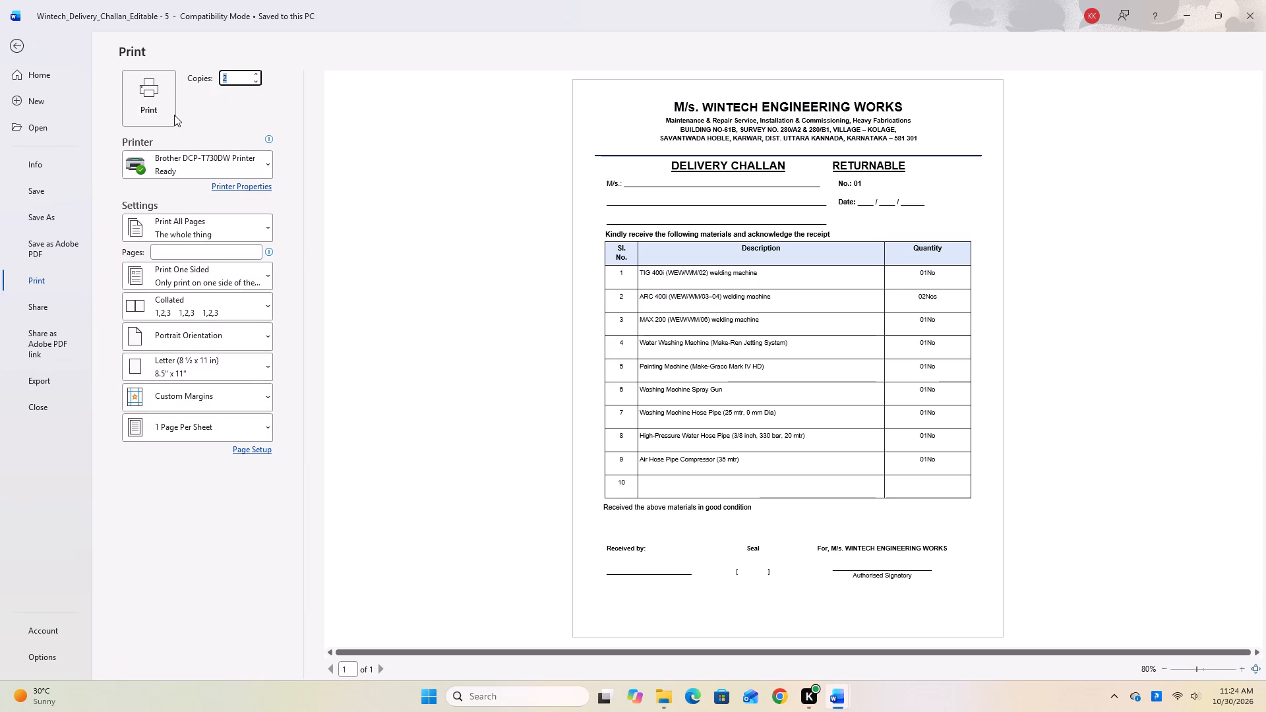
click(164, 112)
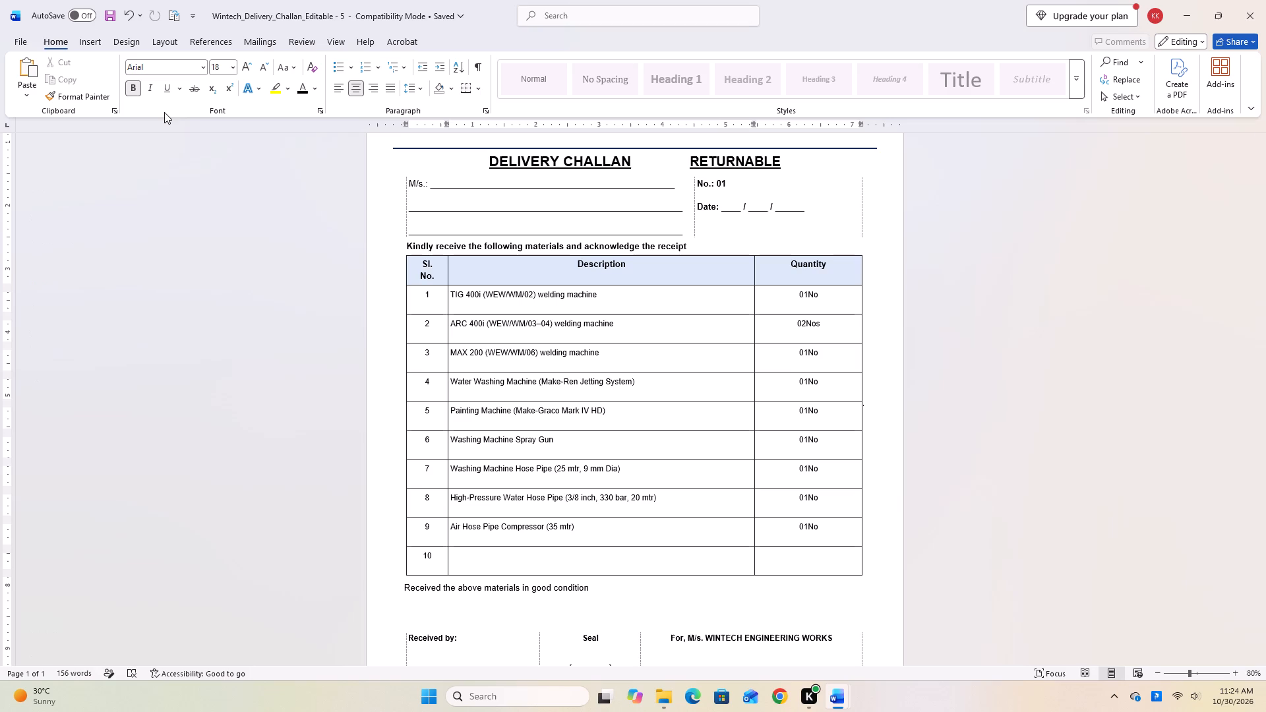
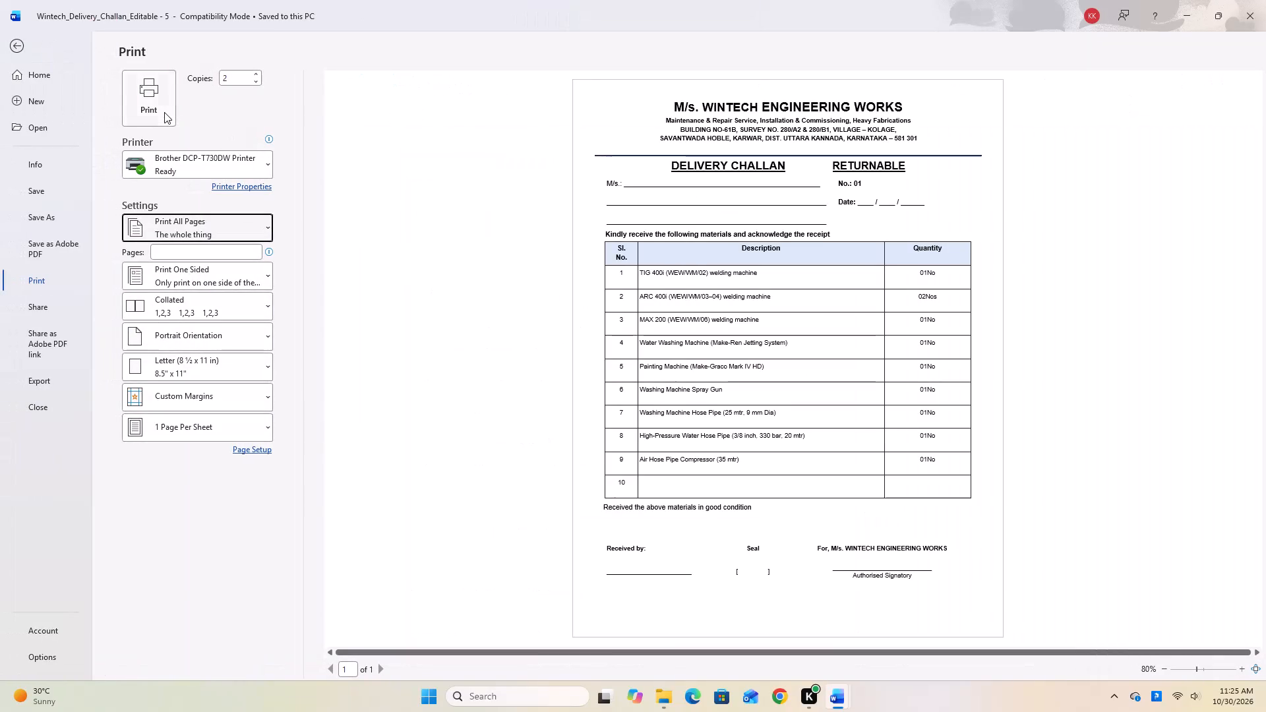
Send the returnable delivery challan No. 01 to the Brother DCP-T730DW printer with 2 copies.
click(156, 97)
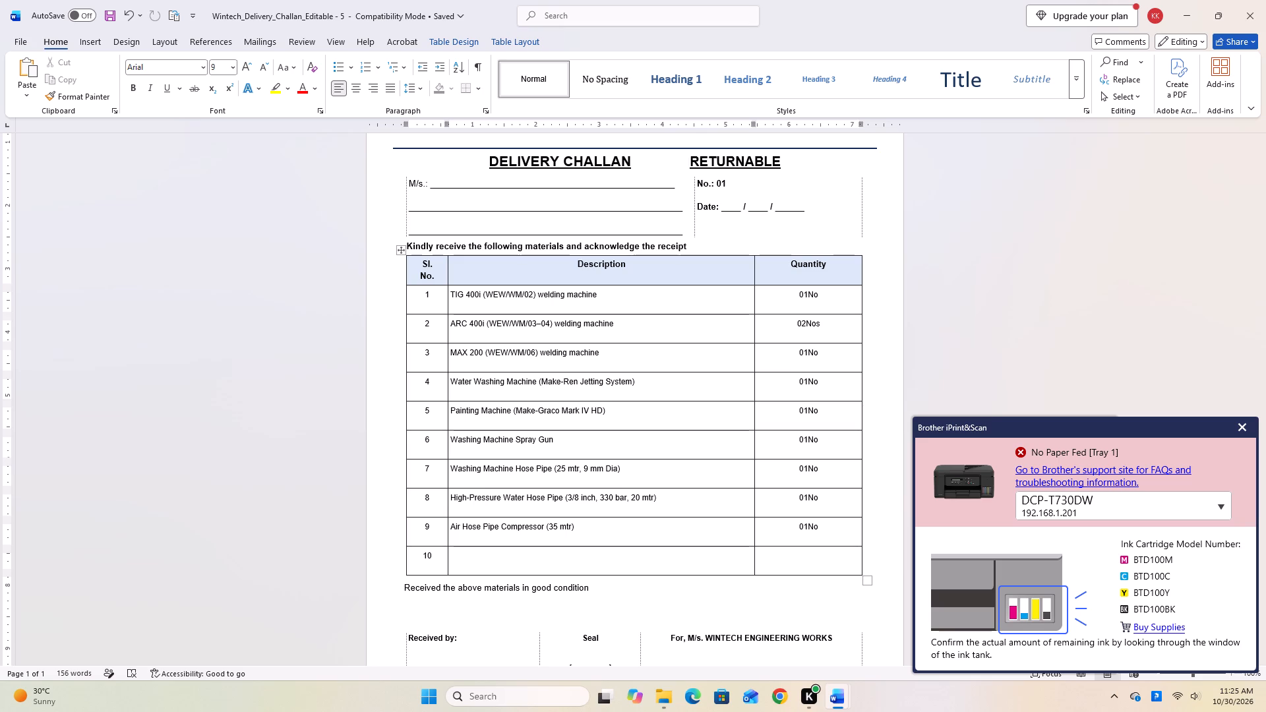
key(slash)
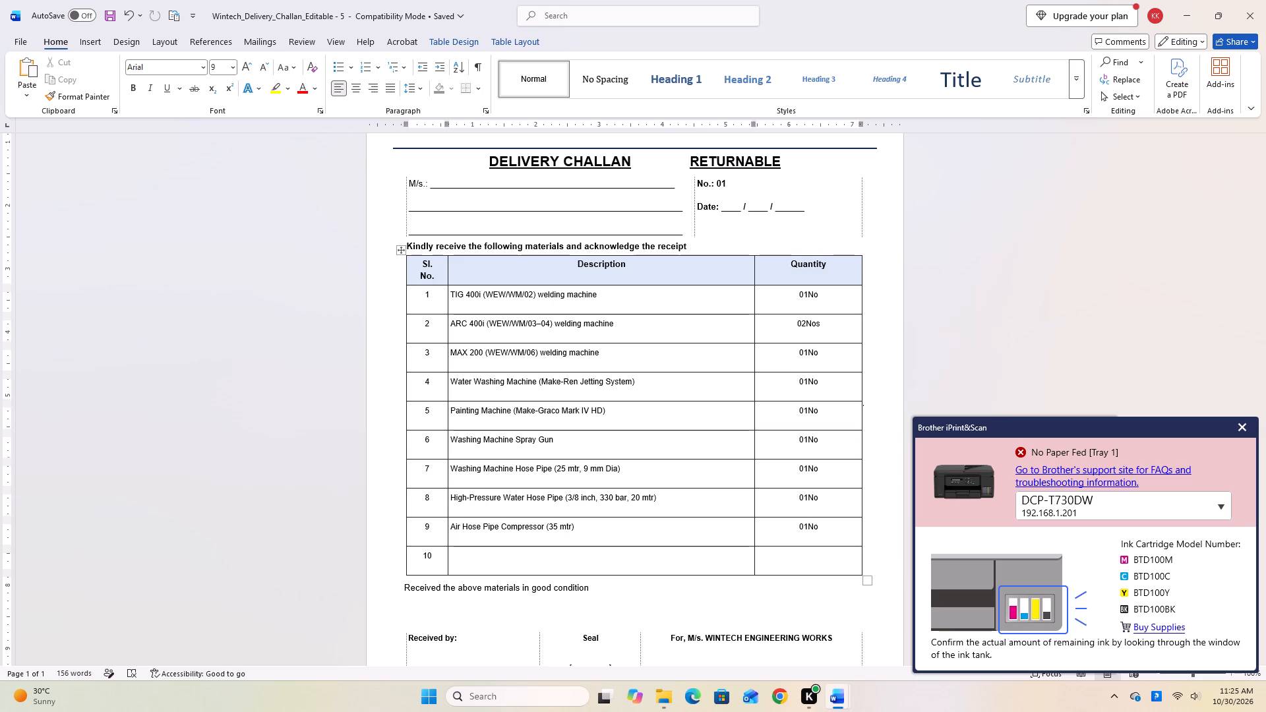
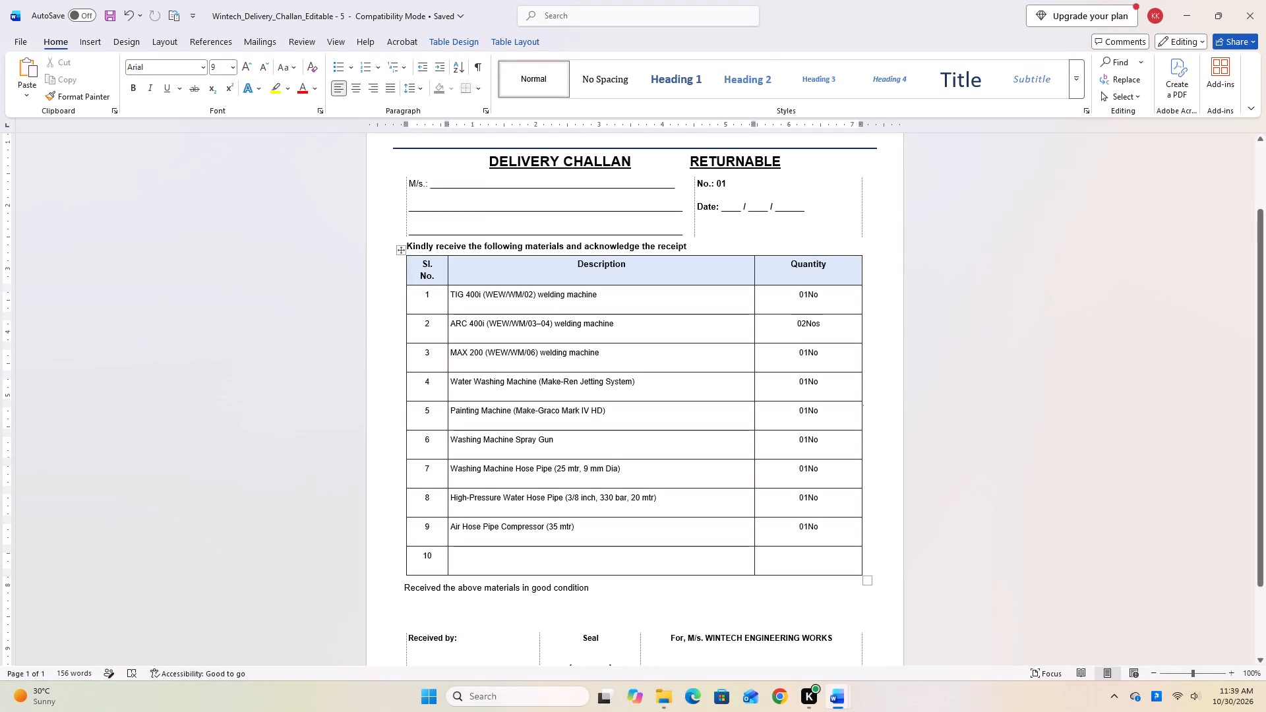
Switch to File Explorer and search the Downloads folder for "work".
click(661, 699)
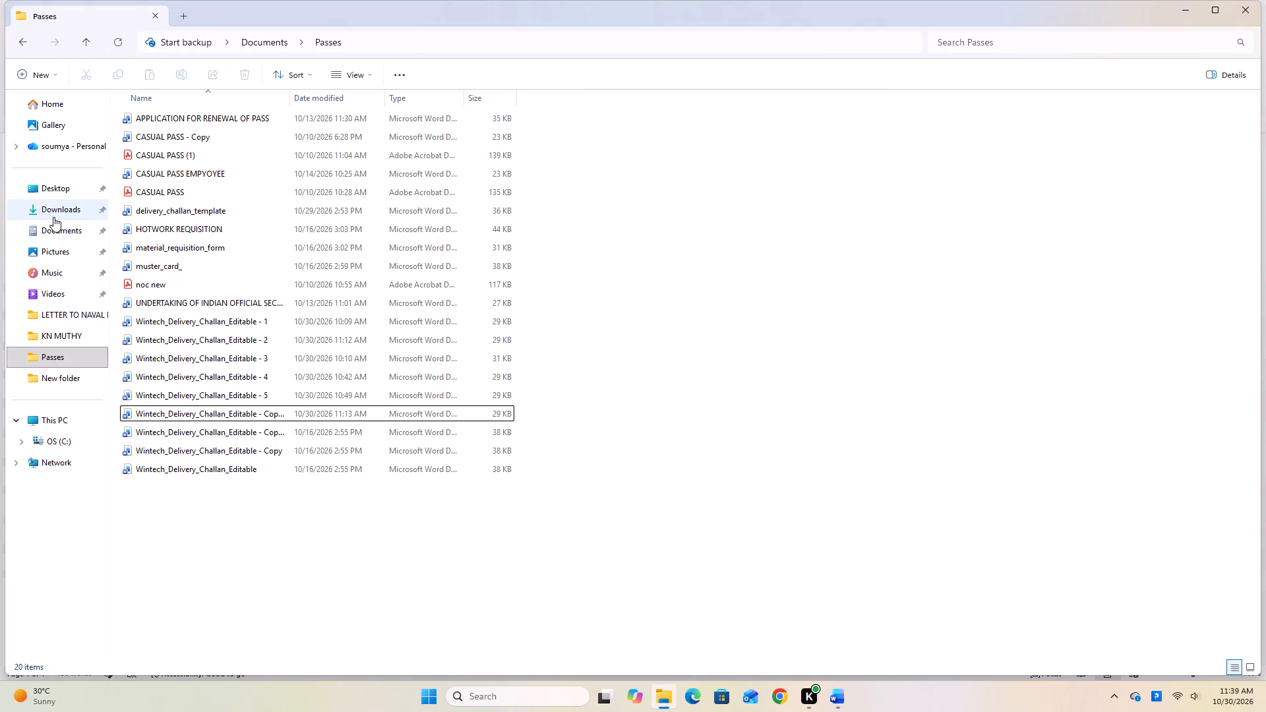
click(53, 217)
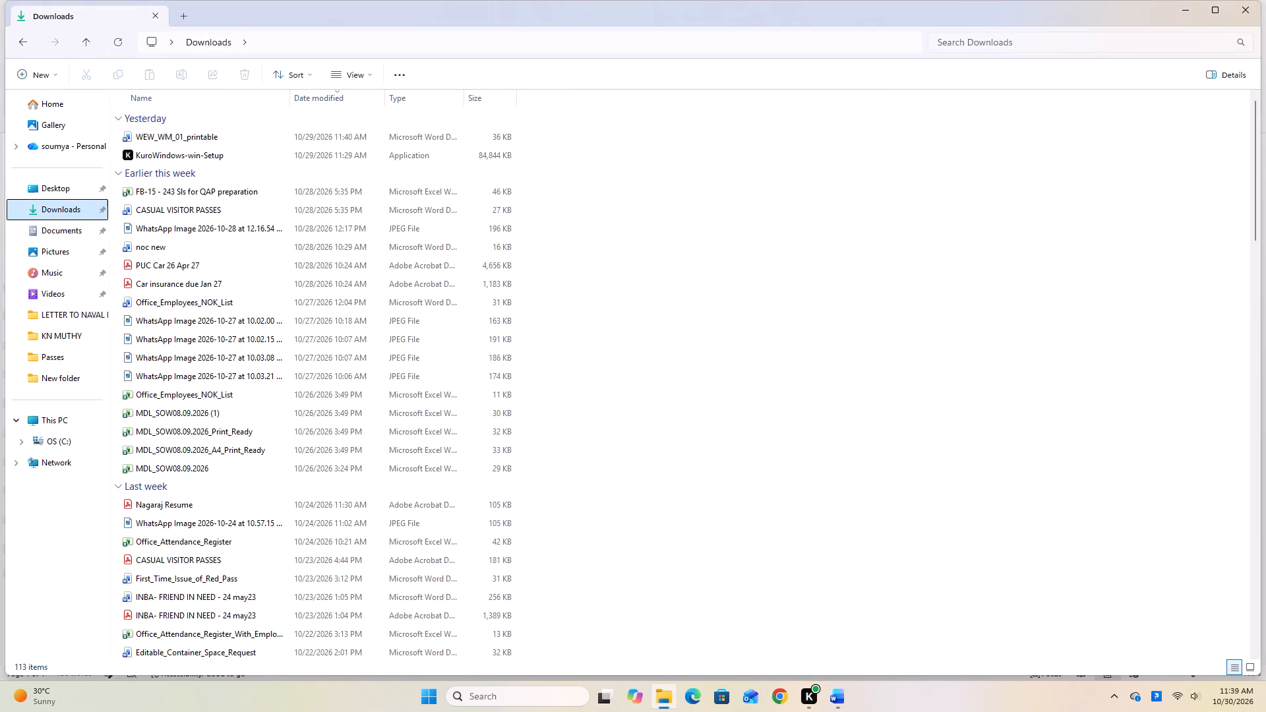
click(1052, 40)
text(work)
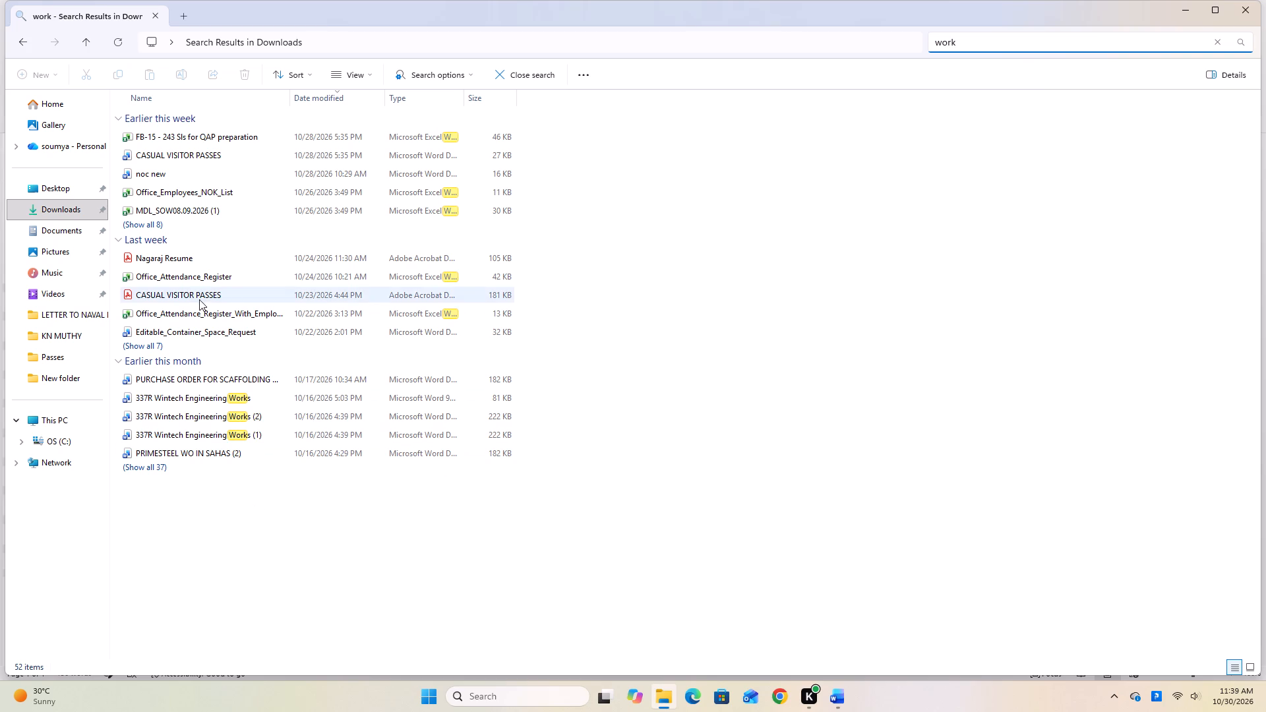
Find the "work order" PDF in the Documents folder and open it in Adobe Acrobat.
click(31, 226)
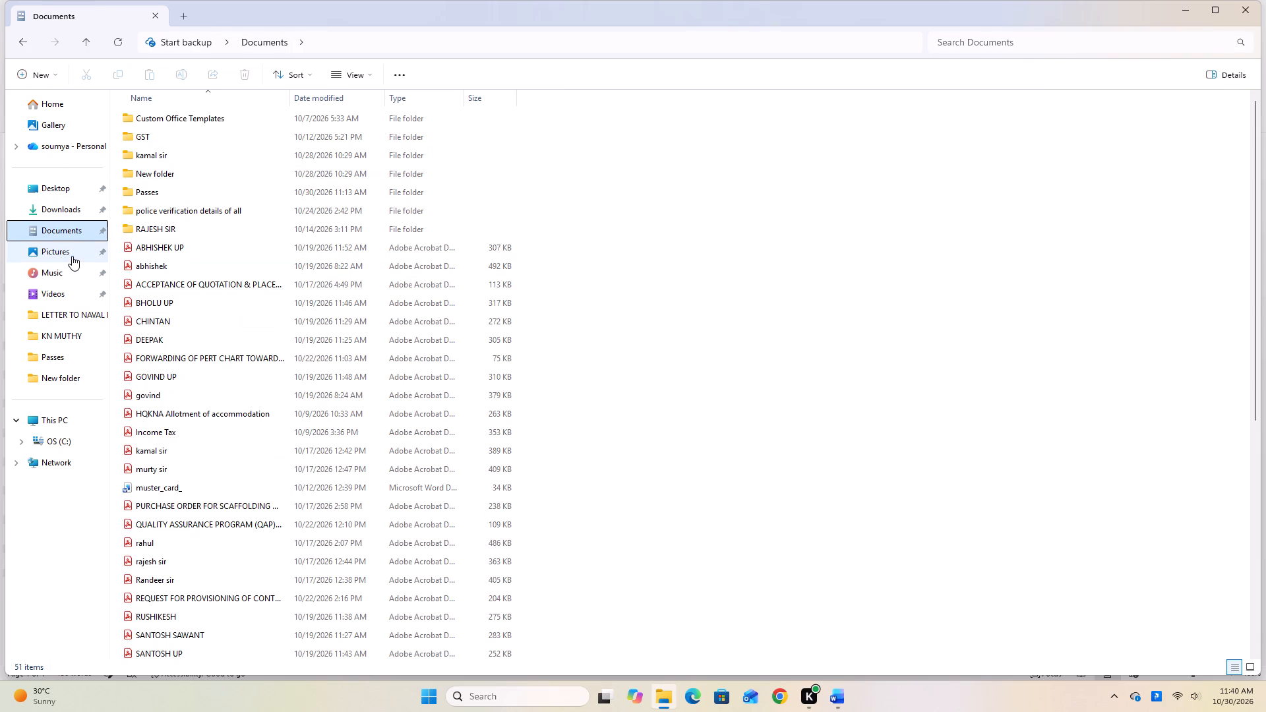
click(72, 233)
scroll(191, 490, down, 3)
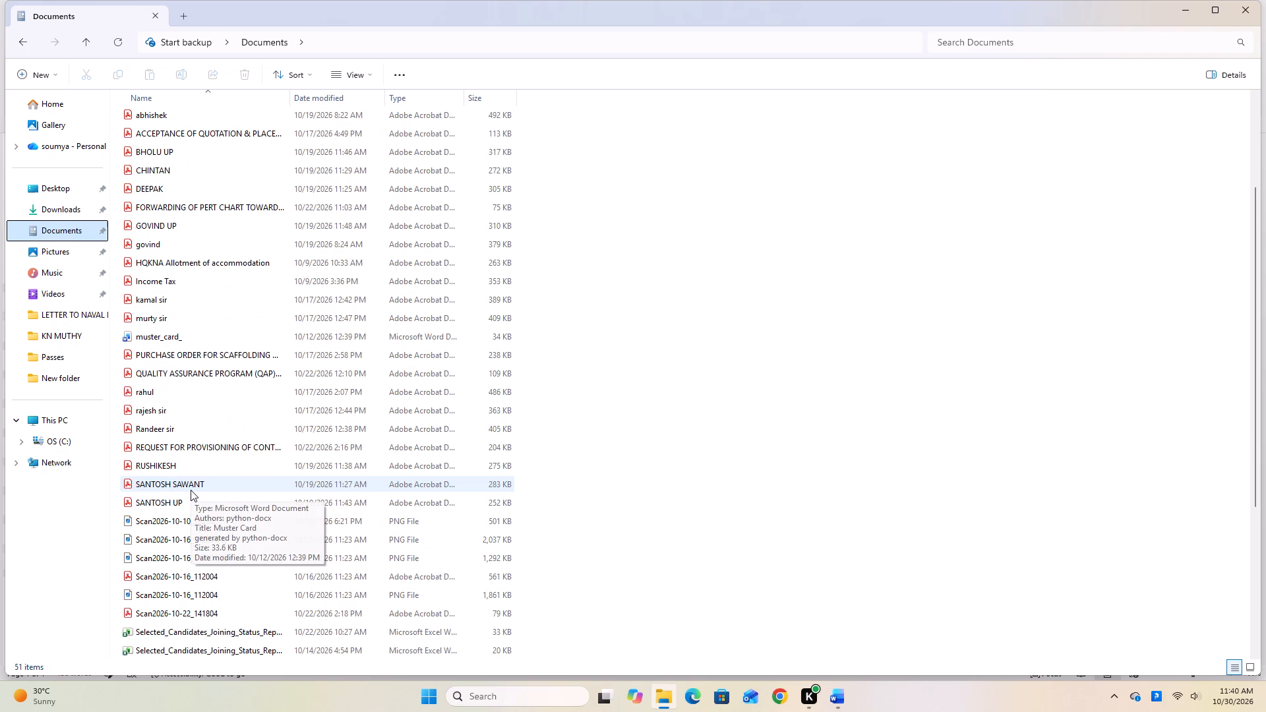
scroll(191, 490, down, 4)
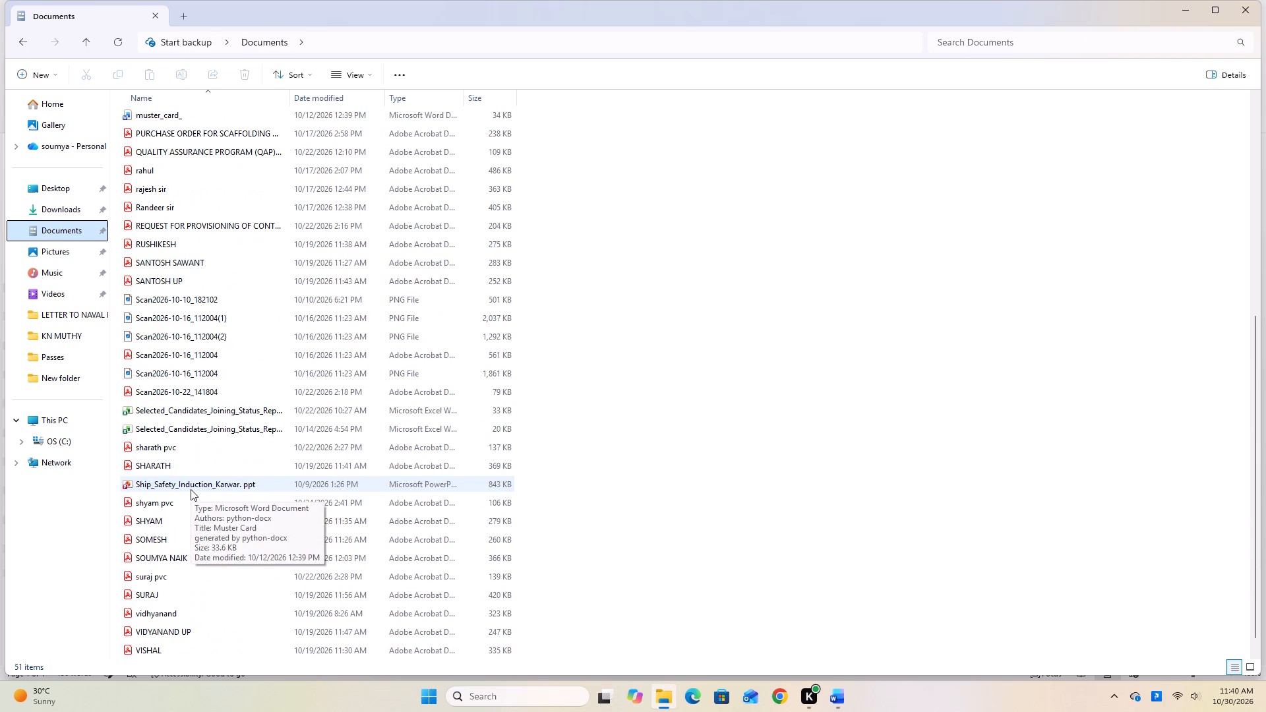
scroll(175, 597, down, 4)
double_click(177, 655)
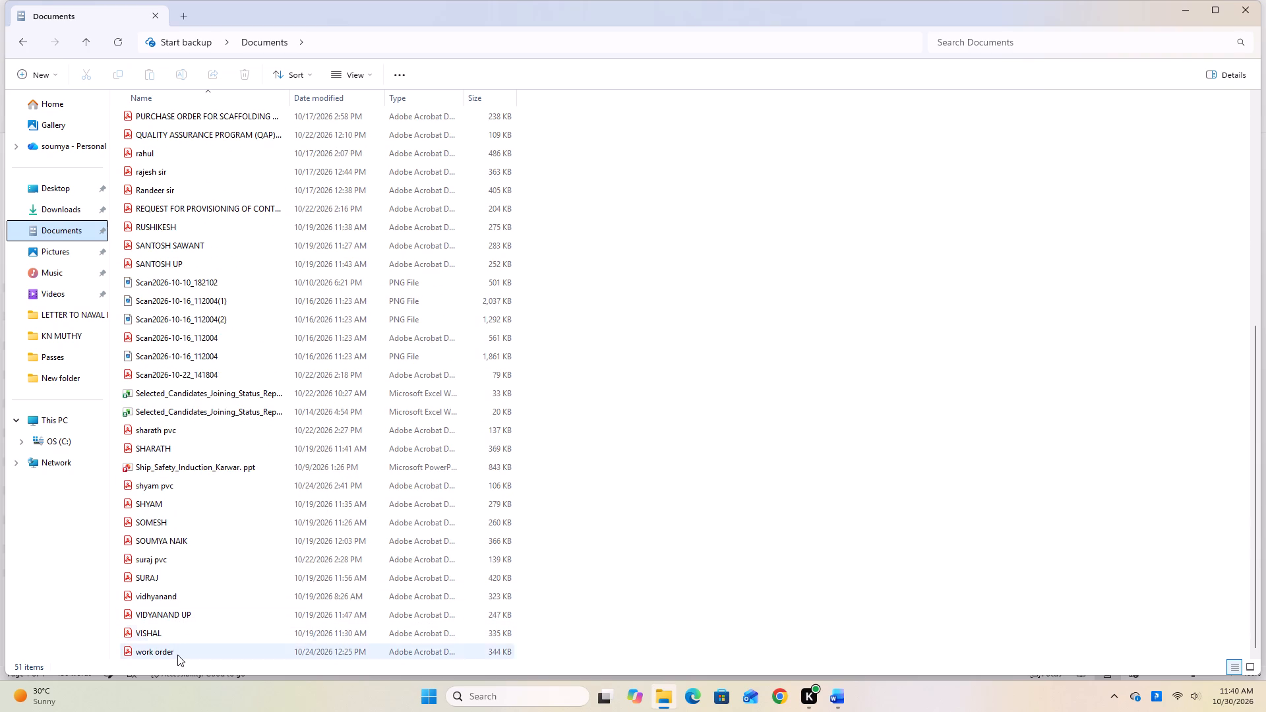
click(218, 653)
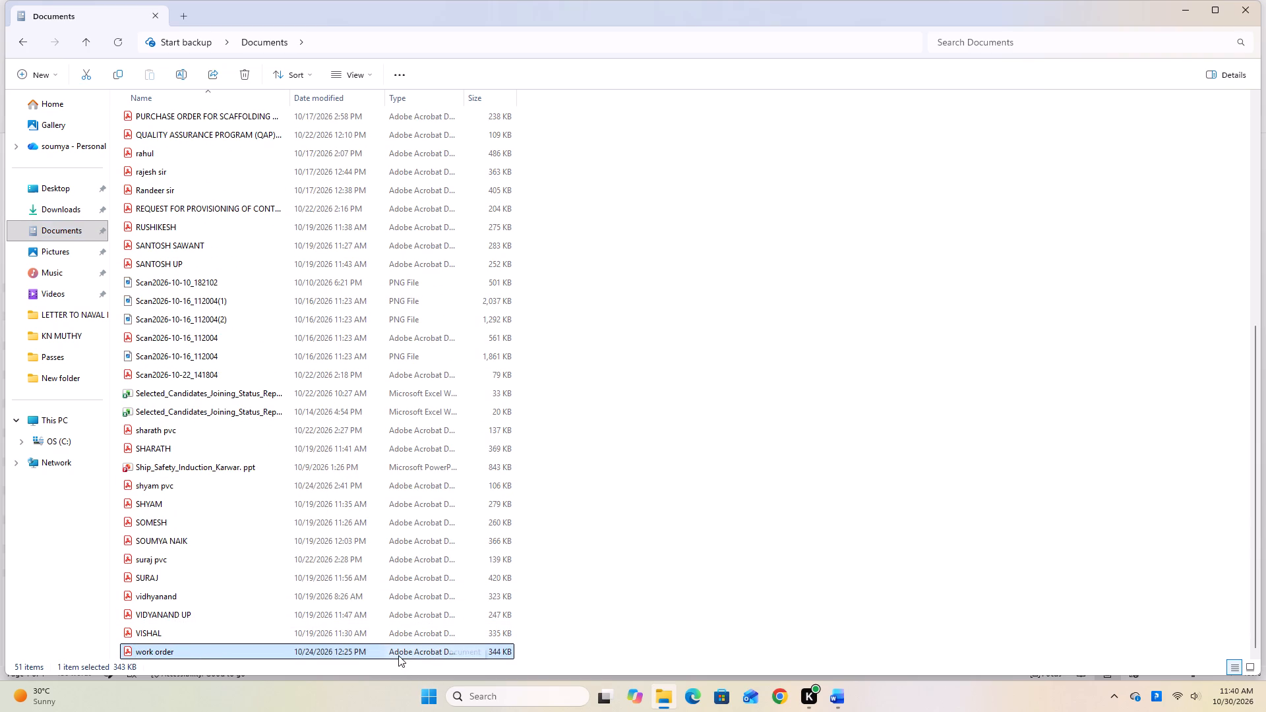
double_click(398, 655)
double_click(398, 651)
triple_click(398, 651)
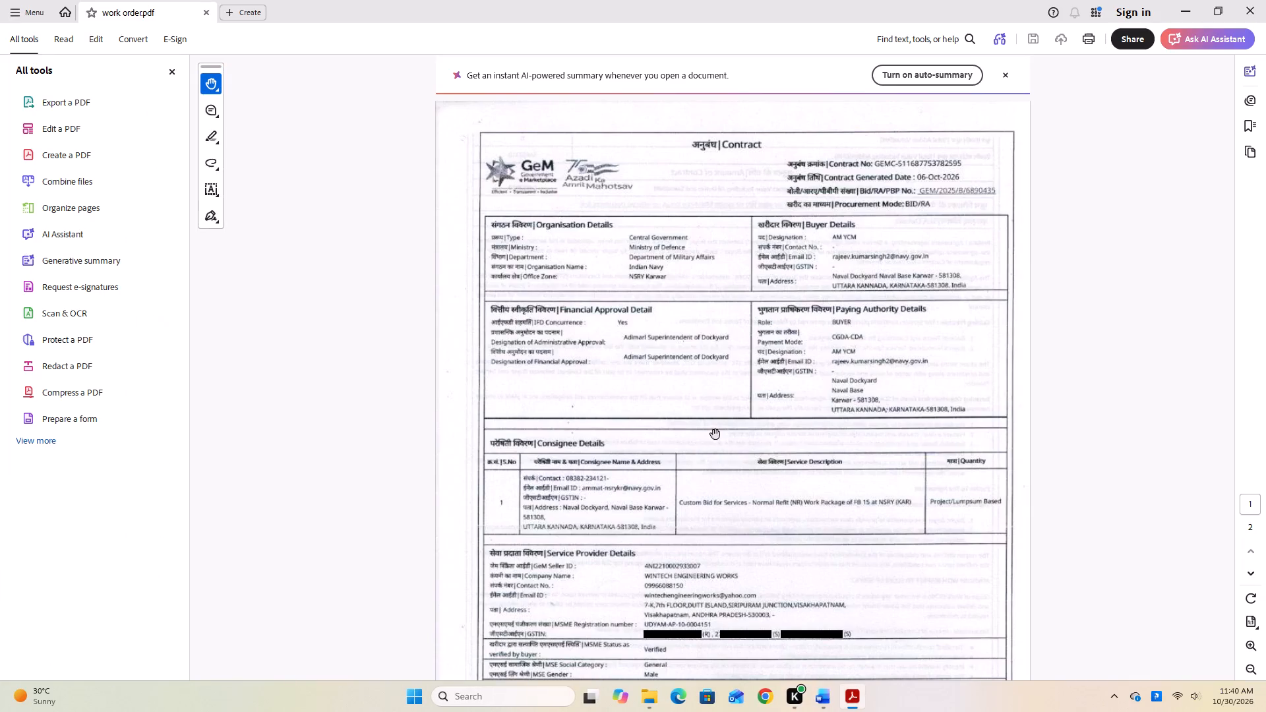
Look through both pages of the work order contract.
scroll(816, 343, down, 20)
scroll(816, 343, down, 10)
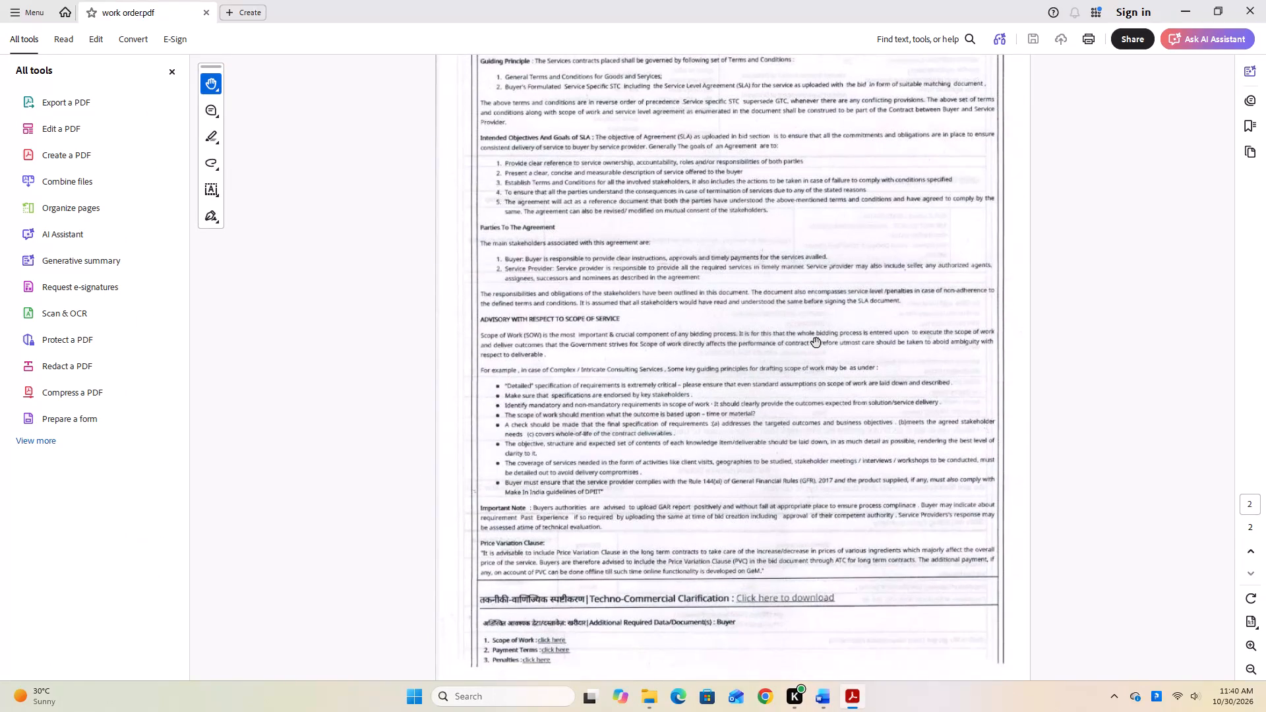
scroll(816, 343, down, 1)
scroll(816, 343, up, 3)
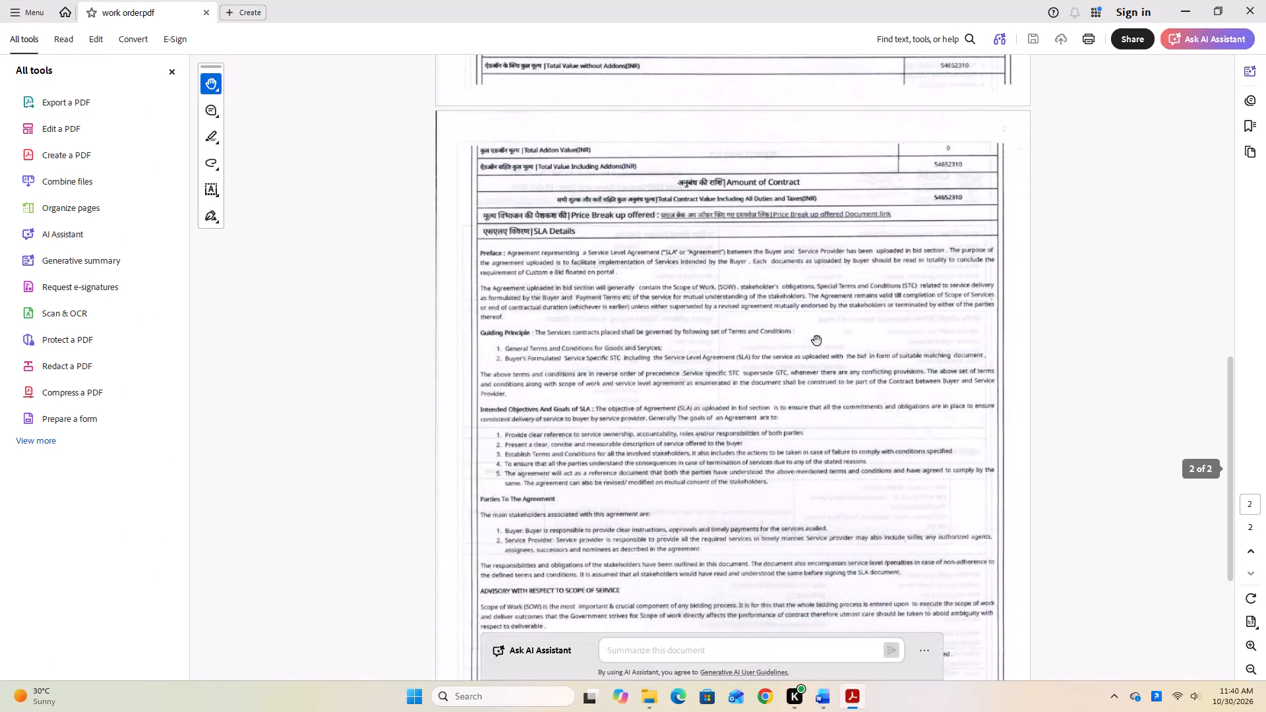
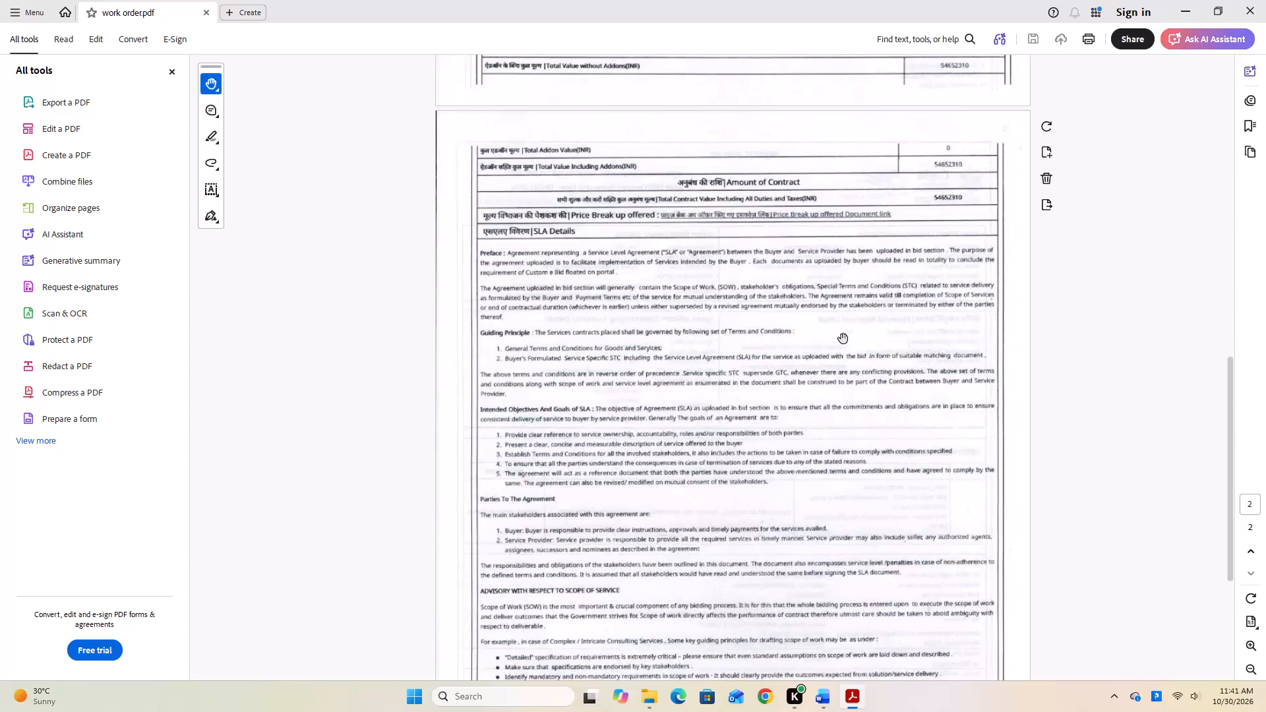
Print three copies of all pages of the work order contract on the Brother DCP-T730DW printer.
scroll(844, 348, up, 18)
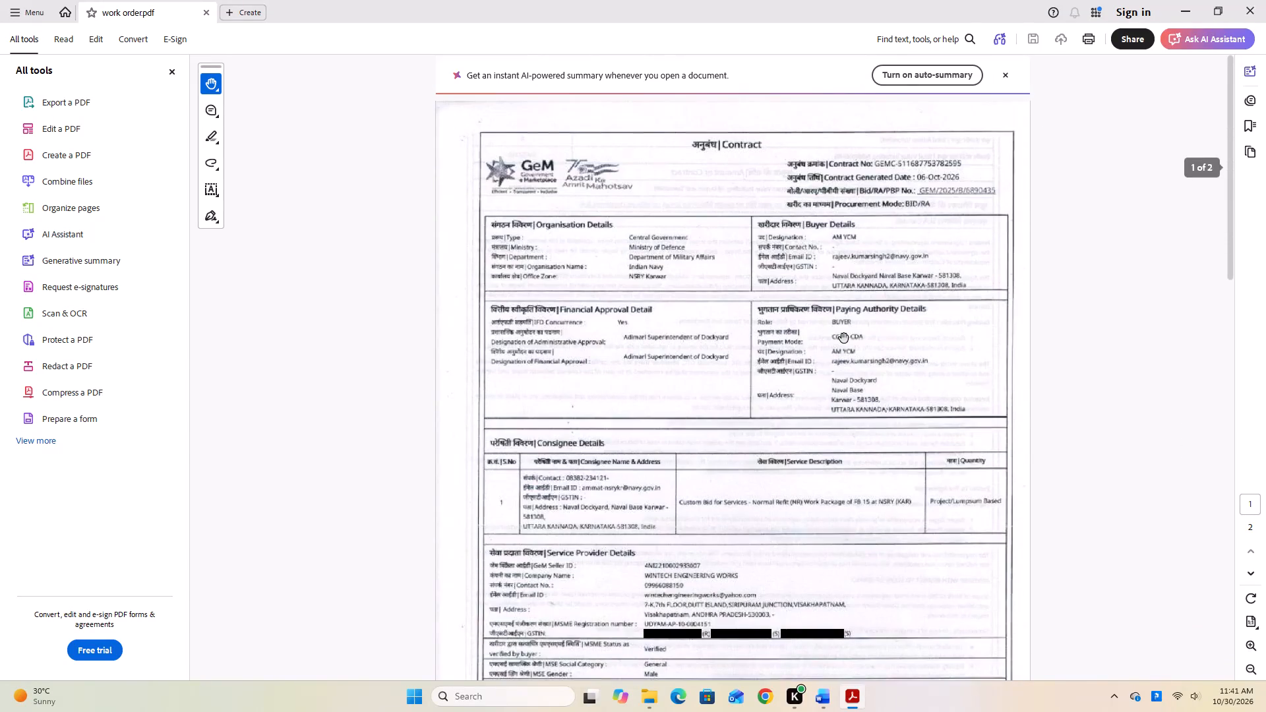
key(ctrl+p)
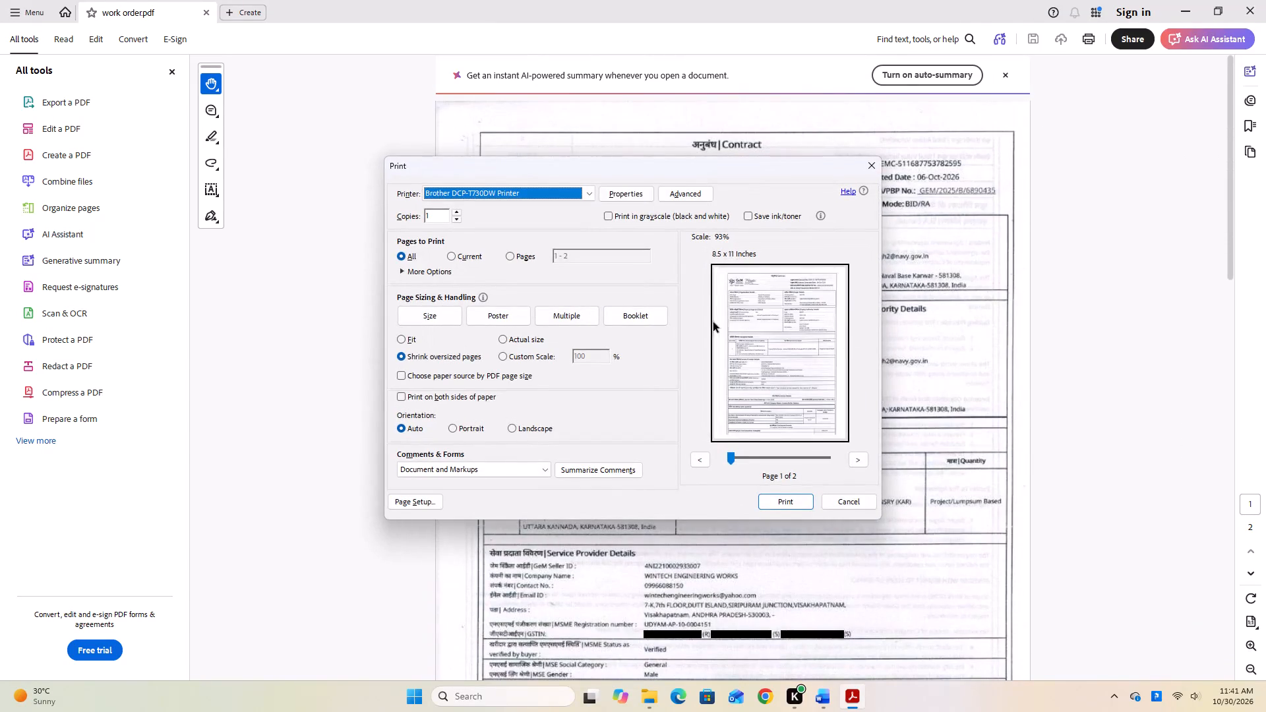
scroll(768, 322, down, 4)
click(453, 210)
click(453, 210)
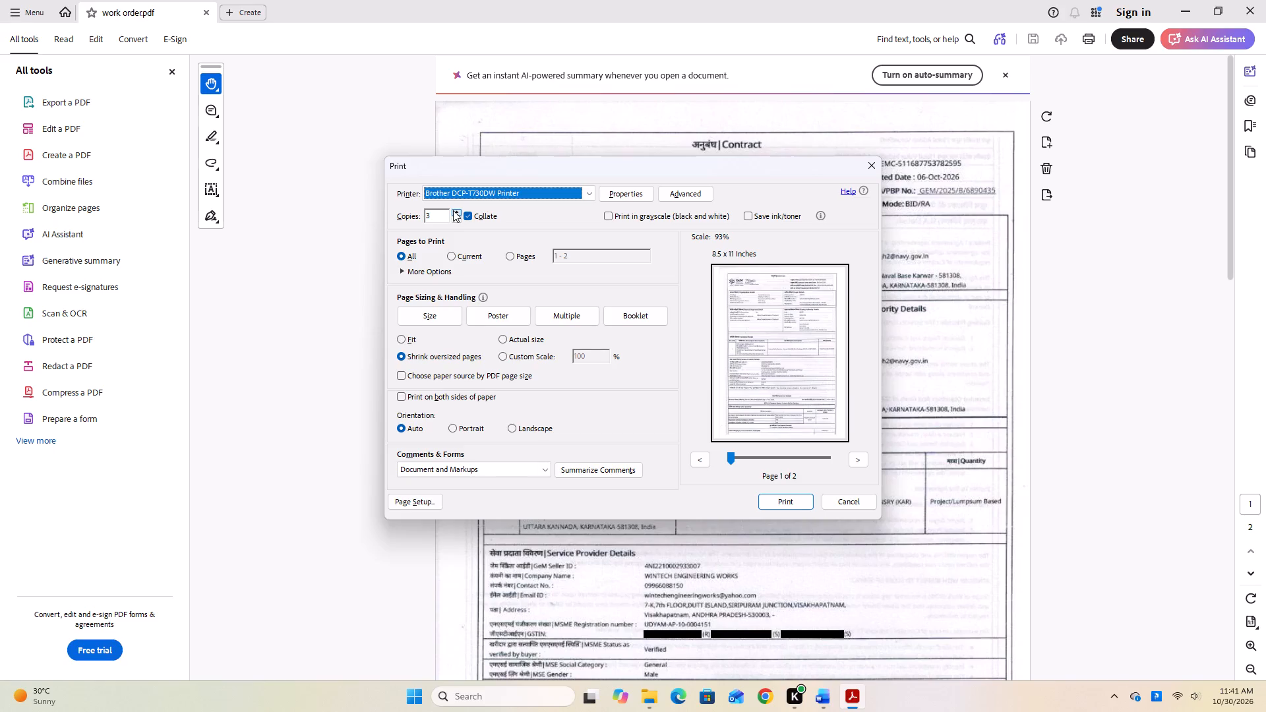
click(789, 501)
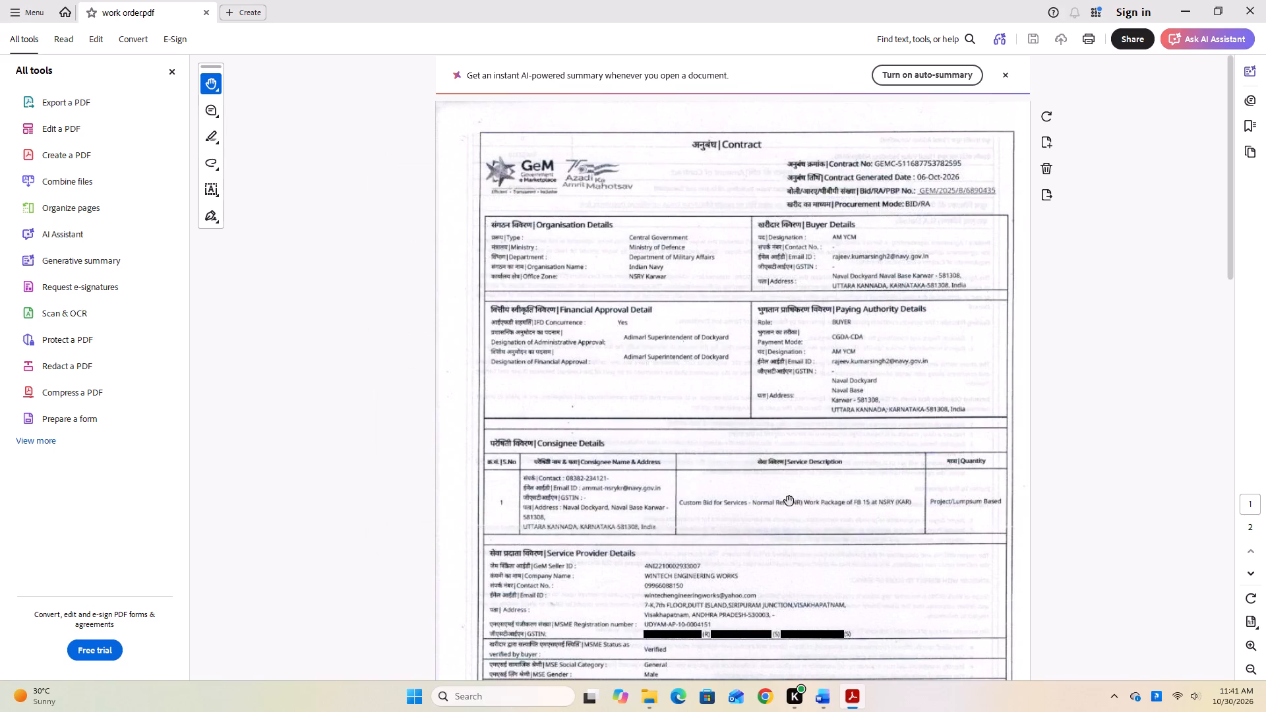
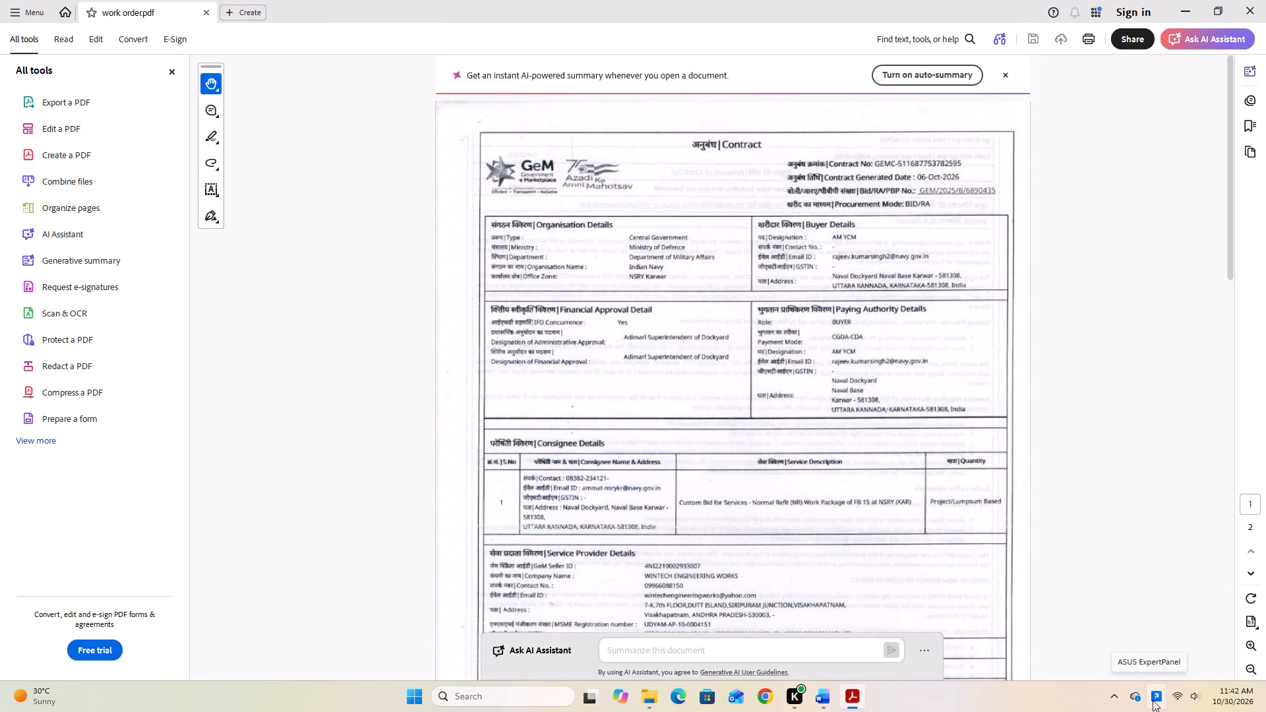
Open the Brother iPrint&Scan status from the hidden background apps to check the printer's state.
click(1120, 696)
click(1109, 703)
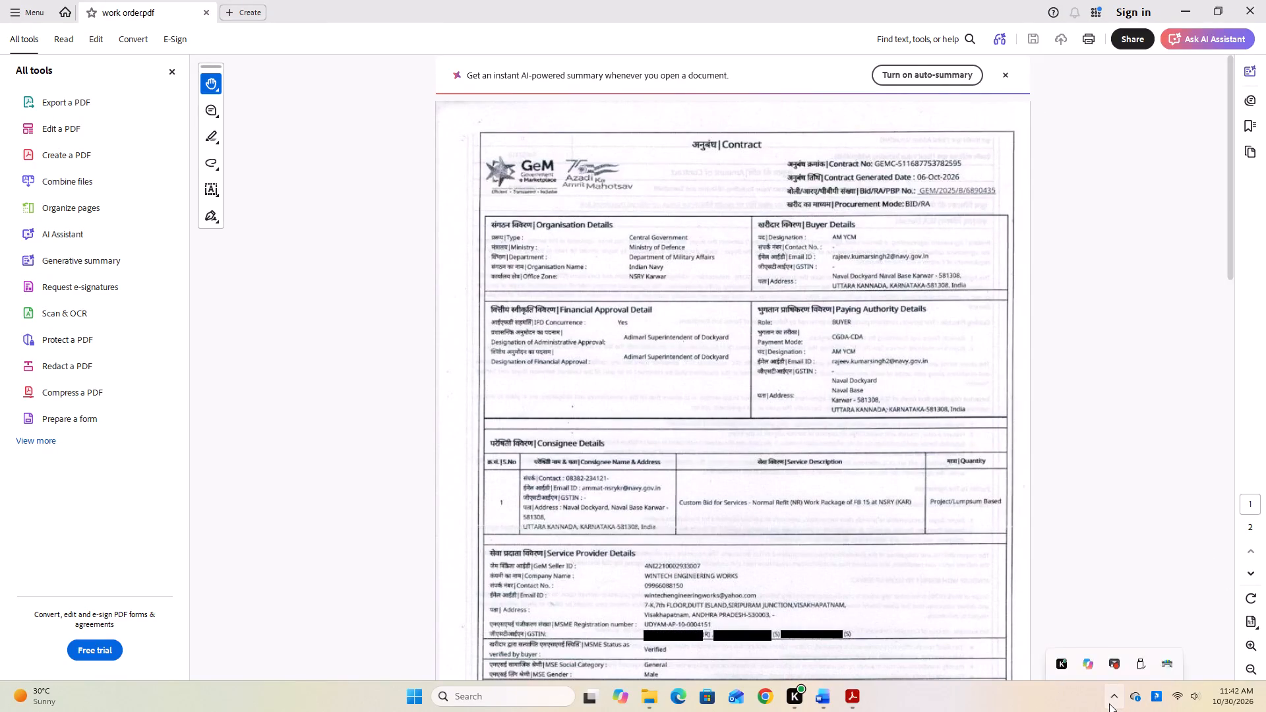
click(1116, 633)
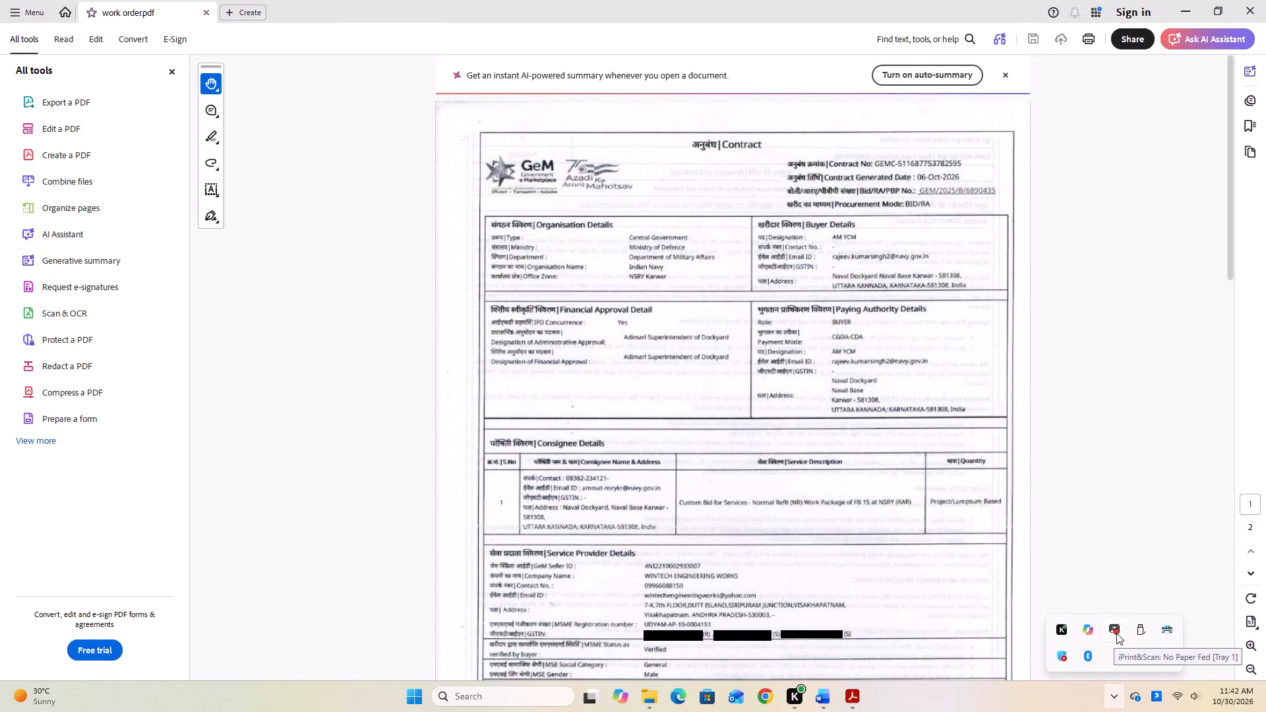
click(1114, 630)
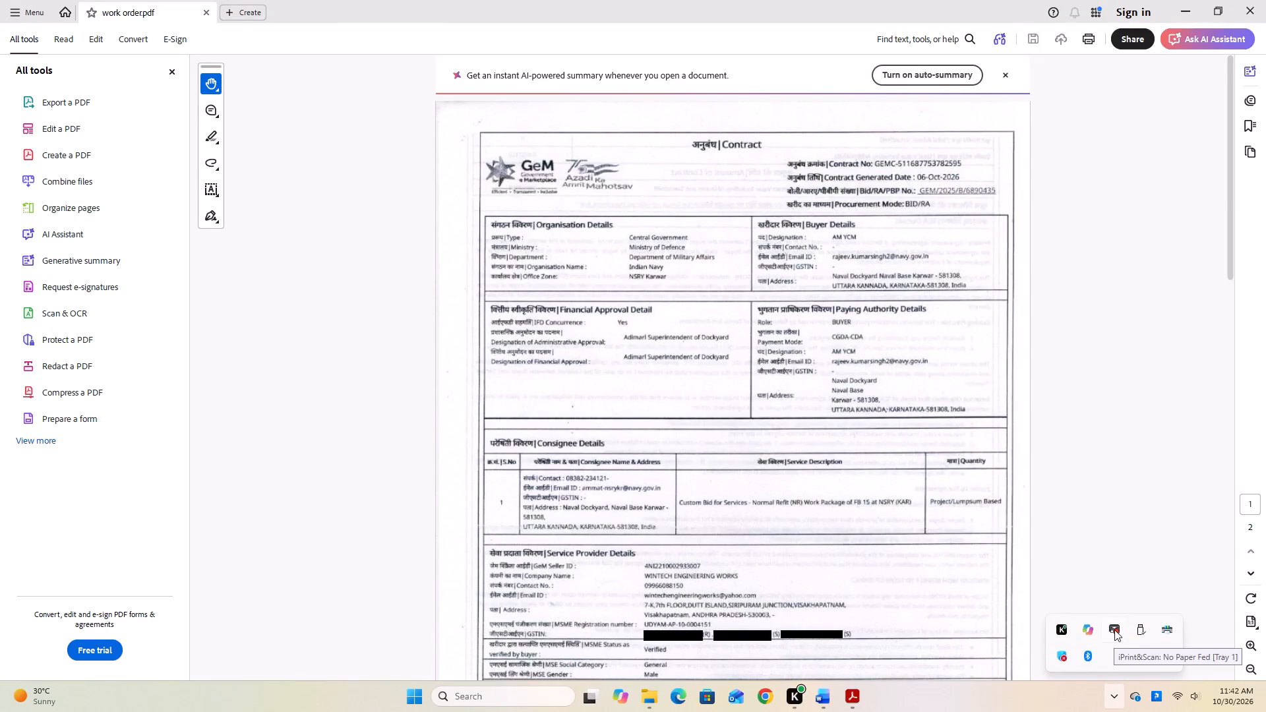
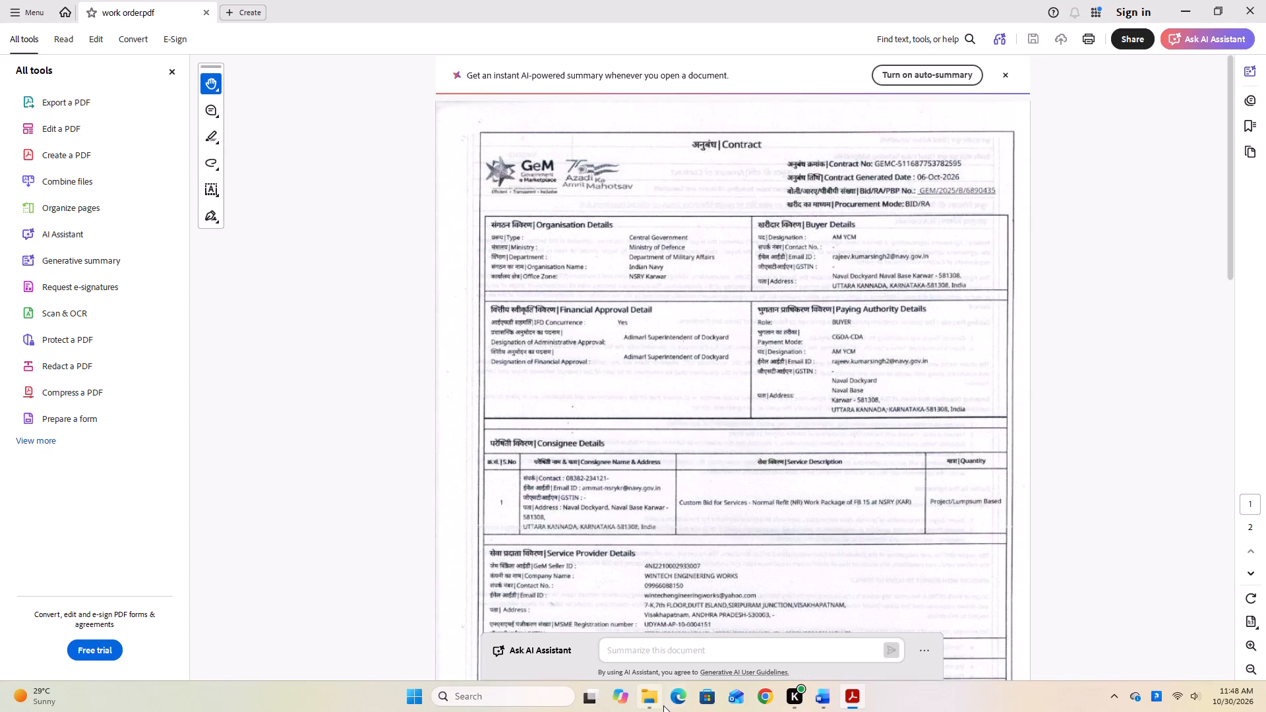
In File Explorer, copy the work order PDF from the Documents folder into its Passes subfolder.
click(644, 698)
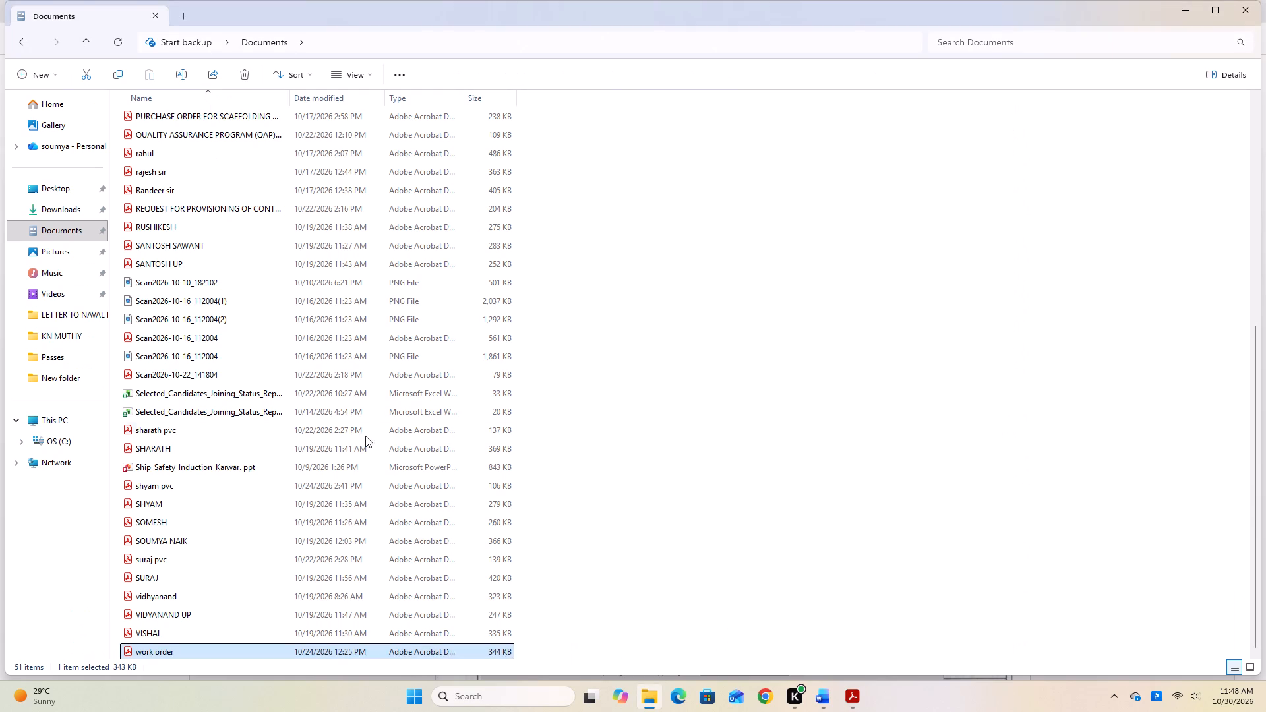
scroll(370, 435, down, 3)
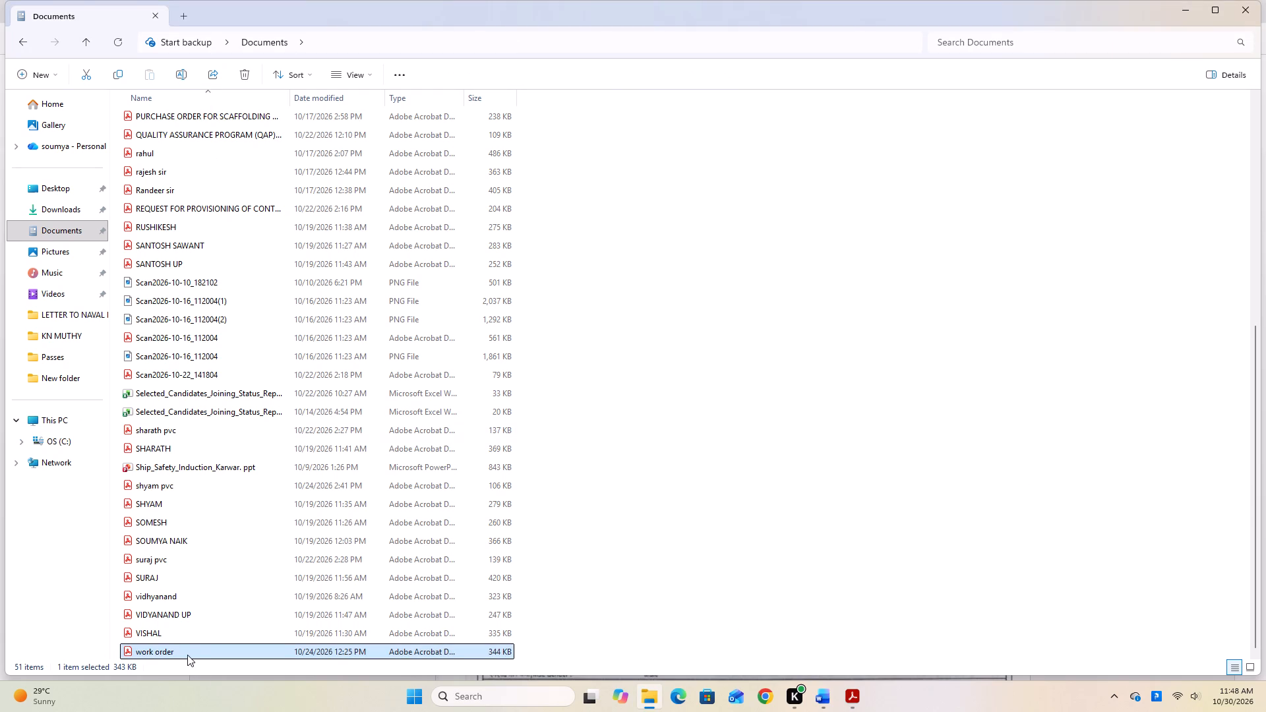
click(187, 655)
click(232, 651)
click(117, 78)
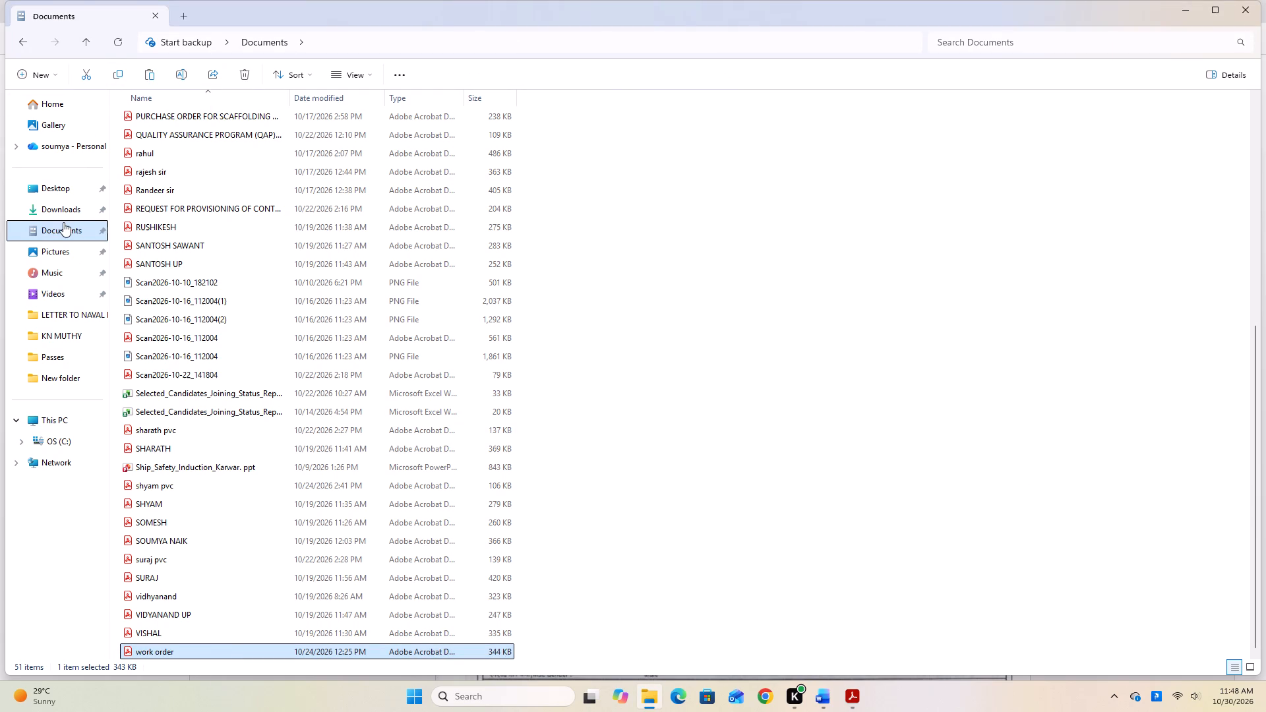
click(70, 222)
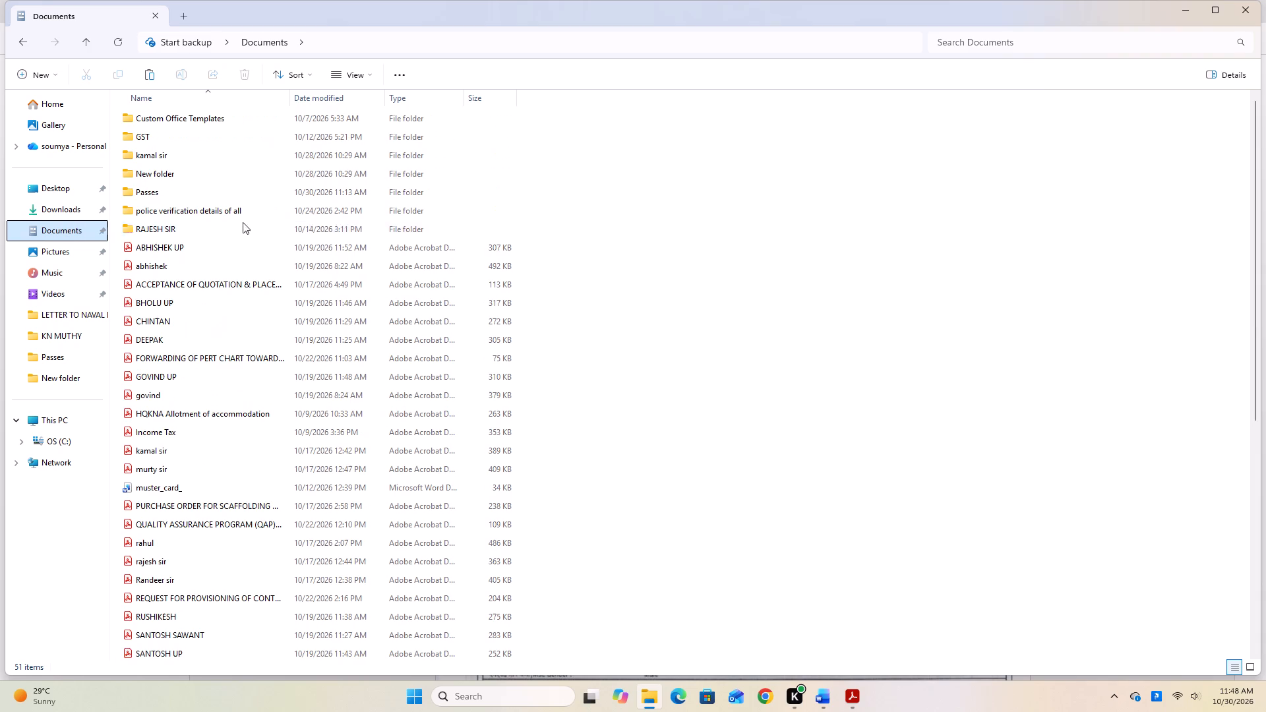
double_click(186, 193)
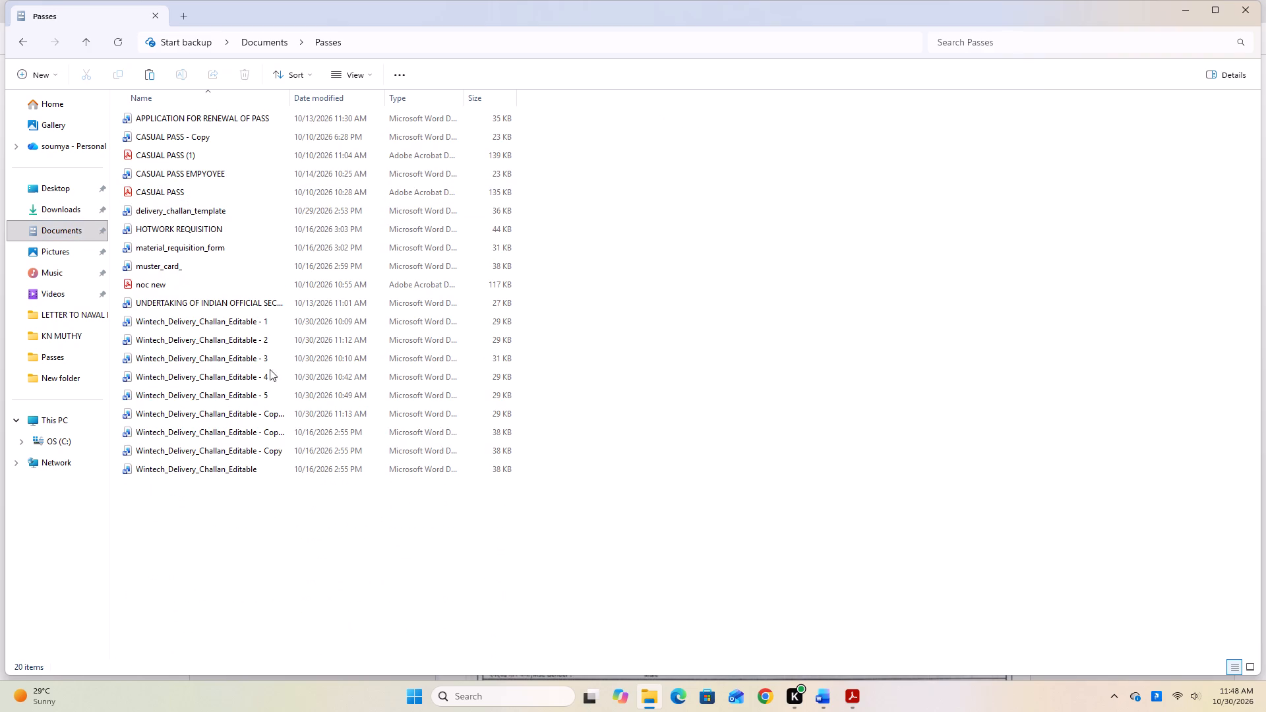
right_click(207, 500)
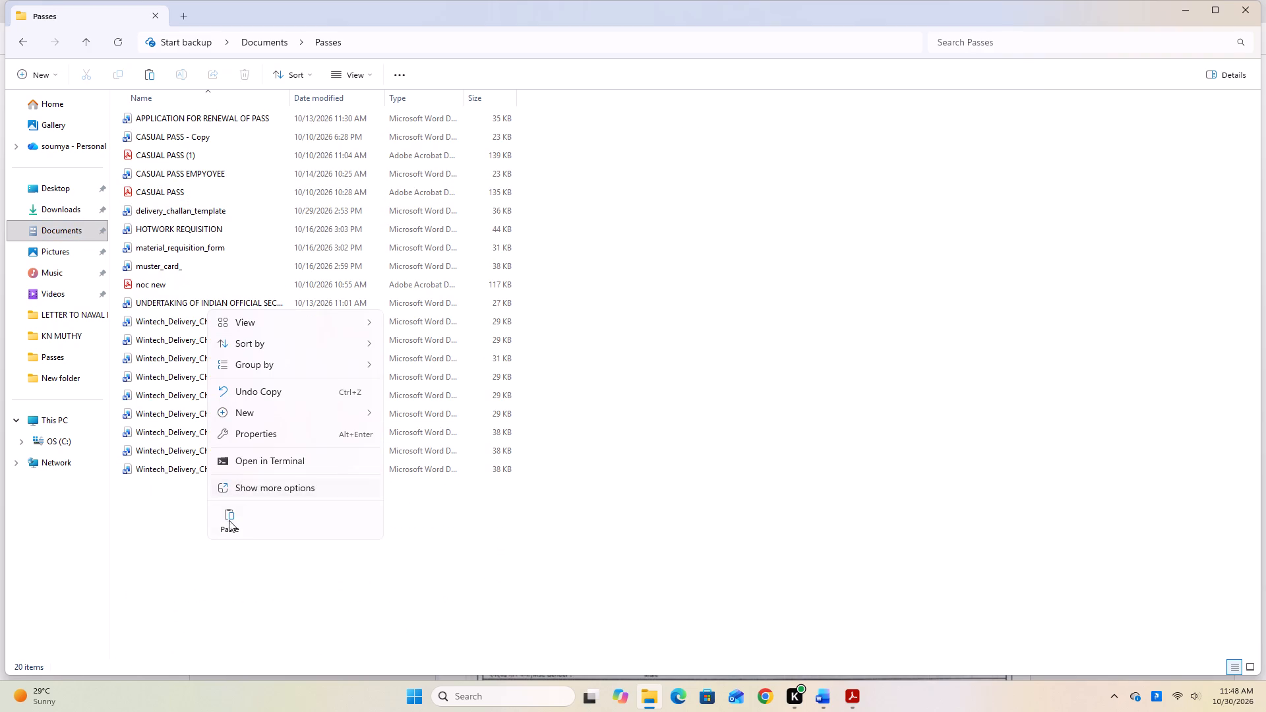
click(228, 521)
click(700, 520)
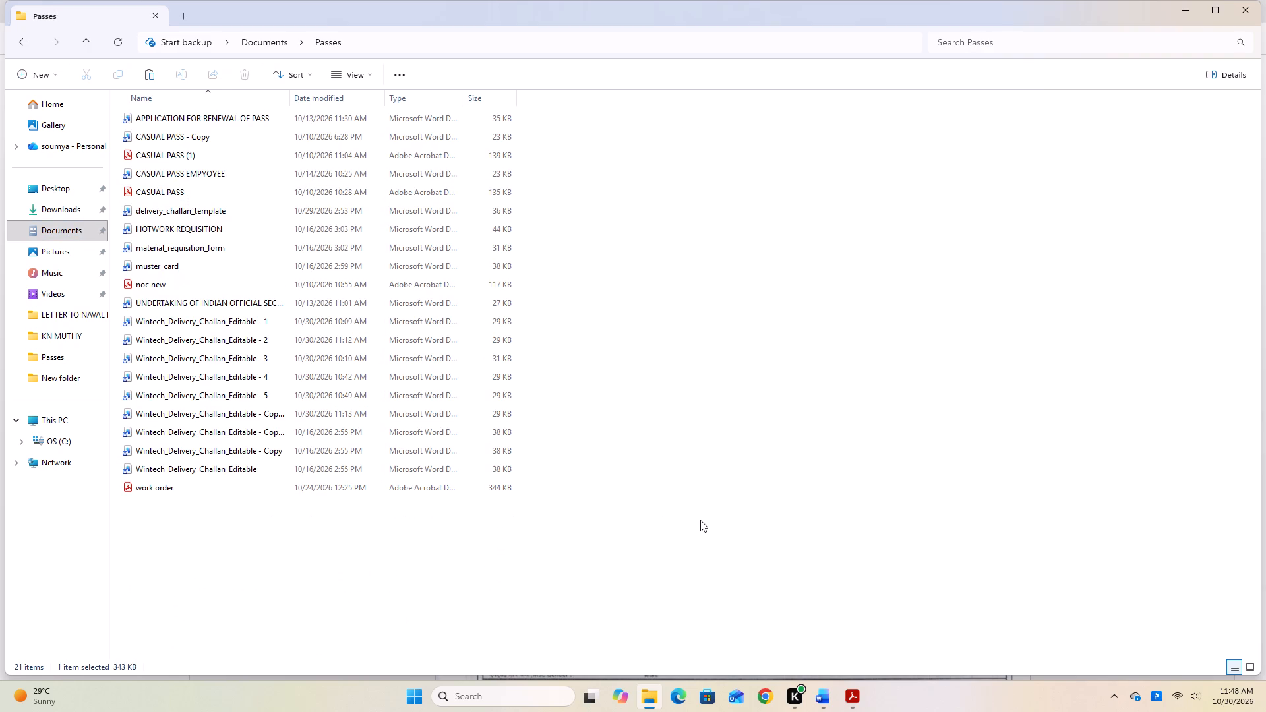